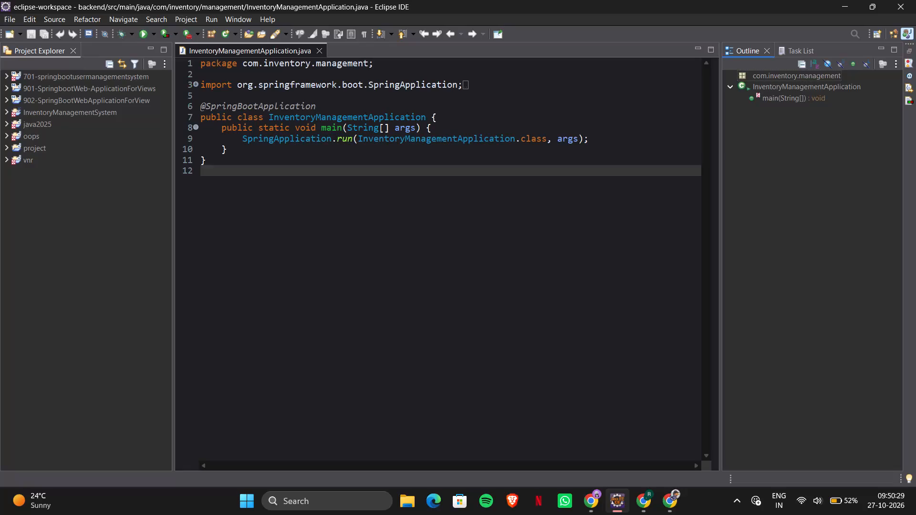
Switch to Chrome and open the AAT-II upload page of the IARE student portal.
click(676, 504)
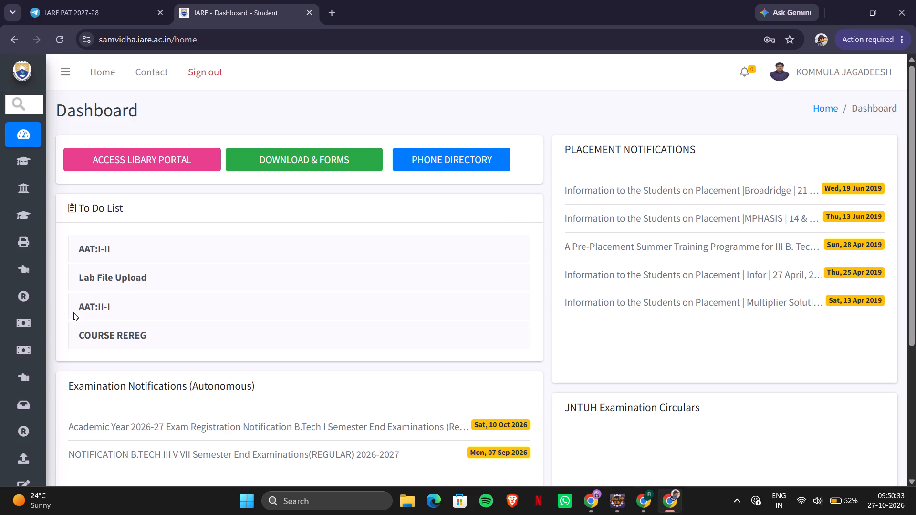
click(106, 309)
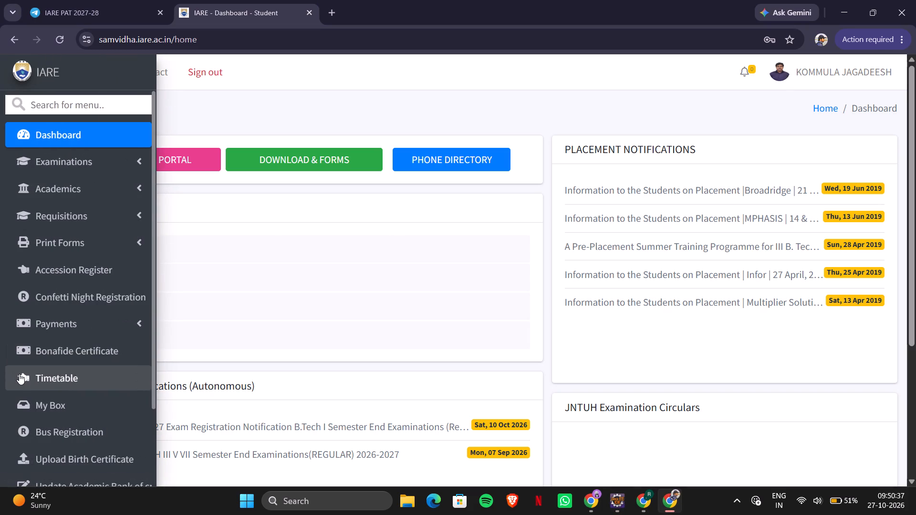
scroll(19, 374, down, 7)
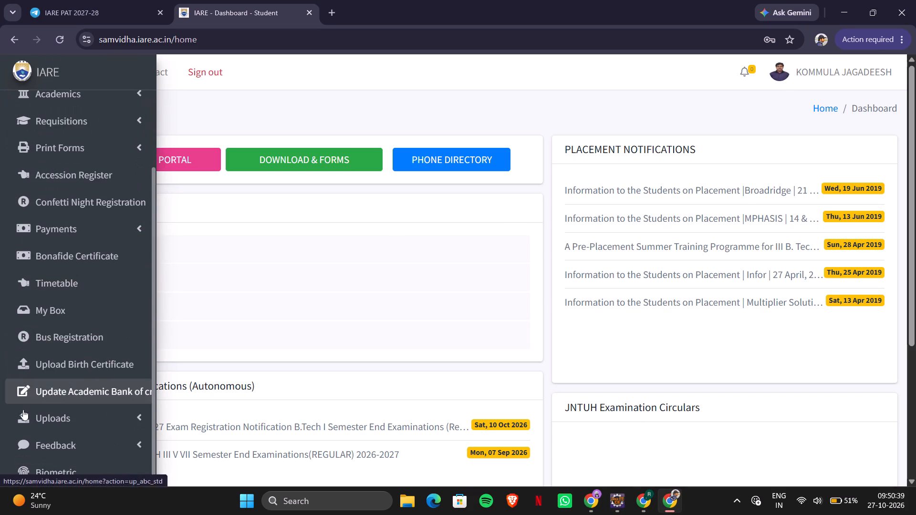
click(41, 426)
scroll(41, 426, down, 3)
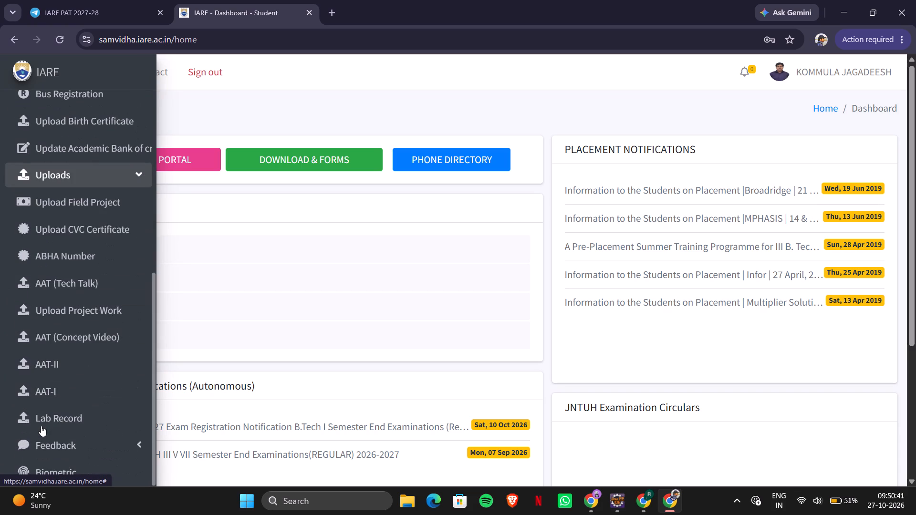
click(60, 357)
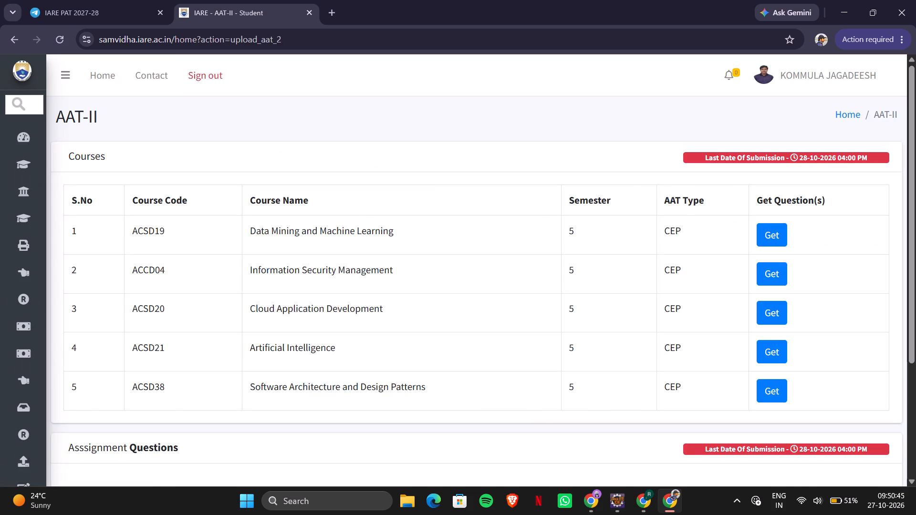
Get the assigned question for ACSD19 Data Mining and Machine Learning and dismiss the notice.
click(792, 227)
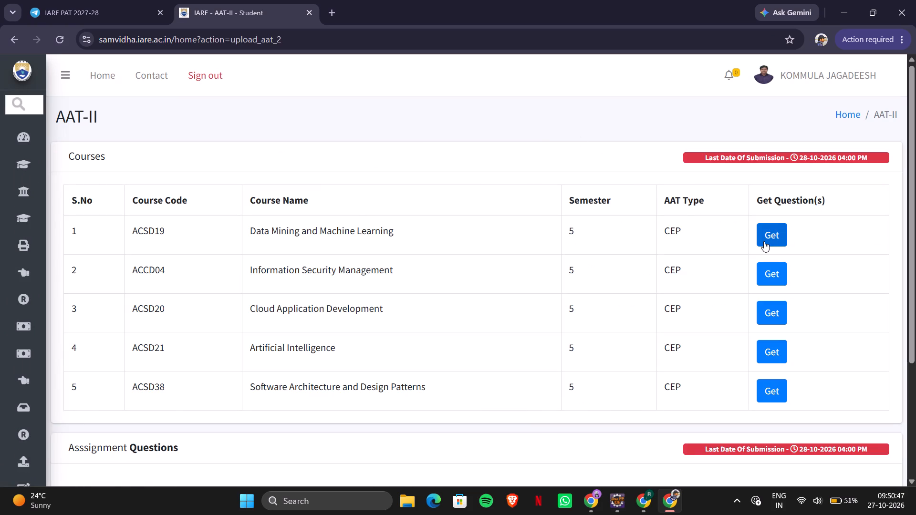
click(764, 241)
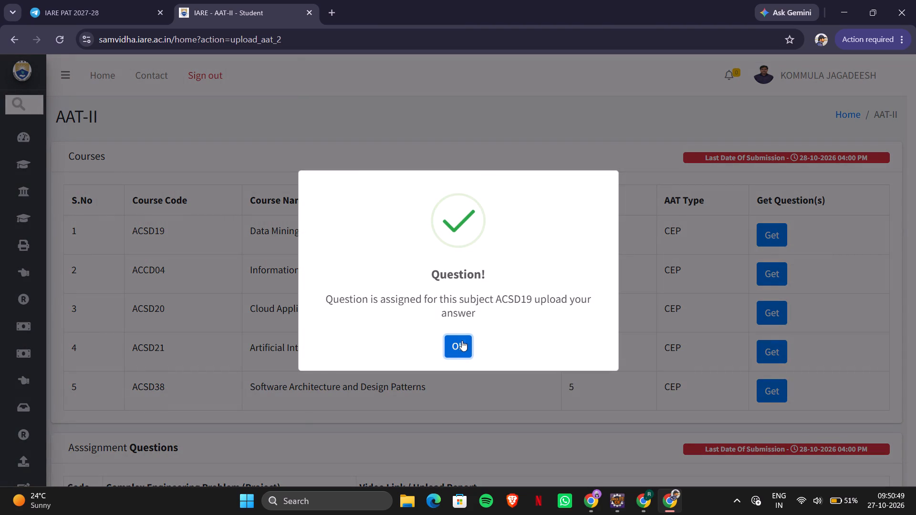
click(462, 341)
Copy the ACSD19 project title "Medical Diagnosis Data Transformation" from the assignment questions.
scroll(462, 341, down, 3)
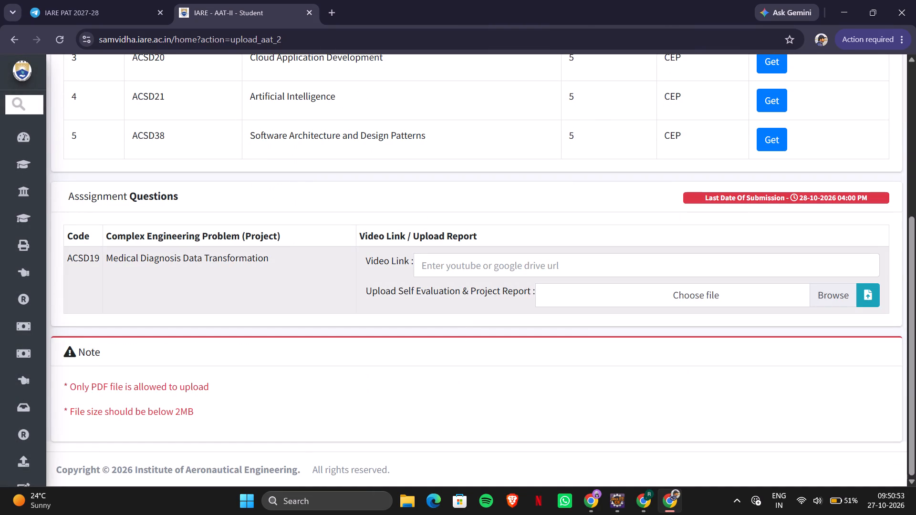
drag(268, 255, 105, 256)
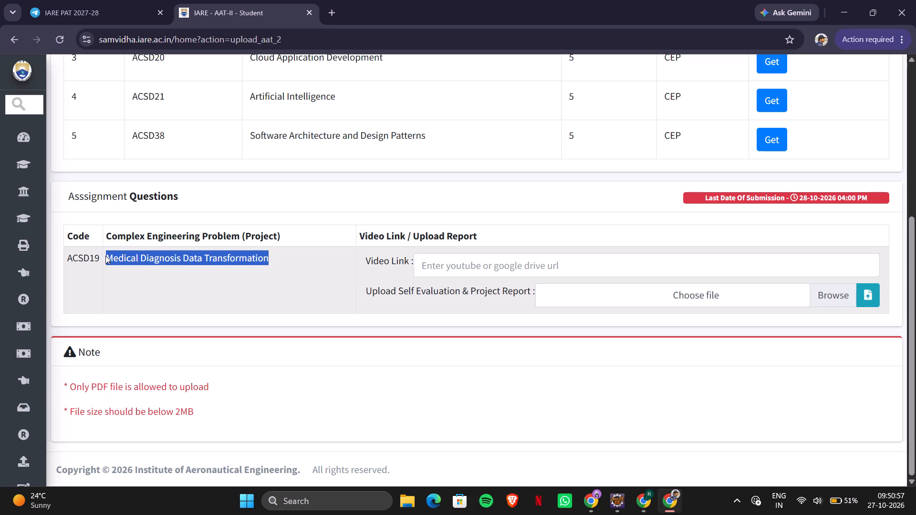
key(ctrl+c)
click(105, 256)
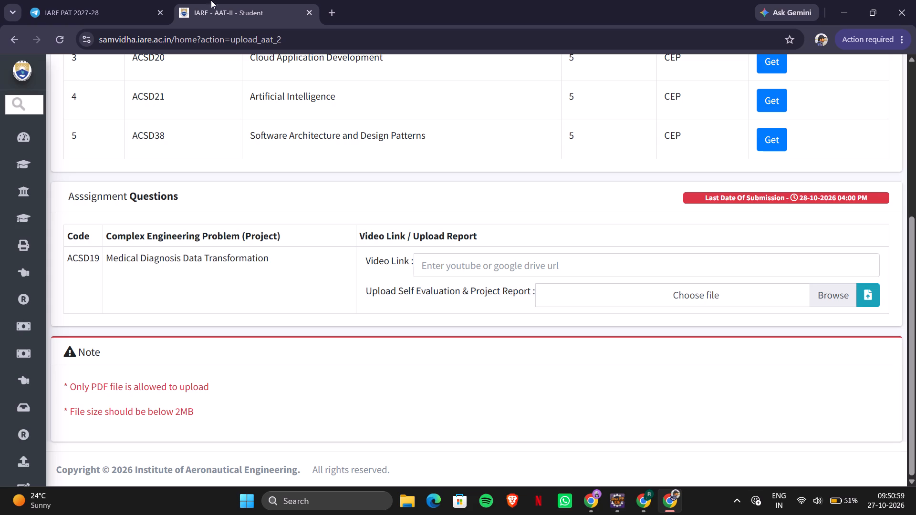
Search Google for "slidesmaker" in a new tab and open the SlideMake AI slideshow maker site.
click(326, 6)
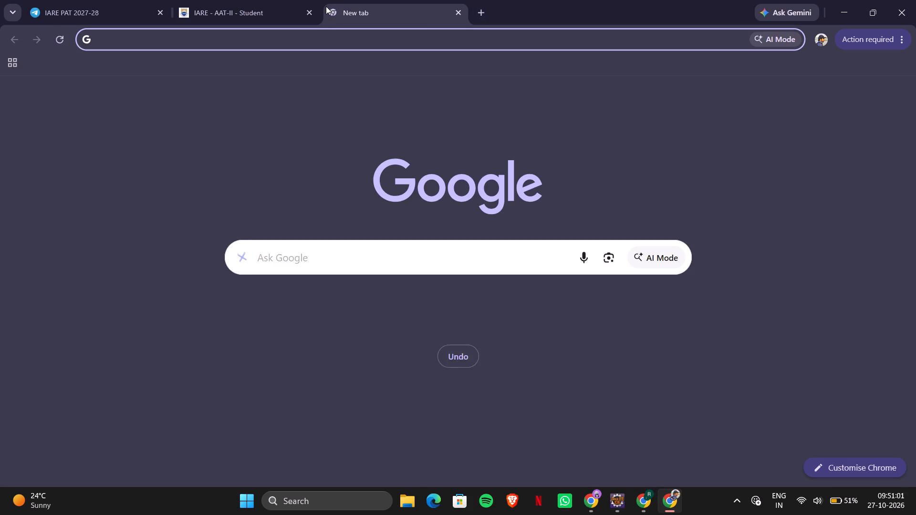
text(slides)
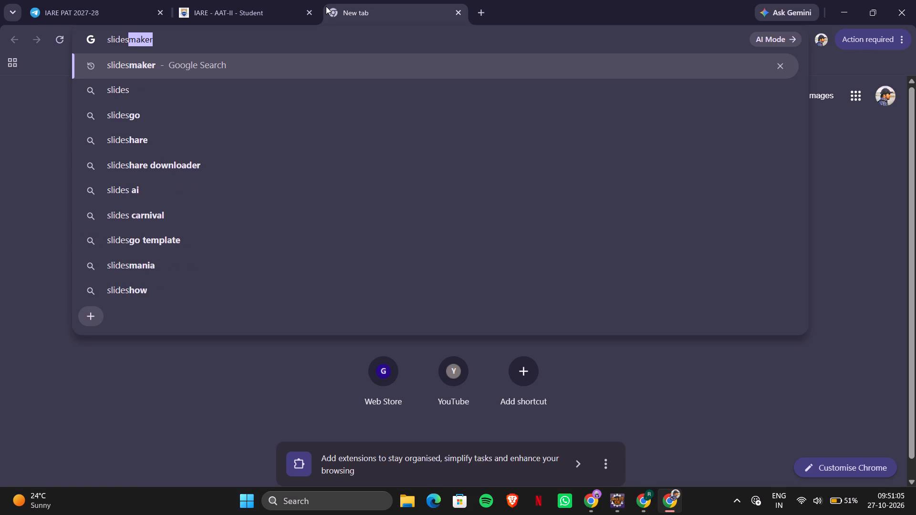
key(Return)
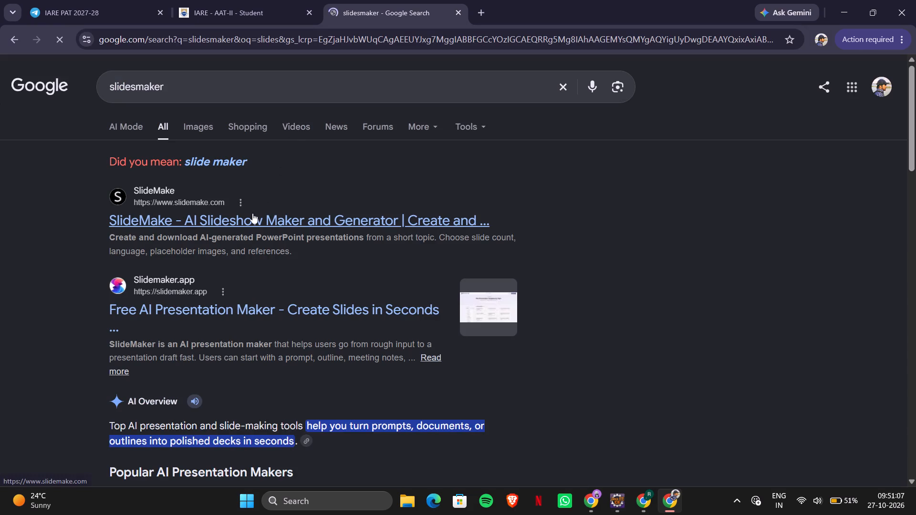
click(252, 213)
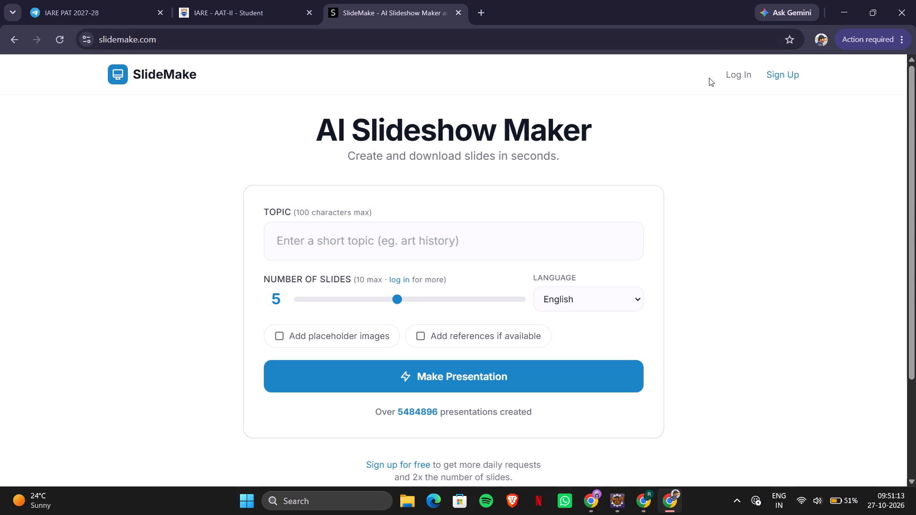
Open the SlideMake login page.
click(739, 72)
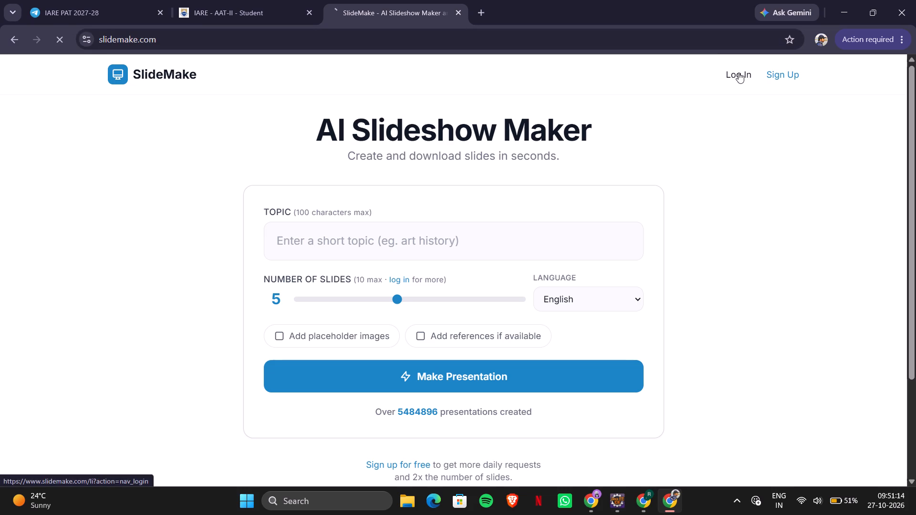
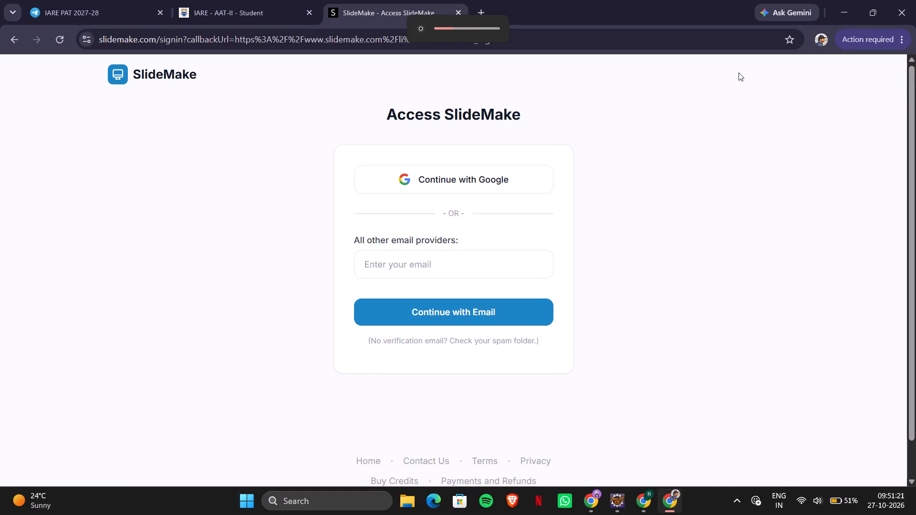
Sign in to SlideMake with the Google account.
click(521, 183)
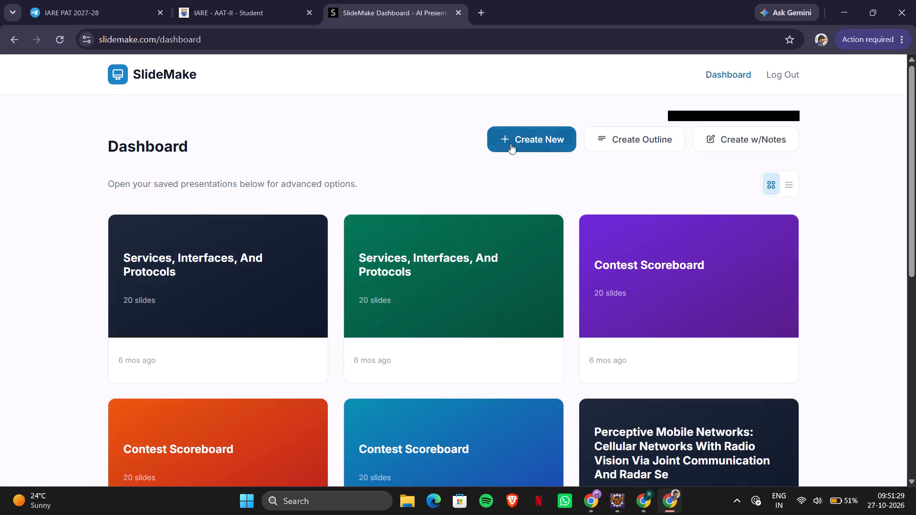
Generate a new 20-slide presentation on the copied topic "Medical Diagnosis Data Transformation", with references if available and placeholder images.
click(510, 144)
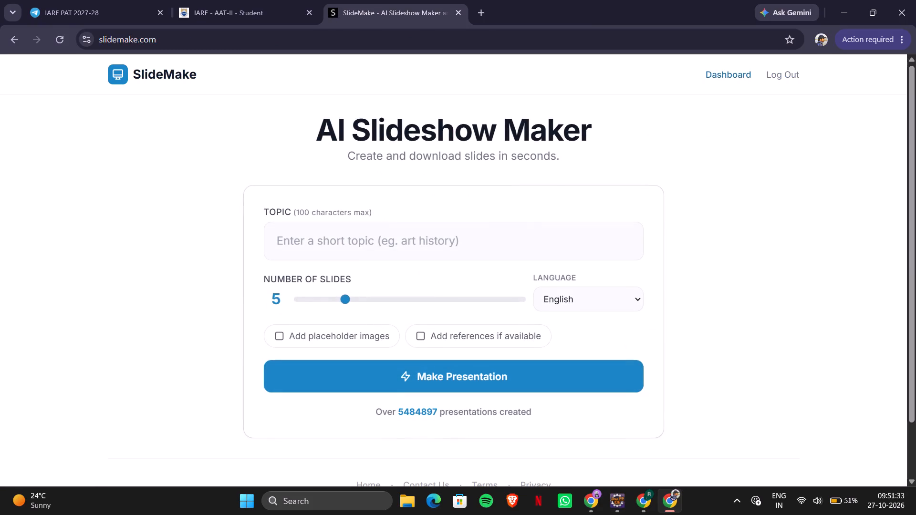
click(522, 299)
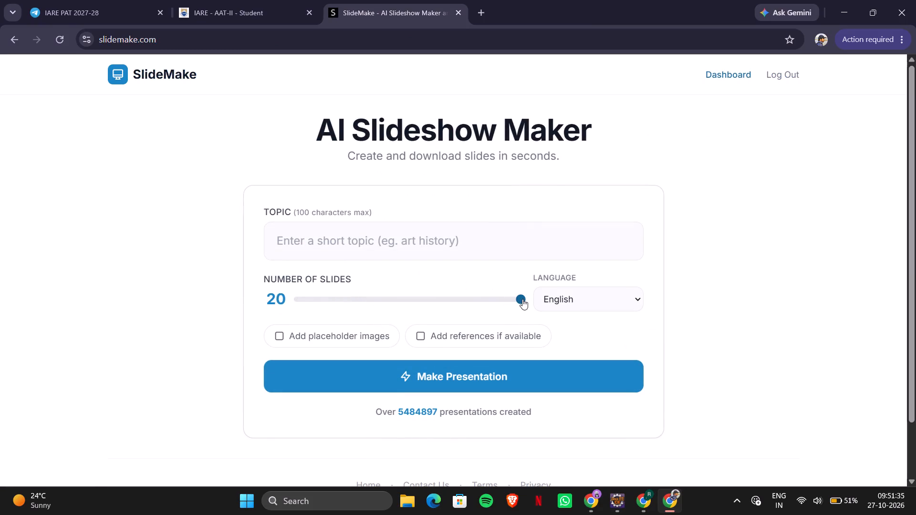
click(447, 248)
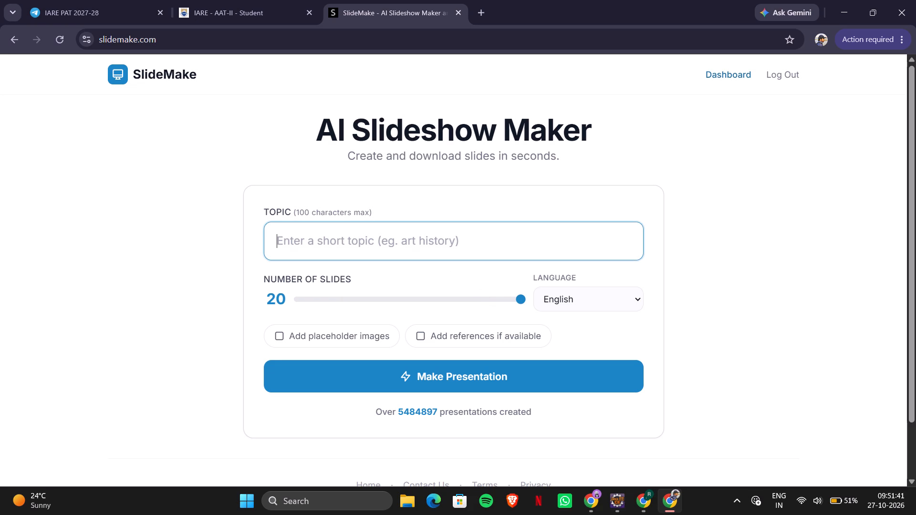
key(ctrl+v)
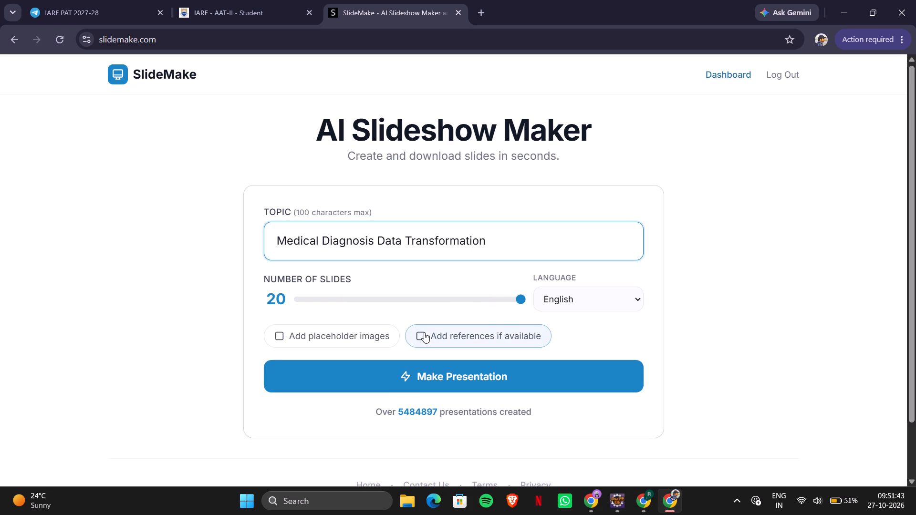
click(424, 332)
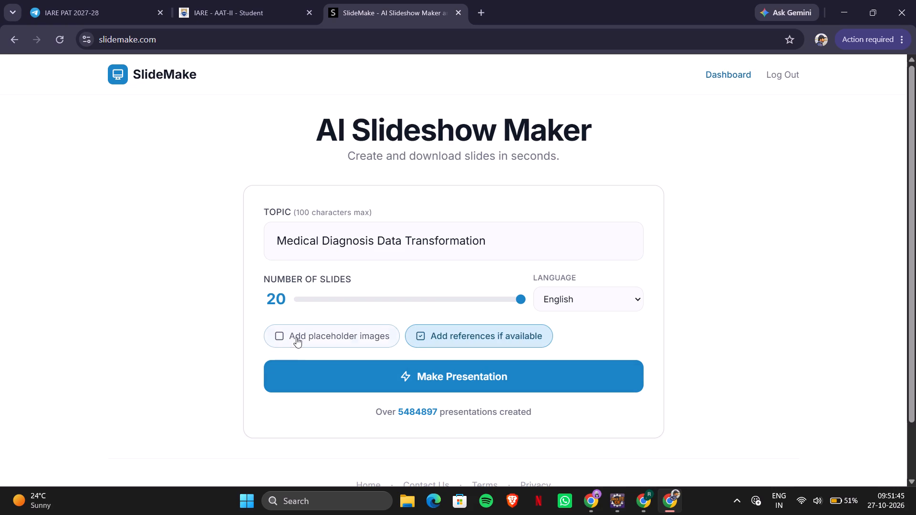
click(283, 339)
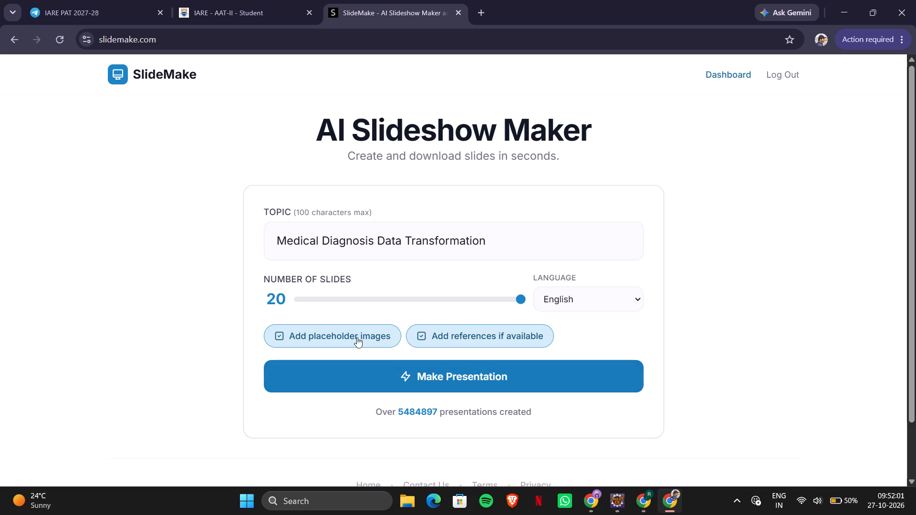
click(341, 382)
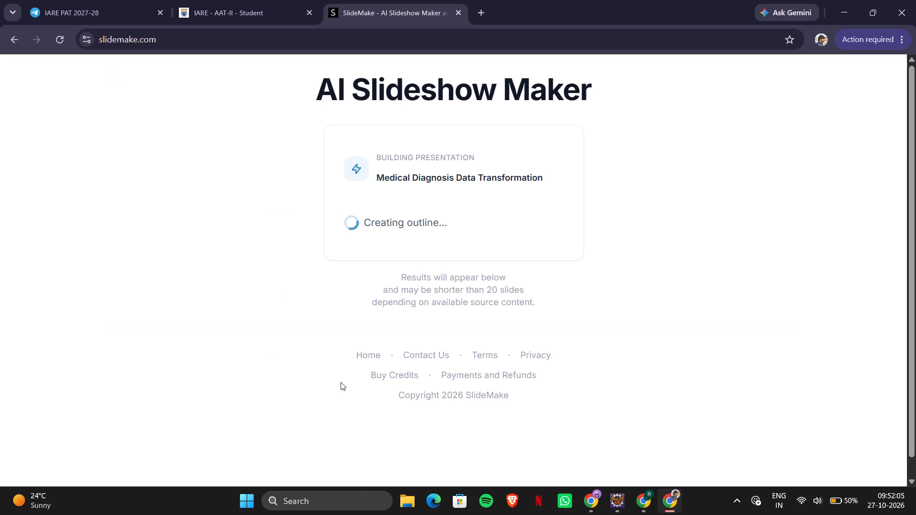
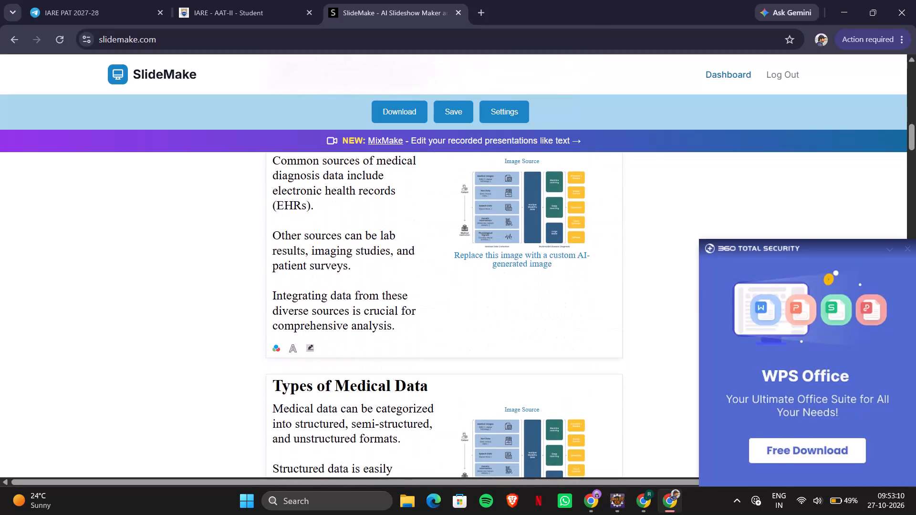
Review the generated Medical Diagnosis Data Transformation slides through to the conclusion and references.
scroll(341, 382, down, 5)
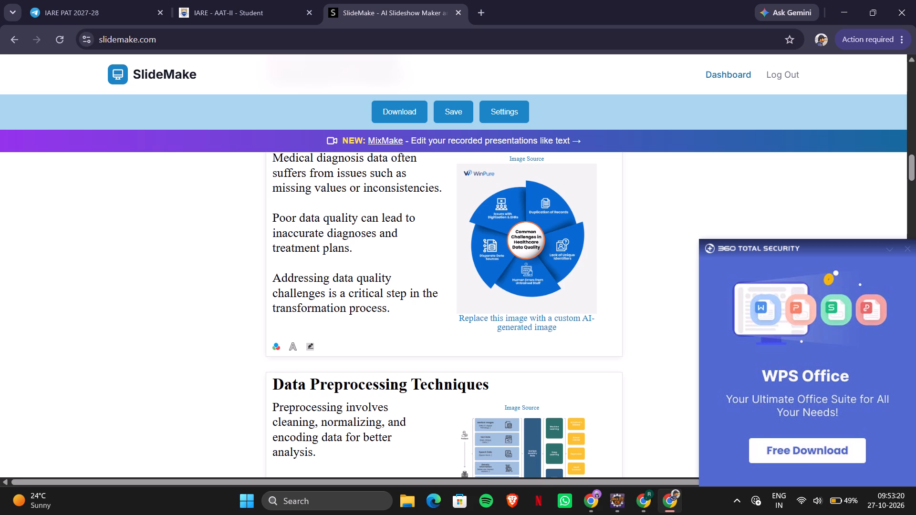
scroll(341, 382, down, 8)
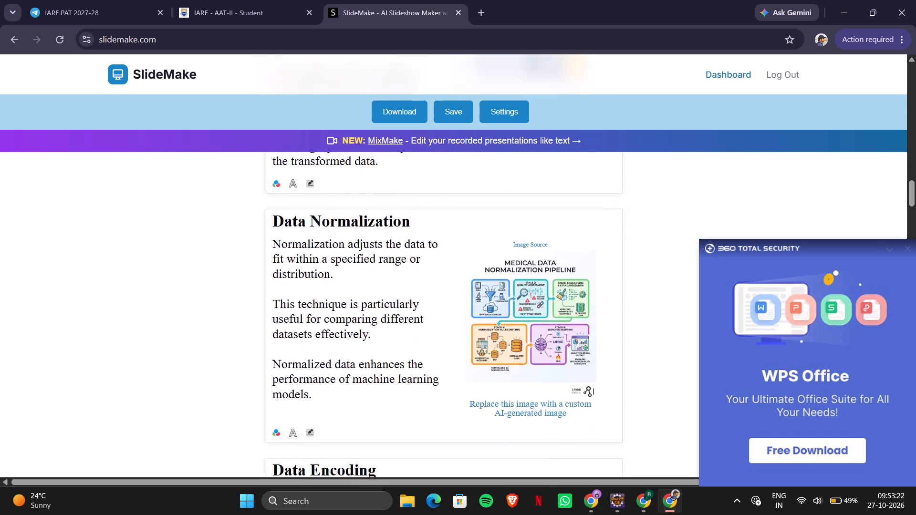
scroll(341, 382, down, 3)
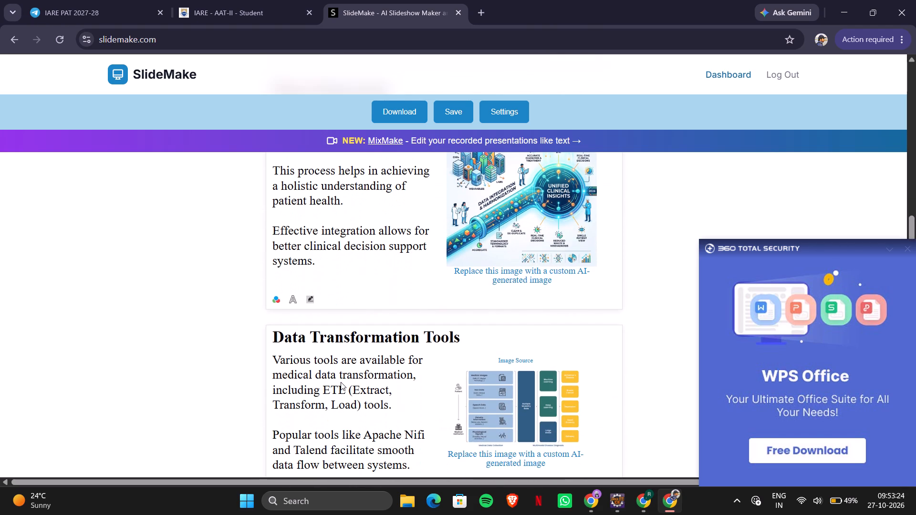
scroll(341, 382, down, 2)
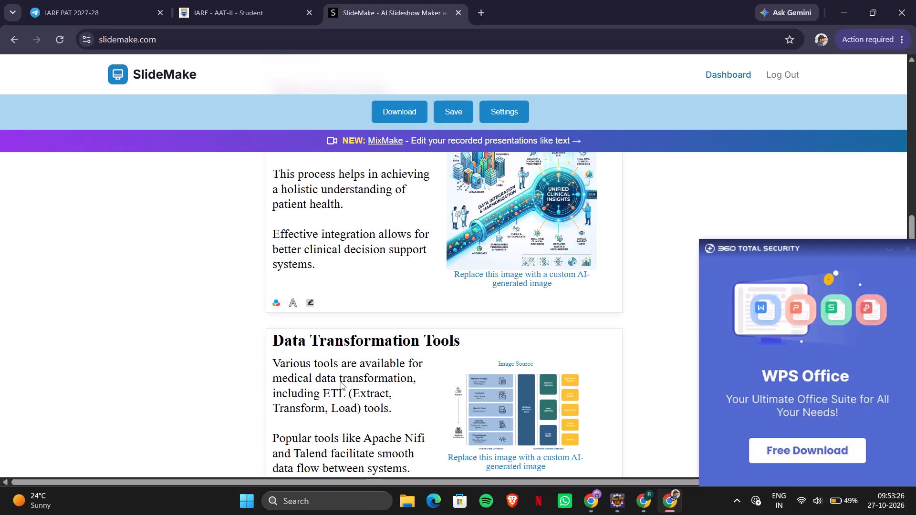
scroll(341, 382, down, 1)
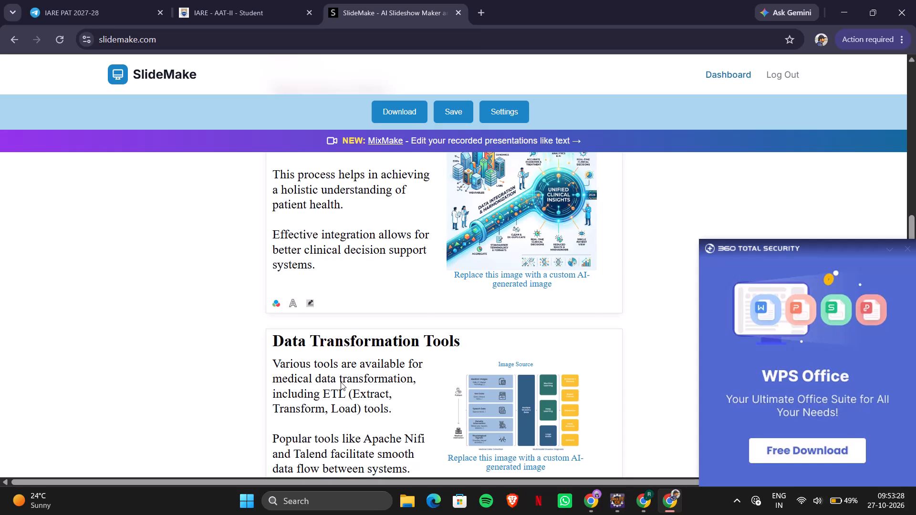
scroll(341, 382, down, 1)
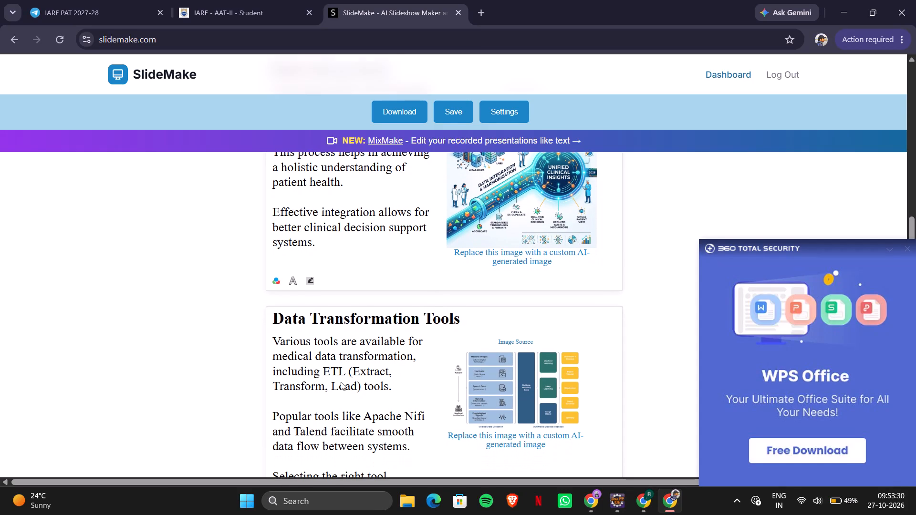
scroll(341, 382, down, 3)
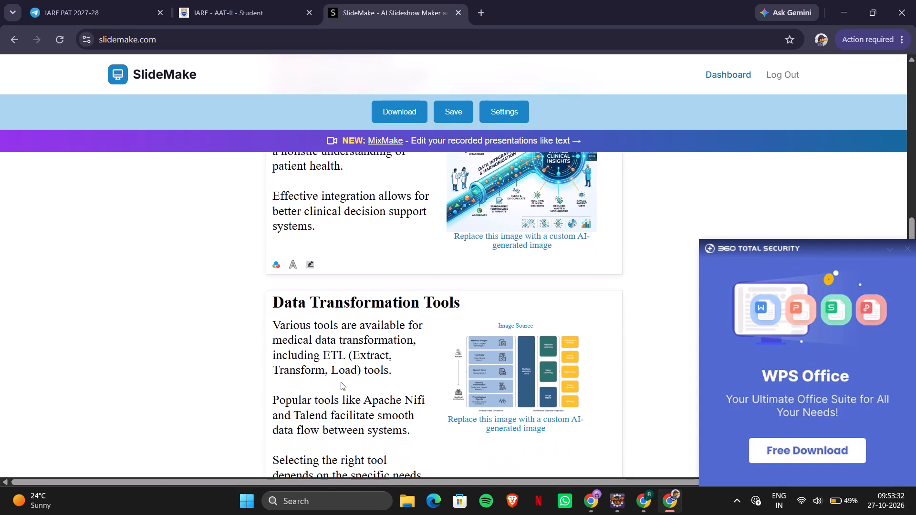
scroll(341, 382, down, 2)
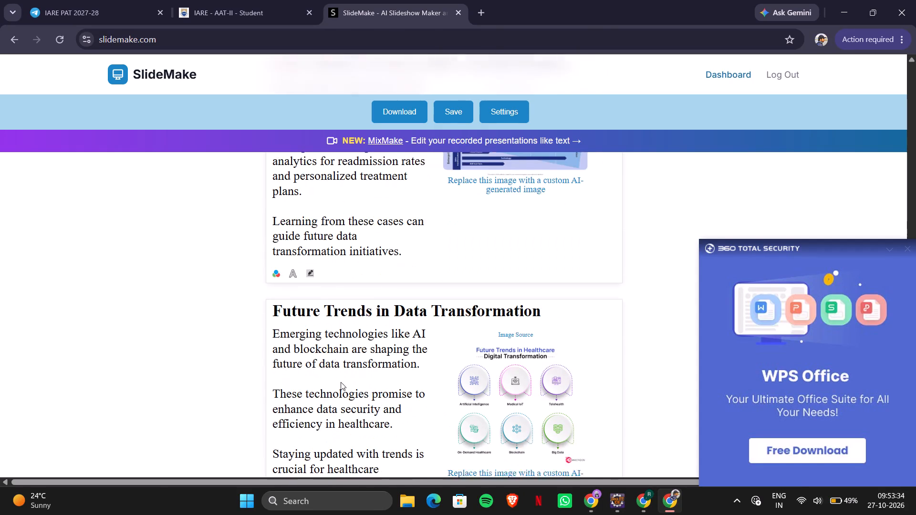
scroll(341, 382, down, 3)
scroll(341, 382, up, 1)
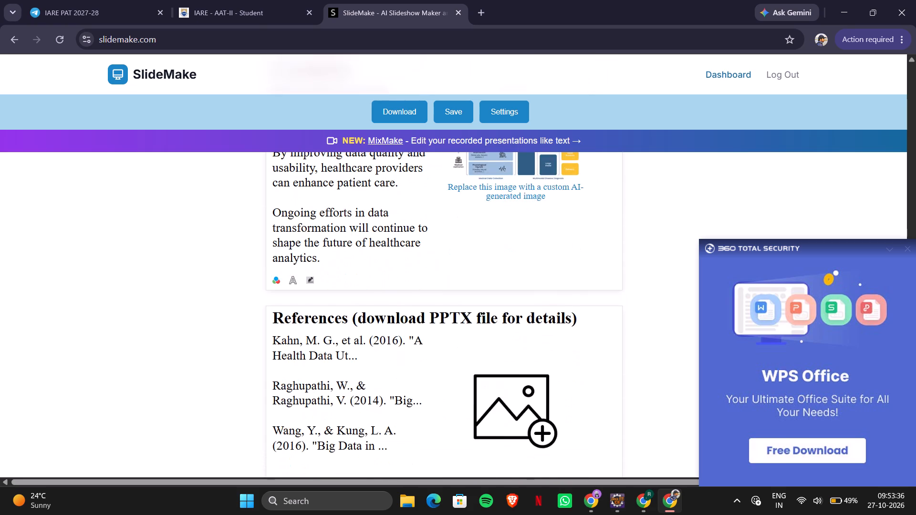
scroll(341, 382, up, 1)
click(341, 382)
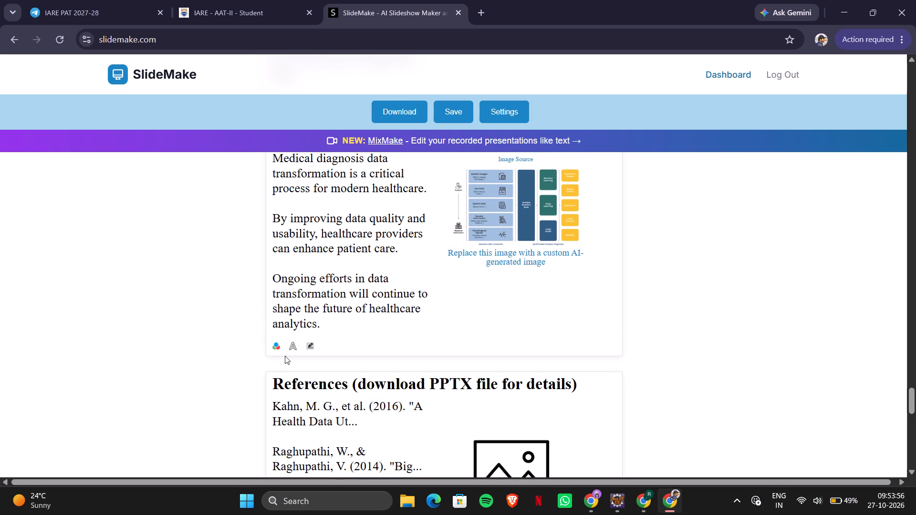
Switch to the IARE student portal and open the AAT-I uploads page.
click(217, 0)
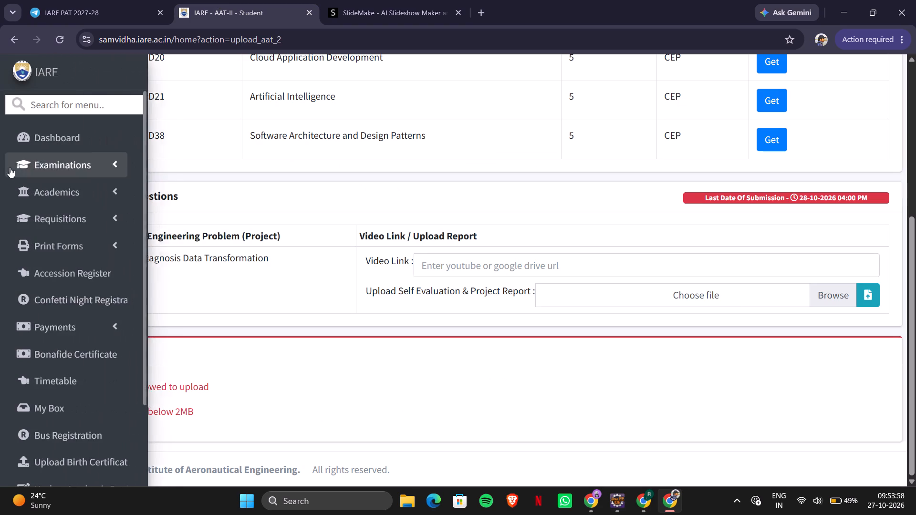
scroll(67, 347, down, 6)
click(61, 405)
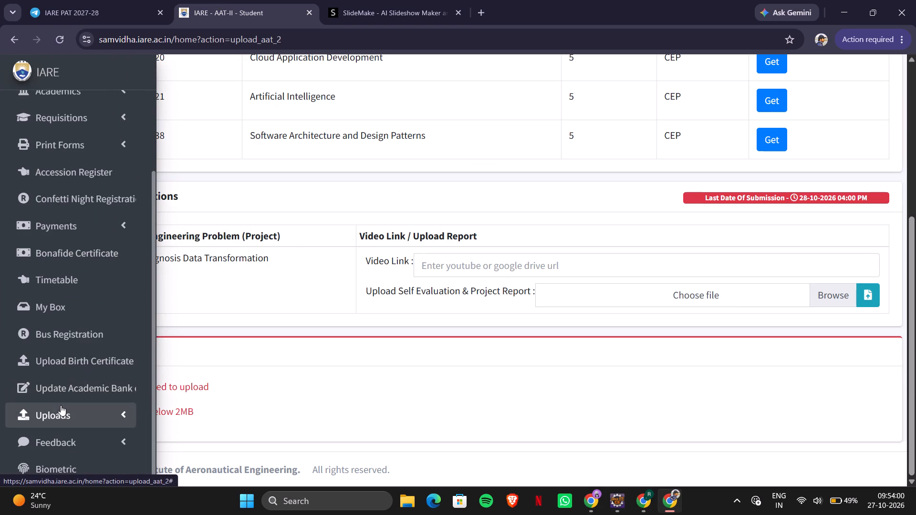
scroll(61, 405, down, 5)
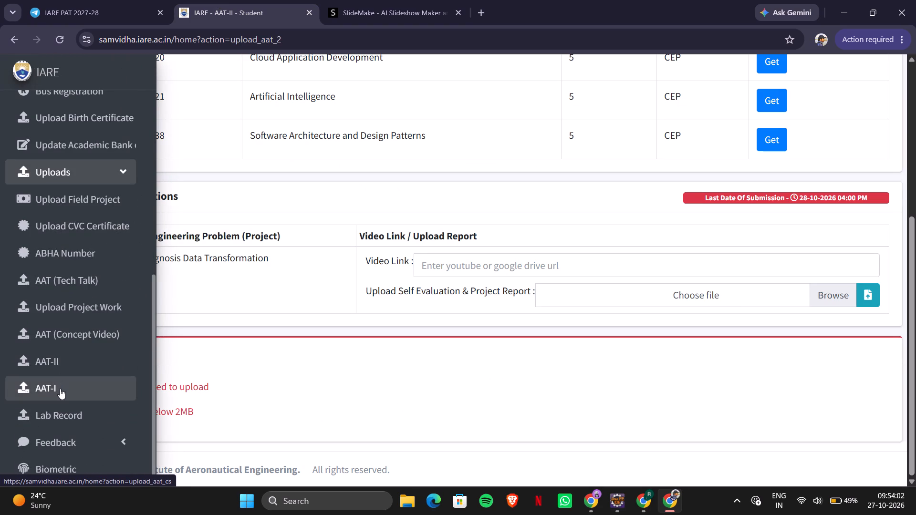
click(60, 389)
click(60, 389)
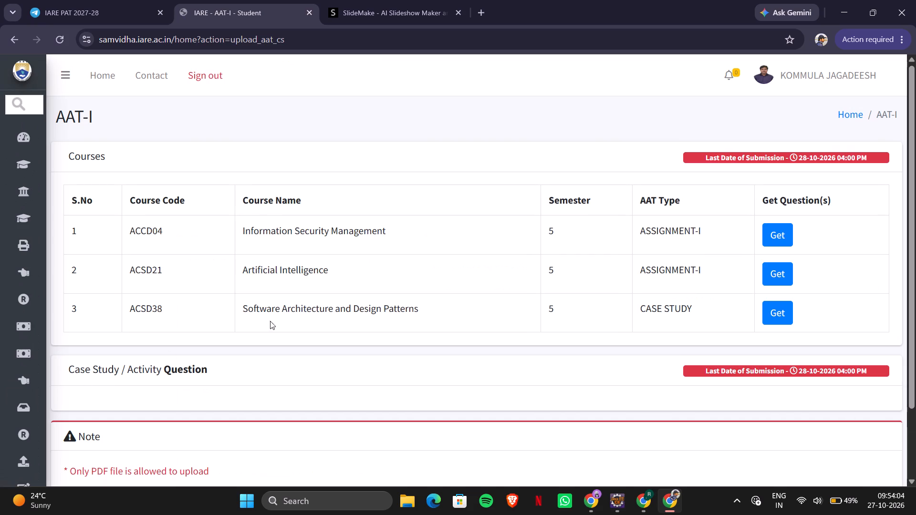
Get the ACCD04 Information Security Management questions and open the submitted answer file.
click(769, 226)
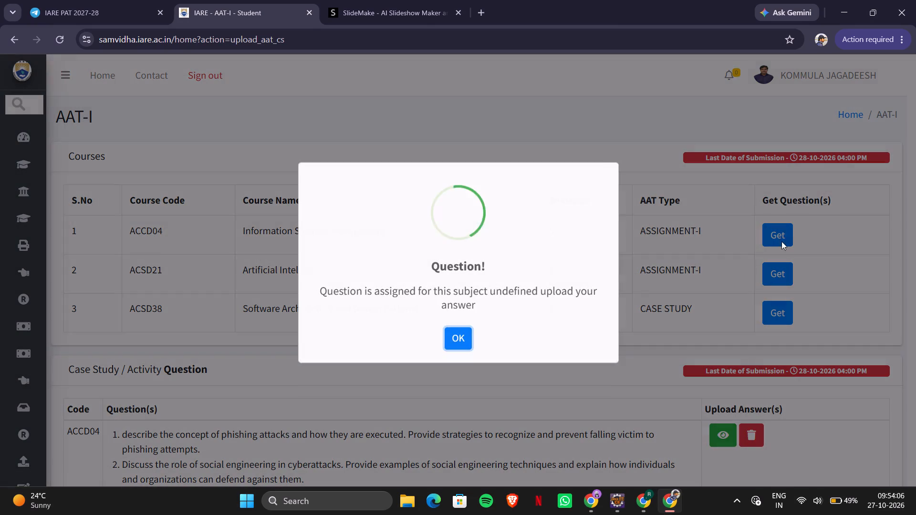
click(463, 341)
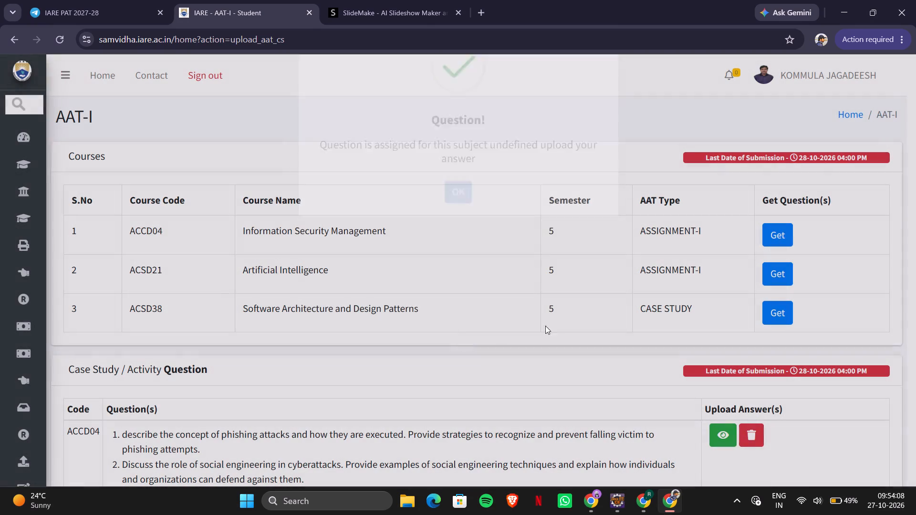
click(728, 435)
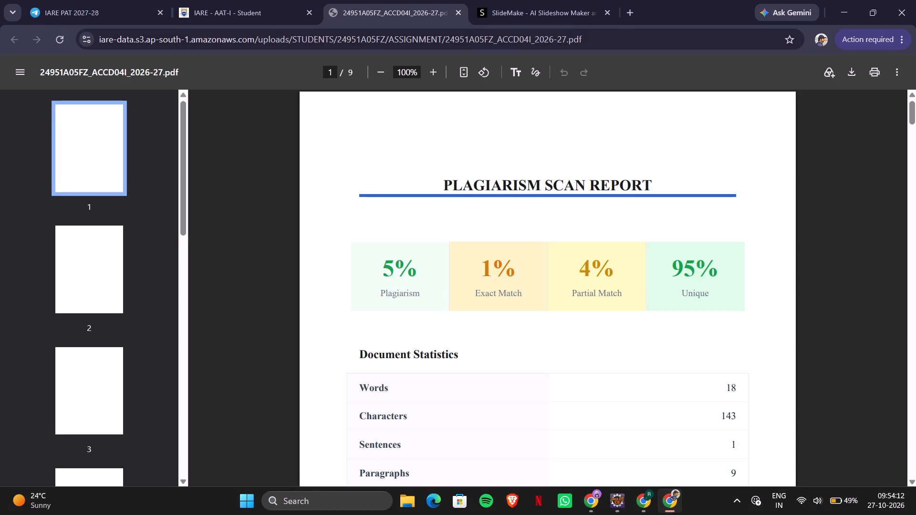
Examine the submitted ACCD04 assignment PDF, including its plagiarism scan report, cover page and question-answer layout.
scroll(702, 325, down, 2)
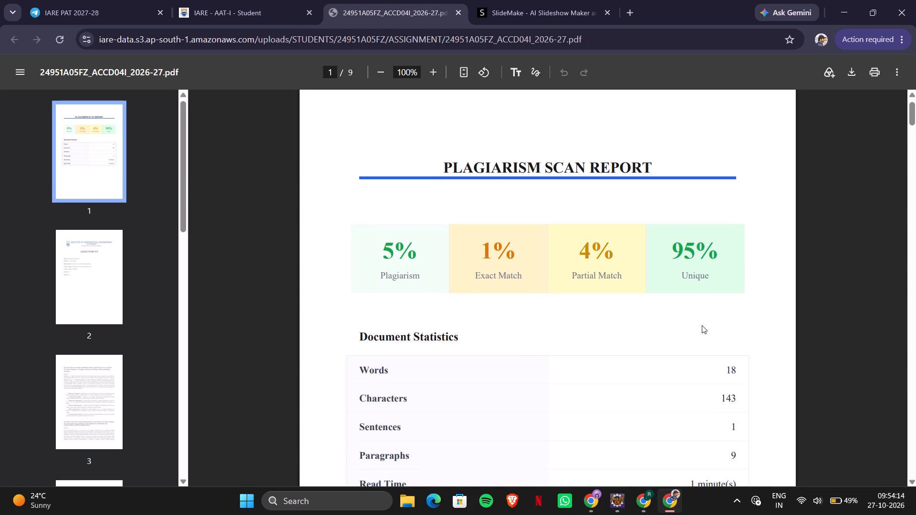
scroll(702, 325, down, 1)
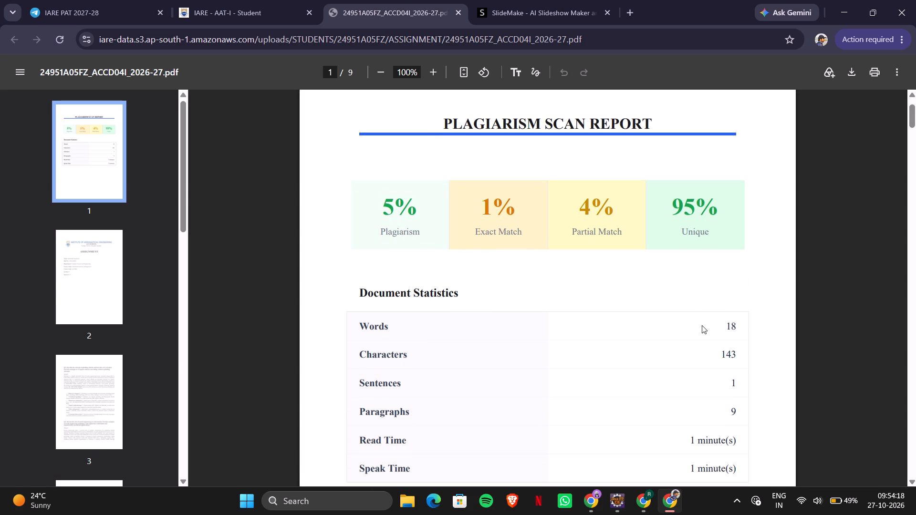
scroll(702, 325, down, 4)
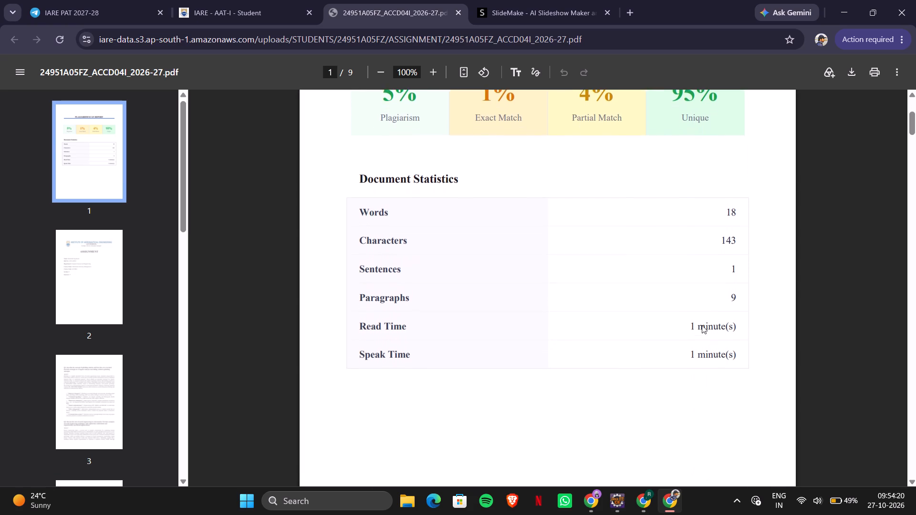
scroll(702, 325, down, 6)
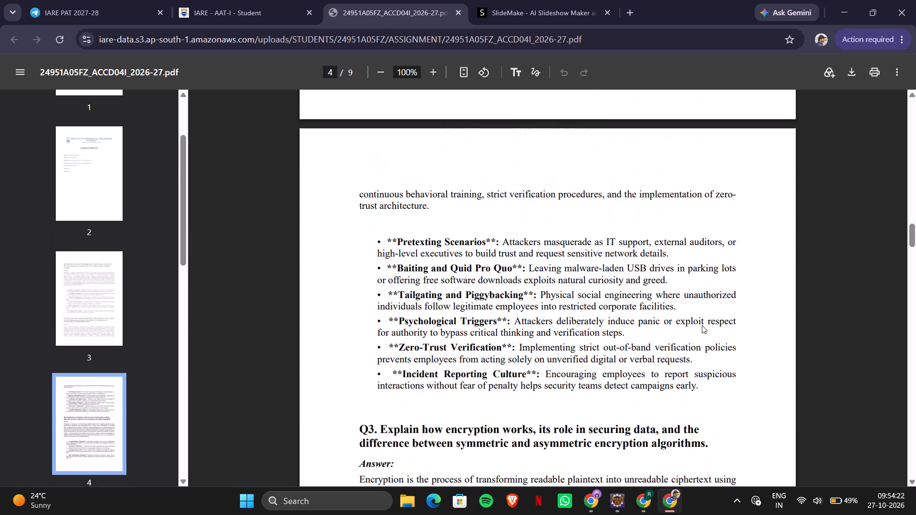
scroll(702, 325, down, 2)
scroll(702, 325, right, 1)
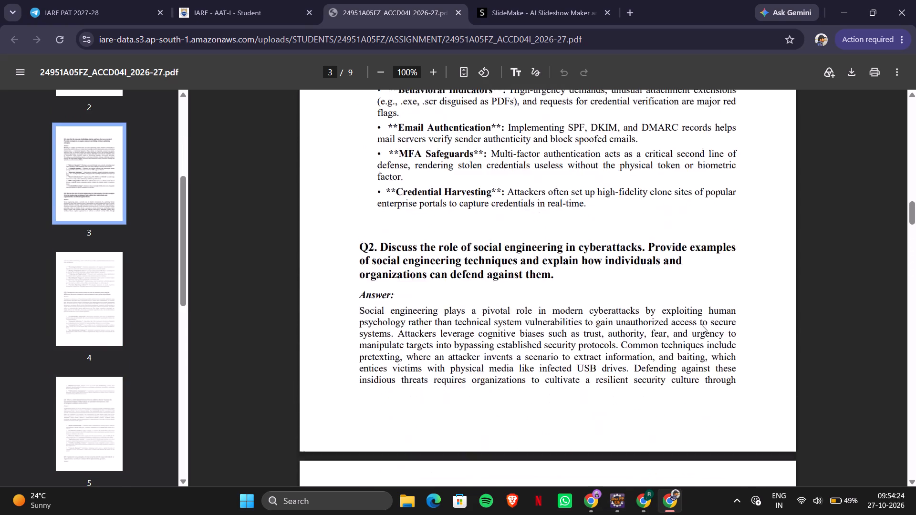
scroll(702, 325, up, 8)
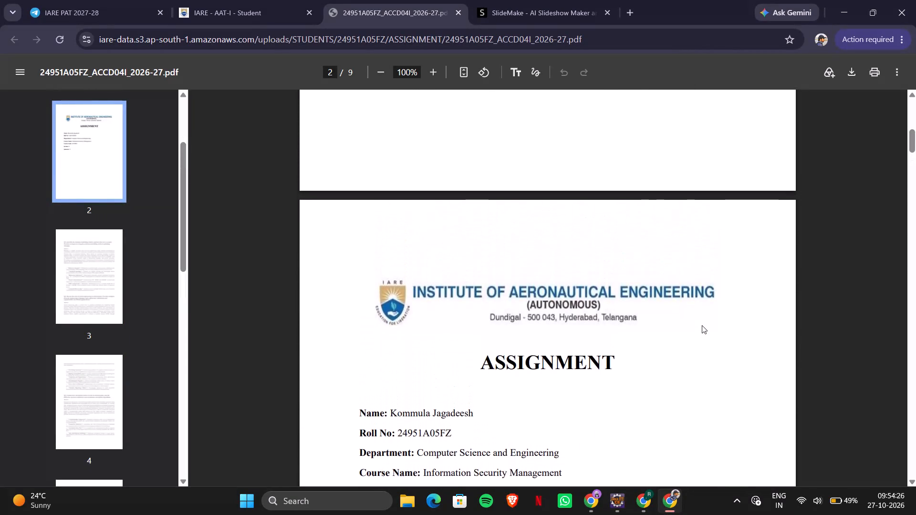
scroll(702, 325, up, 2)
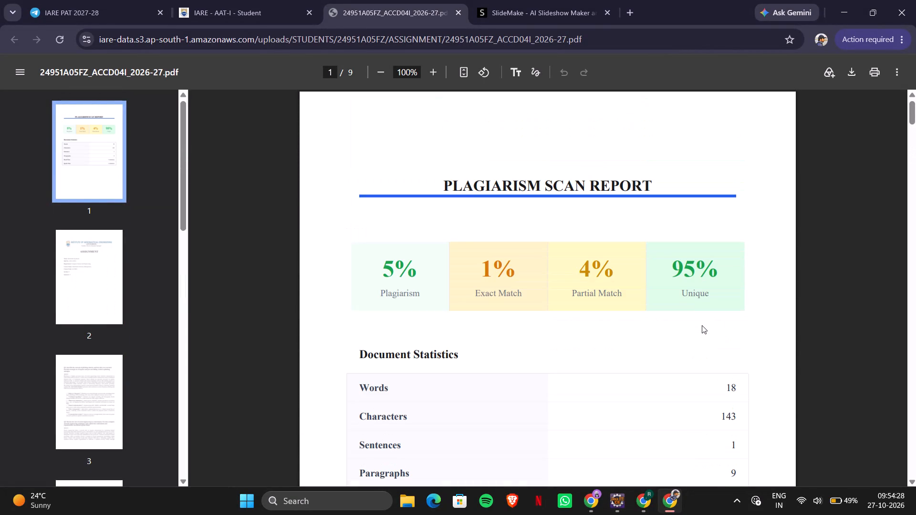
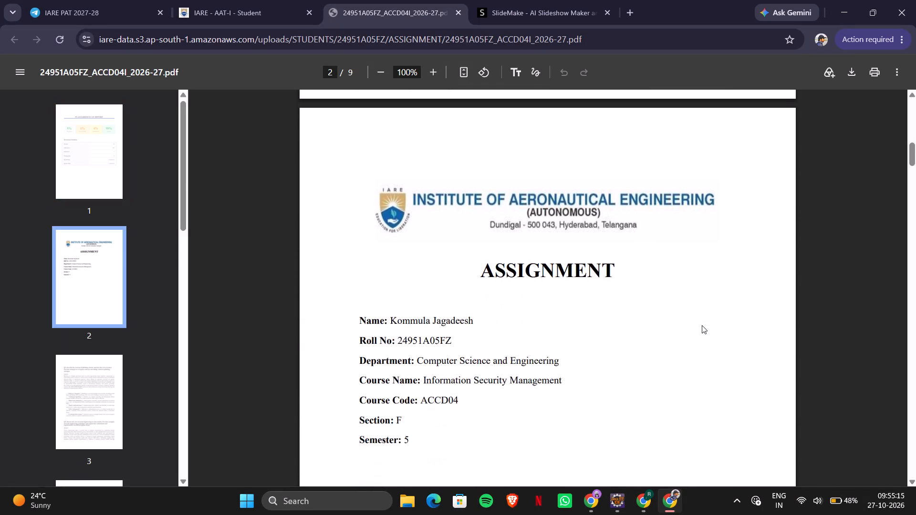
Check the rest of the submitted ACCD04 assignment's cover page and close the PDF.
scroll(702, 325, down, 2)
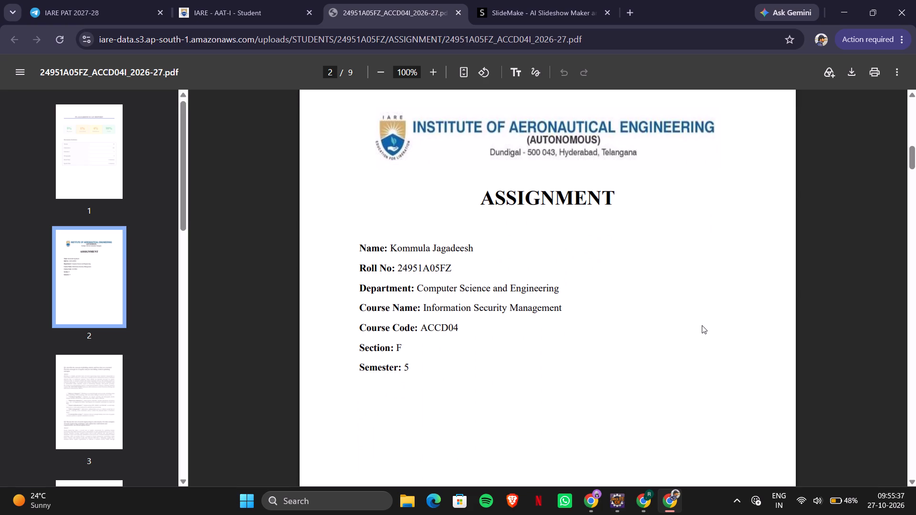
scroll(702, 325, right, 15)
click(458, 9)
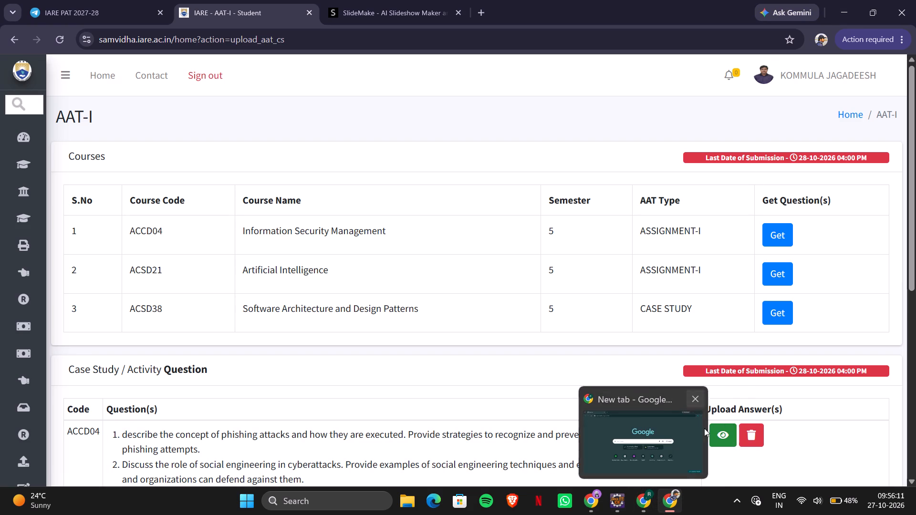
Minimize the browser window showing the student portal's AAT-I page.
click(664, 505)
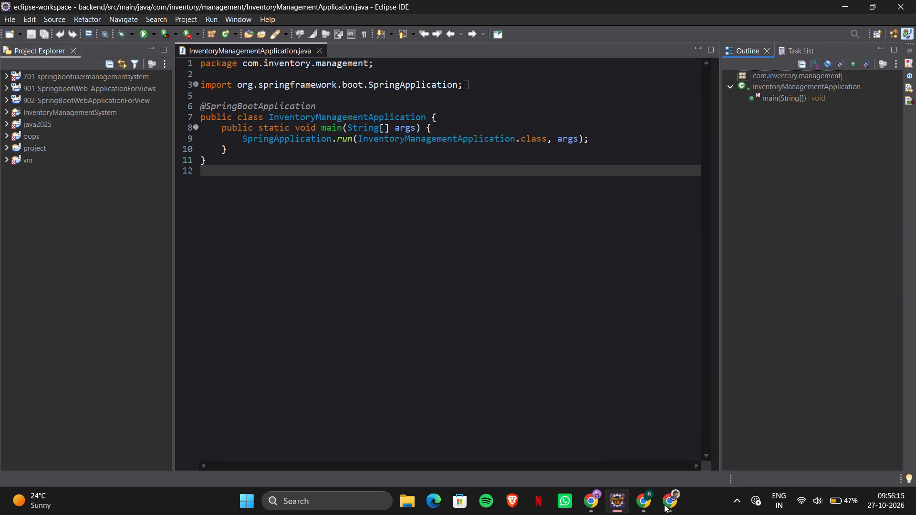
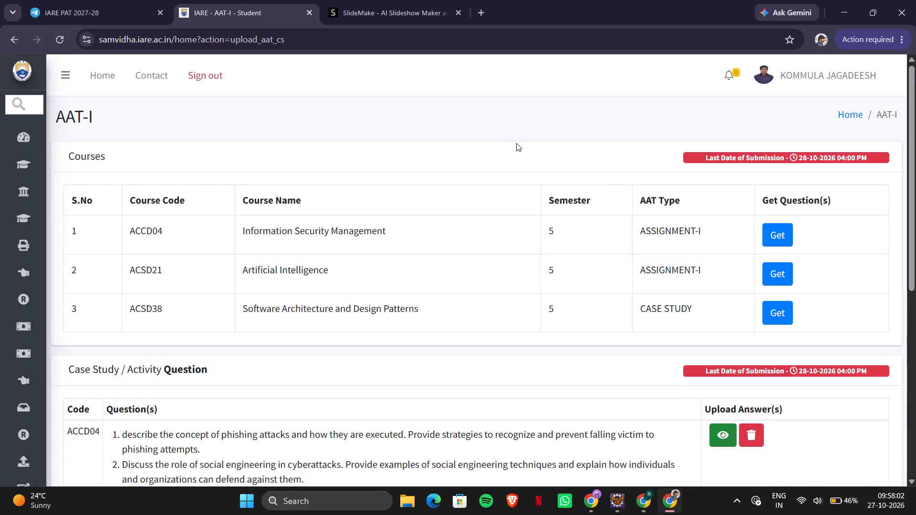
Open a new blank browser tab, detach it into its own separate window, and maximize that window.
click(487, 3)
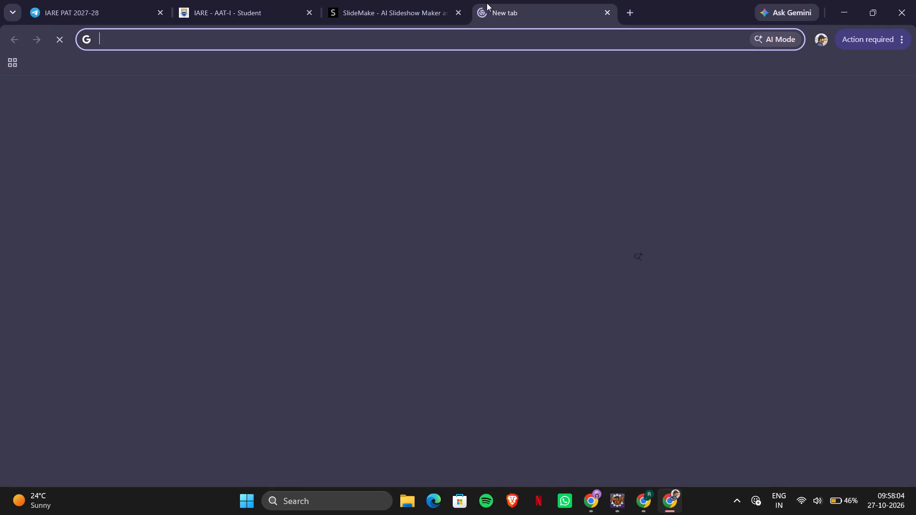
drag(568, 13, 510, 44)
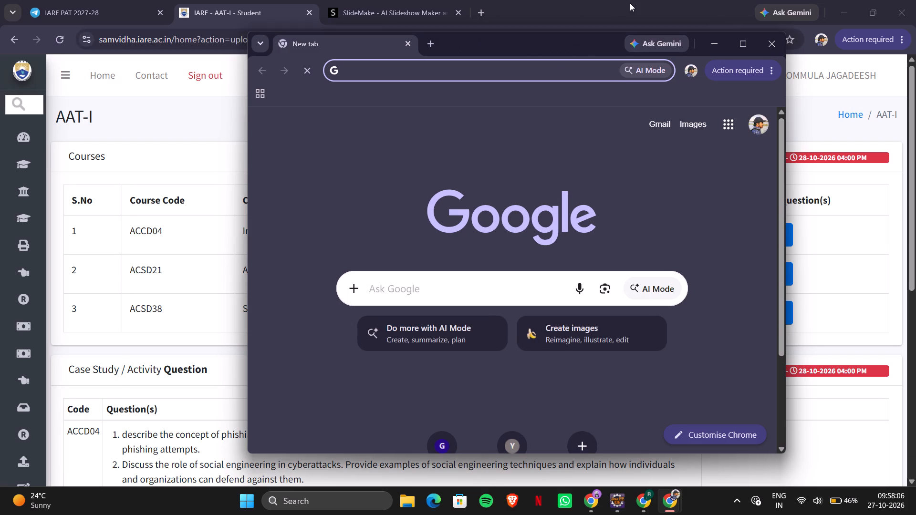
click(542, 33)
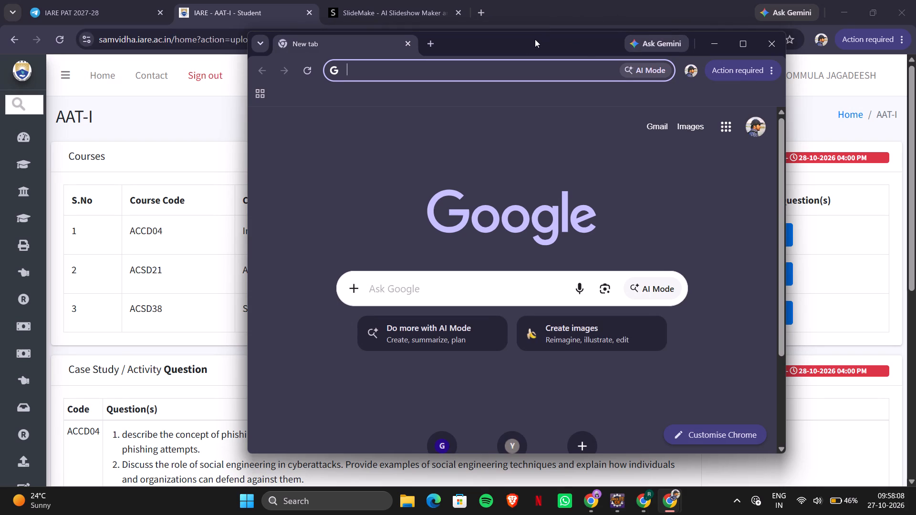
drag(535, 39, 560, 0)
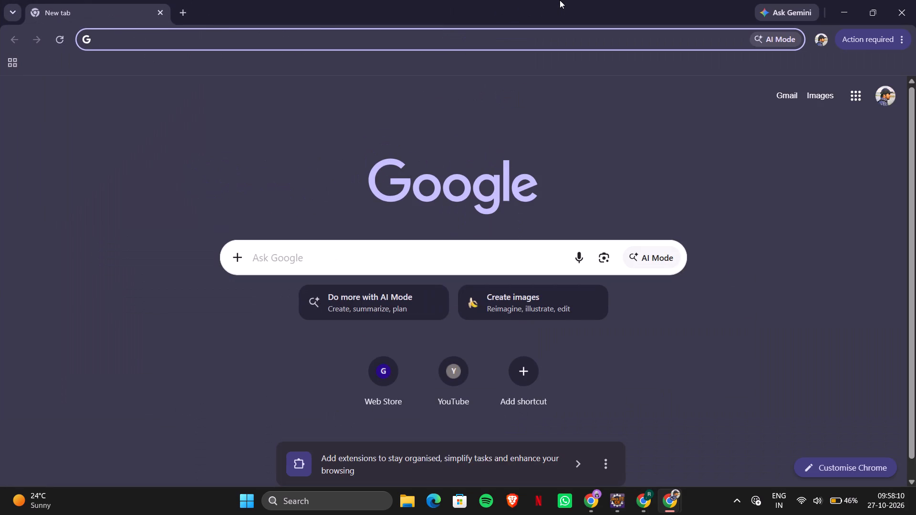
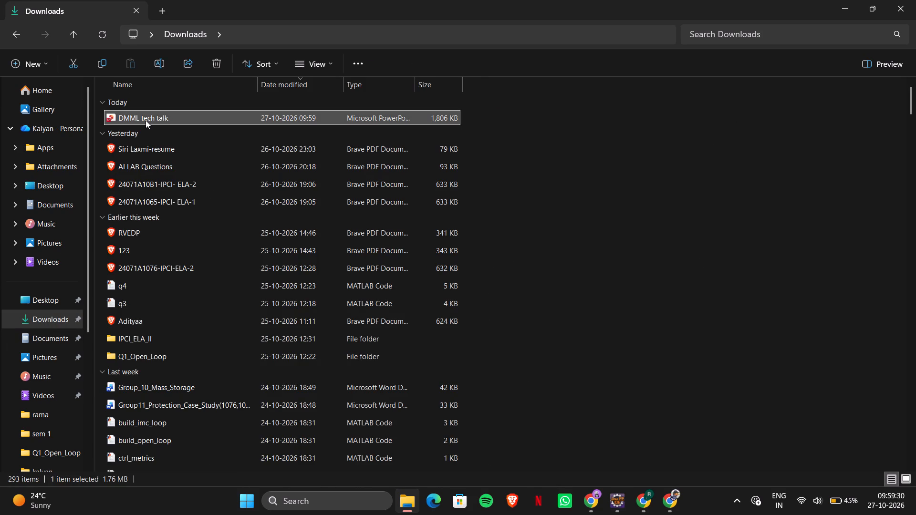
Open the DMML tech talk presentation from the Downloads folder in PowerPoint and enable editing.
right_click(146, 120)
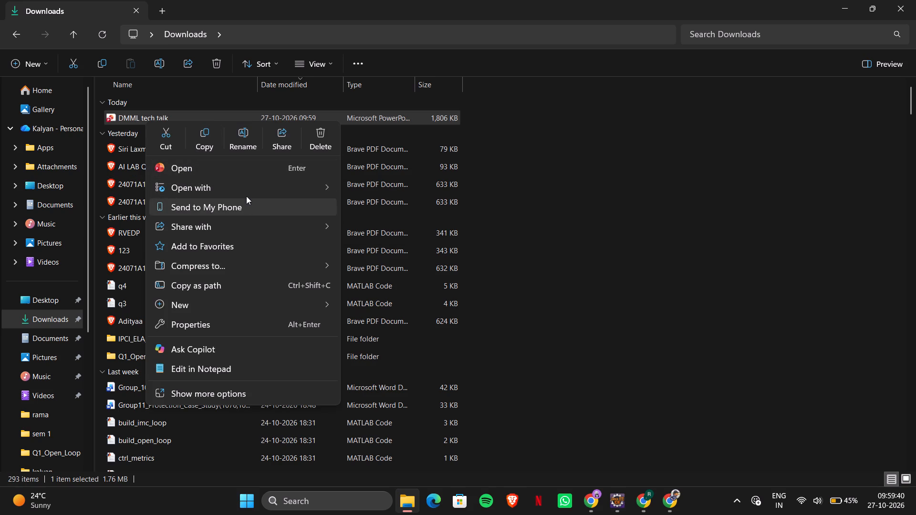
click(247, 181)
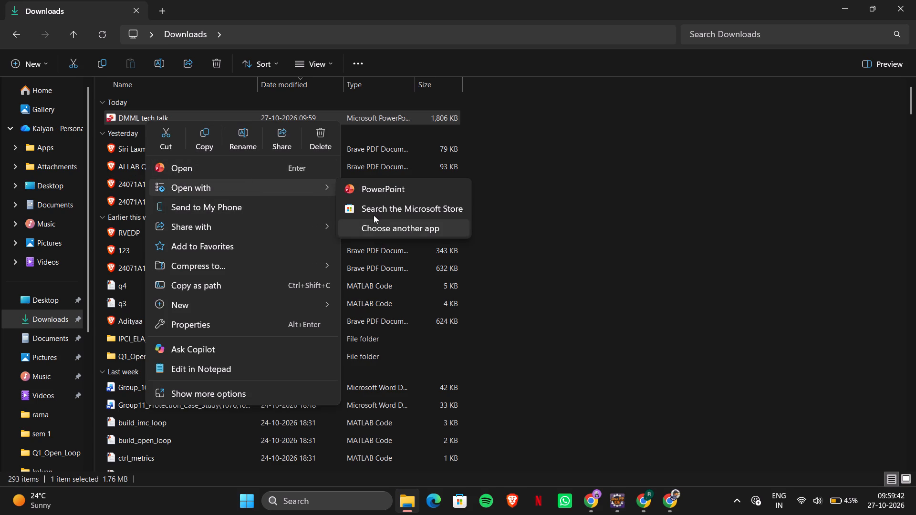
click(373, 228)
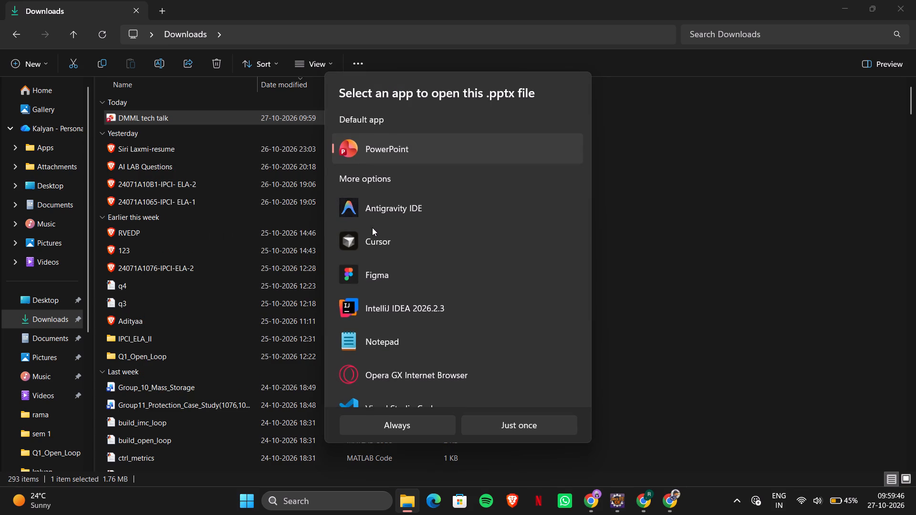
scroll(372, 227, down, 1)
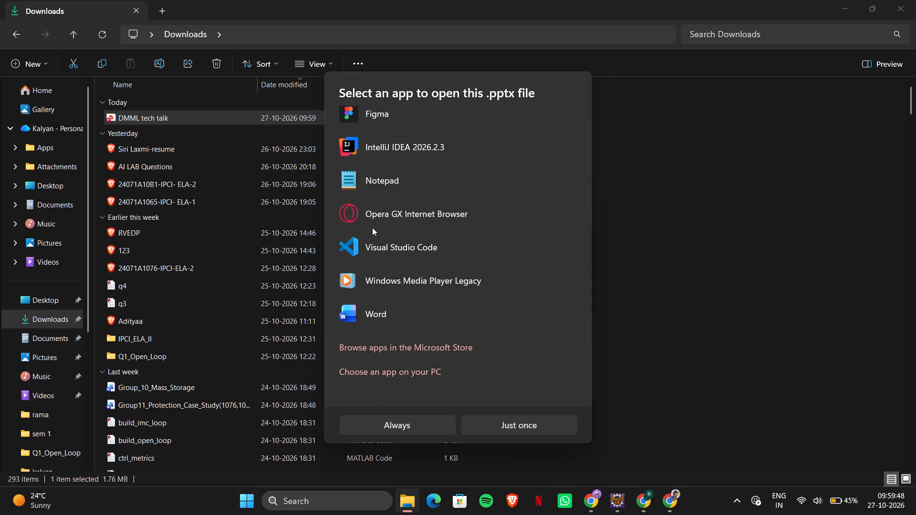
scroll(372, 227, down, 1)
scroll(372, 227, up, 6)
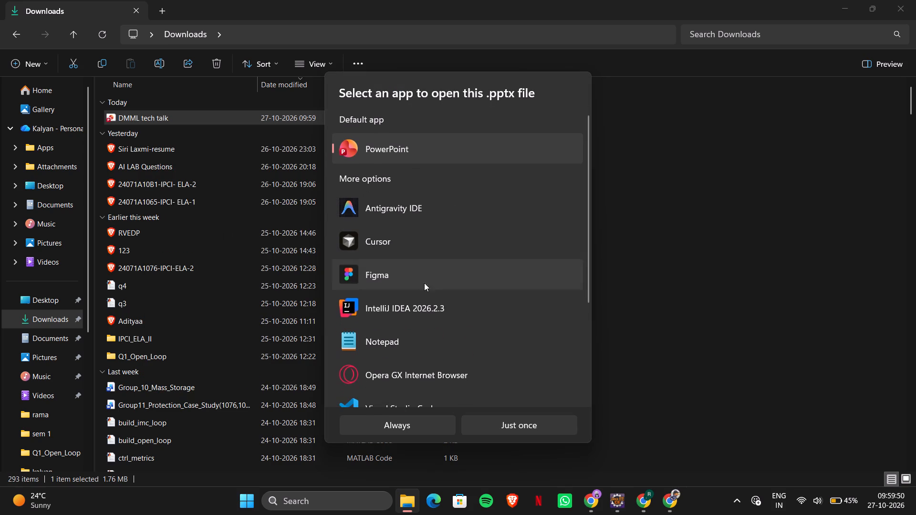
click(485, 423)
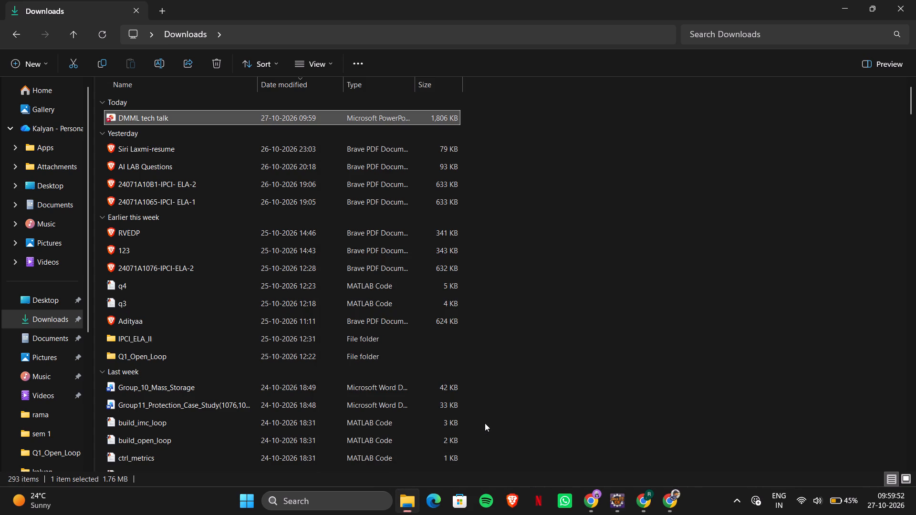
double_click(400, 123)
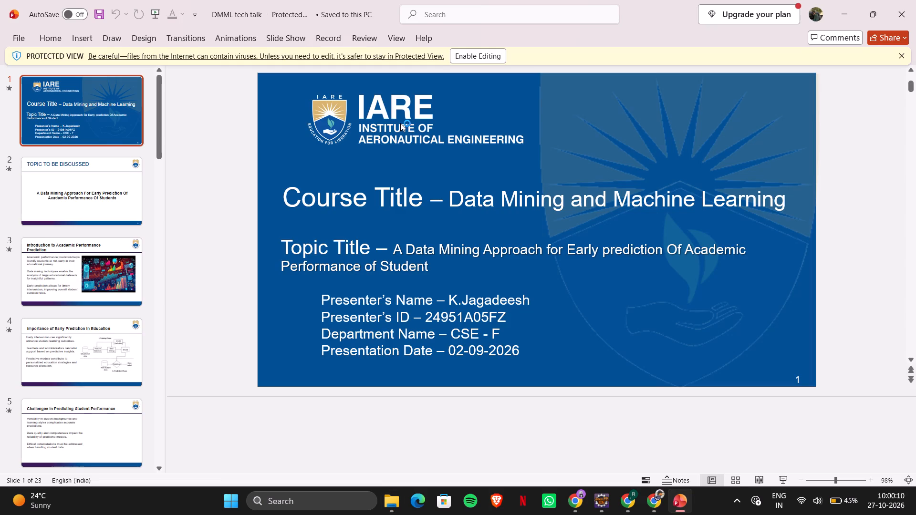
click(477, 59)
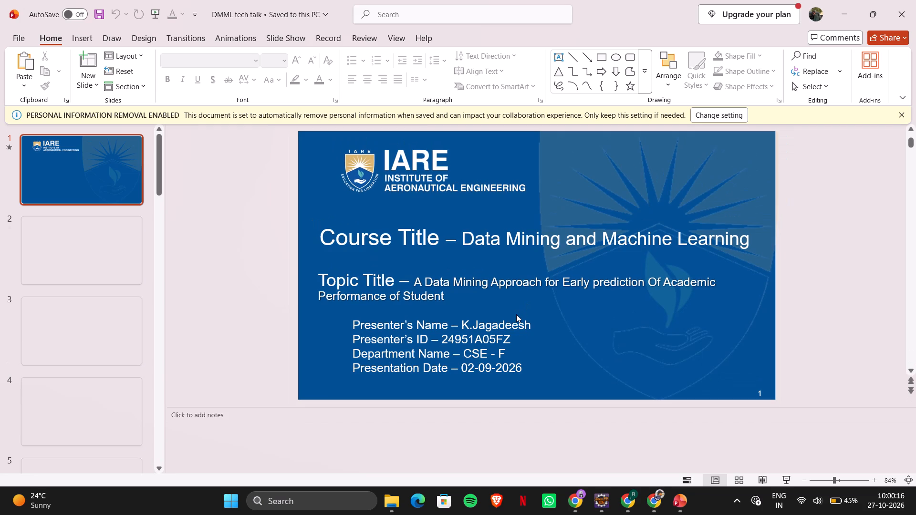
Set the presentation date on the title slide to 27-10-2026.
click(491, 365)
key(BackSpace)
key(BackSpace)
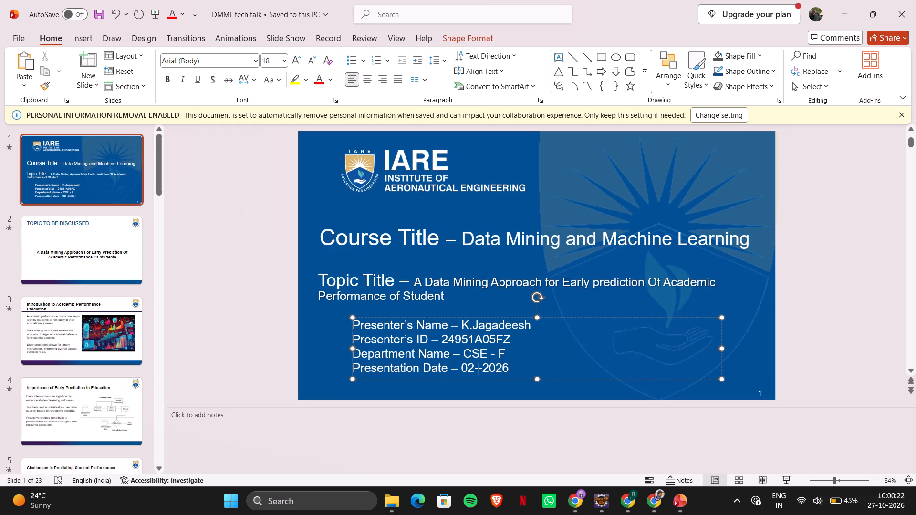
text(10)
key(Left)
key(Left)
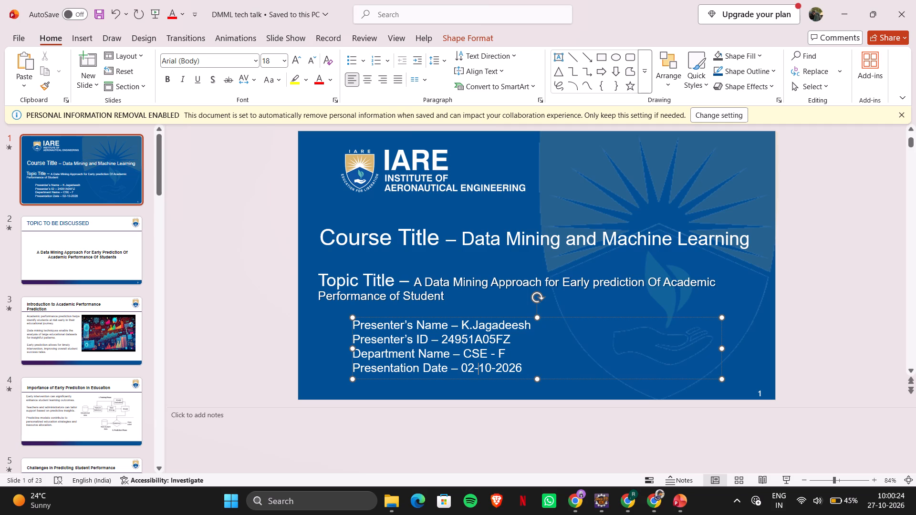
key(Left)
key(BackSpace)
key(Right)
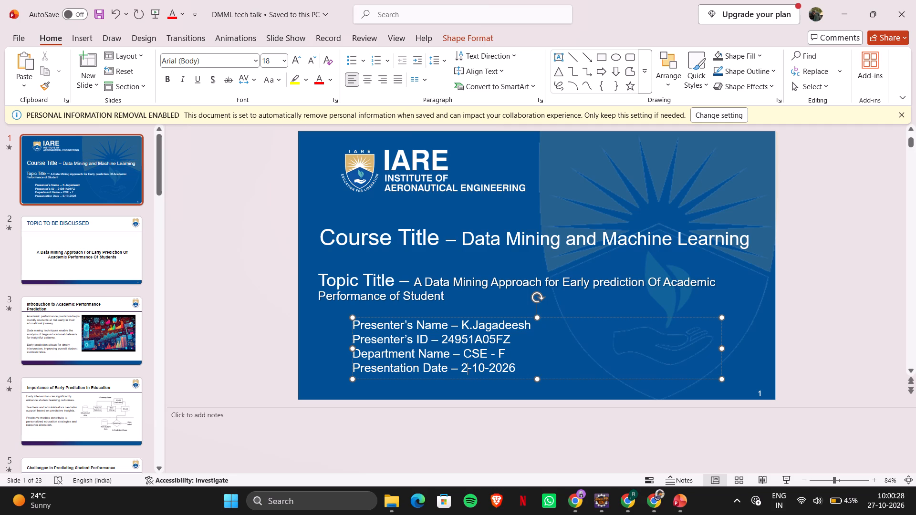
key(7)
Delete the existing topic text following "Topic Title –" on the title slide, keeping the label.
click(451, 297)
key(BackSpace)
key(BackSpace)
key(BackSpace)
key(BackSpace)
key(BackSpace)
key(BackSpace)
key(BackSpace)
key(BackSpace)
key(BackSpace)
key(BackSpace)
key(BackSpace)
key(BackSpace)
key(BackSpace)
key(BackSpace)
key(BackSpace)
key(BackSpace)
key(BackSpace)
key(BackSpace)
key(BackSpace)
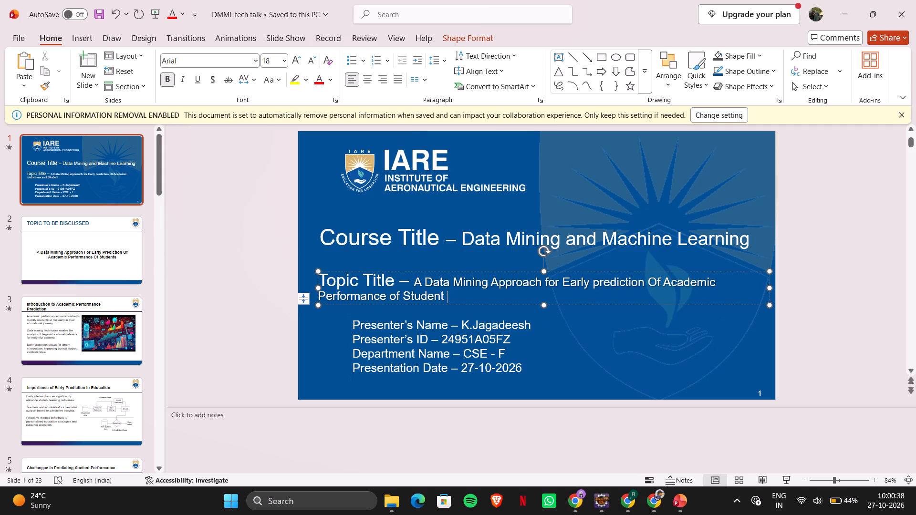
key(BackSpace)
key(BackSpace)
key(BackSpace)
key(BackSpace)
key(BackSpace)
key(BackSpace)
key(BackSpace)
key(BackSpace)
key(BackSpace)
key(BackSpace)
key(BackSpace)
key(BackSpace)
key(BackSpace)
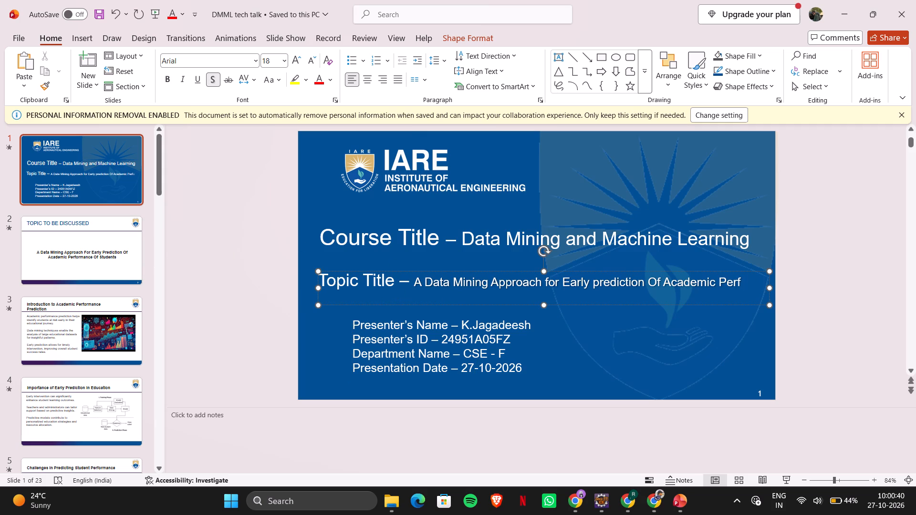
key(BackSpace)
key(BackSpace)
key(BackSpace)
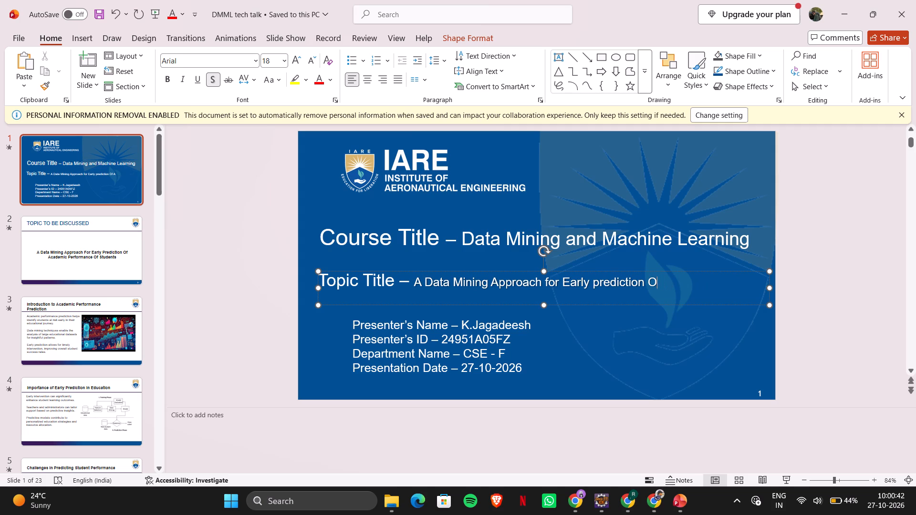
key(BackSpace)
key(BackSpace)
key(BackSpace)
key(BackSpace)
key(BackSpace)
key(BackSpace)
key(BackSpace)
key(BackSpace)
key(BackSpace)
key(BackSpace)
key(BackSpace)
key(BackSpace)
key(BackSpace)
key(BackSpace)
key(BackSpace)
key(BackSpace)
key(BackSpace)
key(BackSpace)
key(BackSpace)
key(BackSpace)
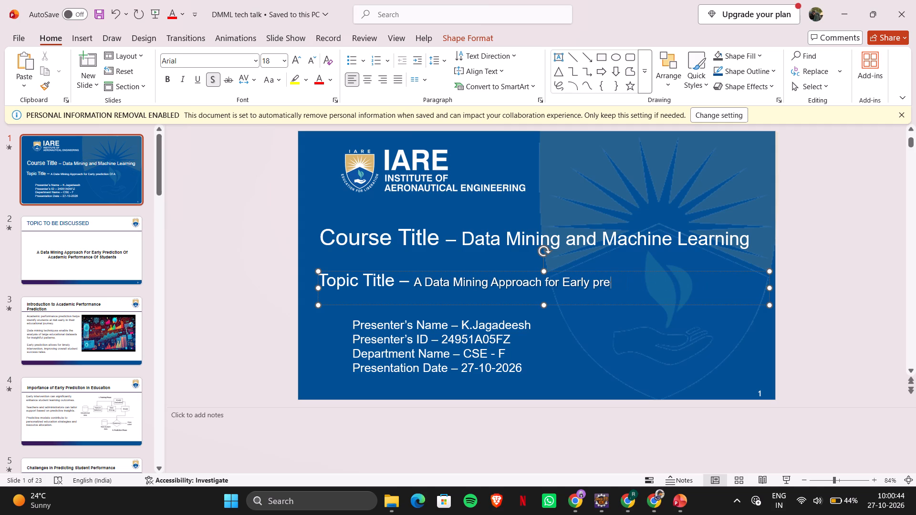
key(BackSpace)
key(BackSpace)
key(BackSpace)
key(BackSpace)
key(BackSpace)
key(BackSpace)
key(BackSpace)
key(BackSpace)
key(BackSpace)
key(BackSpace)
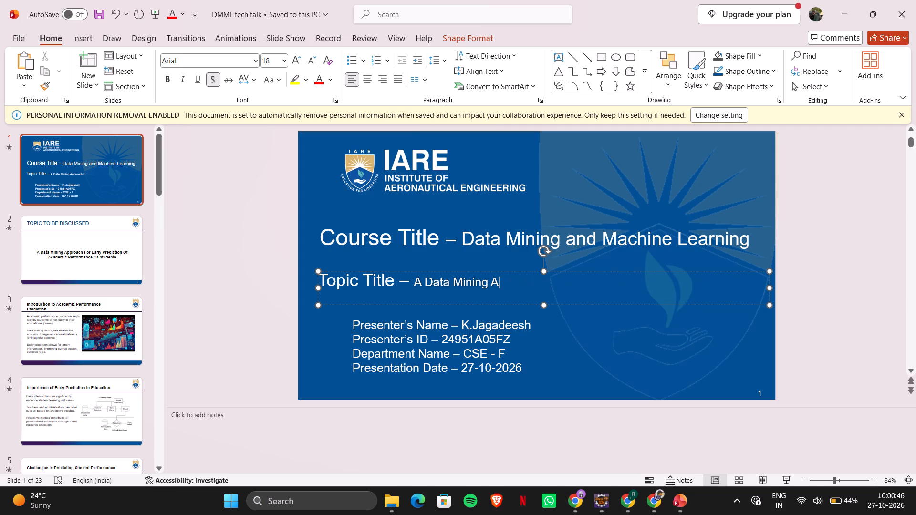
key(BackSpace)
key(BackSpace)
key(BackSpace)
key(BackSpace)
key(BackSpace)
key(BackSpace)
key(BackSpace)
key(BackSpace)
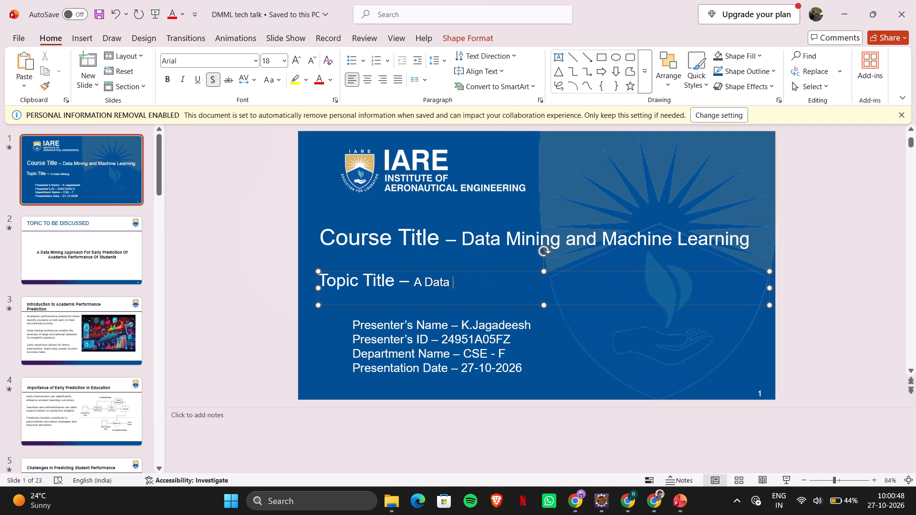
key(BackSpace)
key(BackSpace)
key(BackSpace)
key(BackSpace)
key(BackSpace)
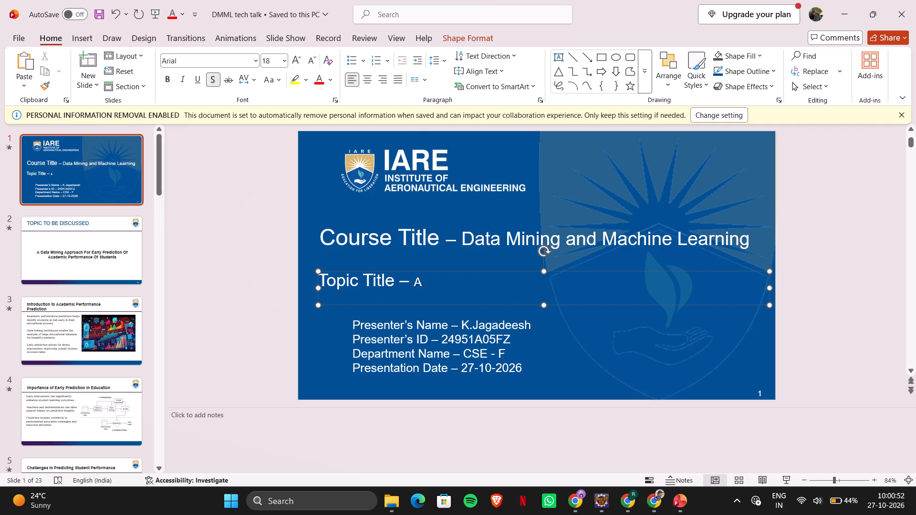
key(BackSpace)
key(BackSpace)
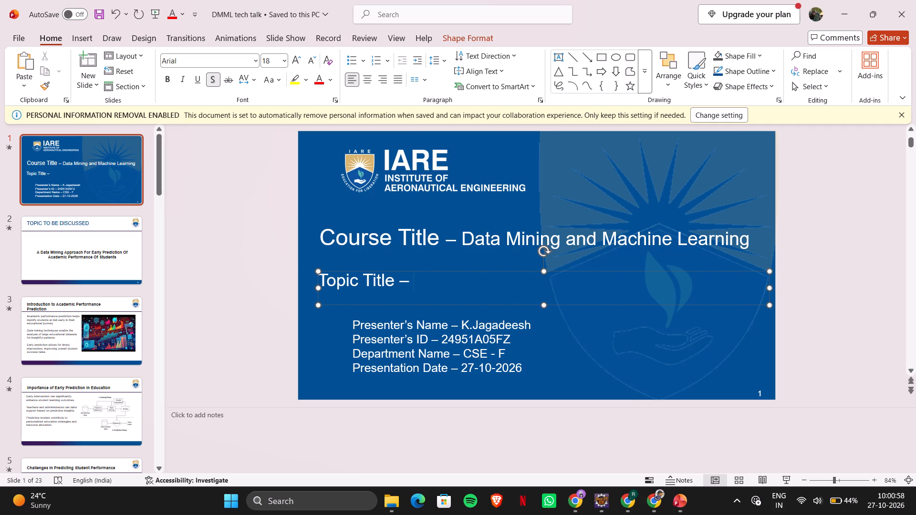
Switch to the student portal in Chrome, open the AAT-II upload page, and get the question for ACSD19 Data Mining and Machine Learning.
click(652, 498)
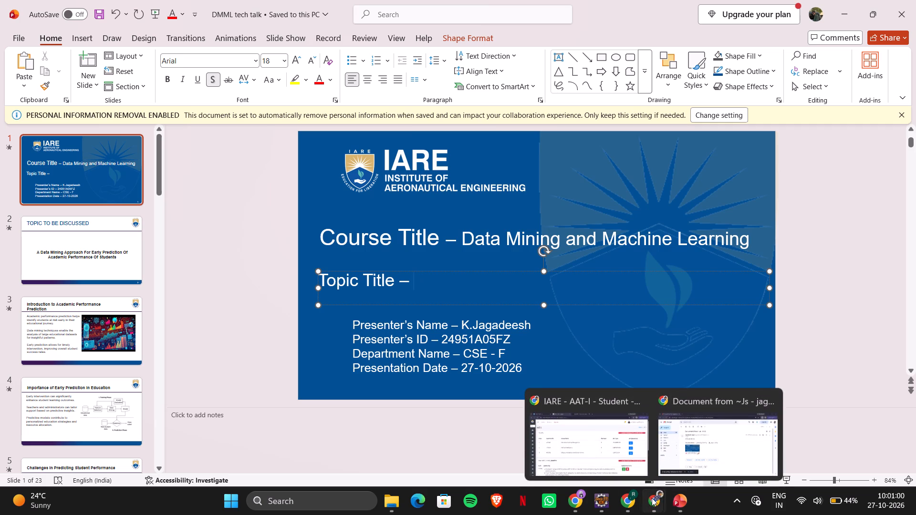
click(607, 439)
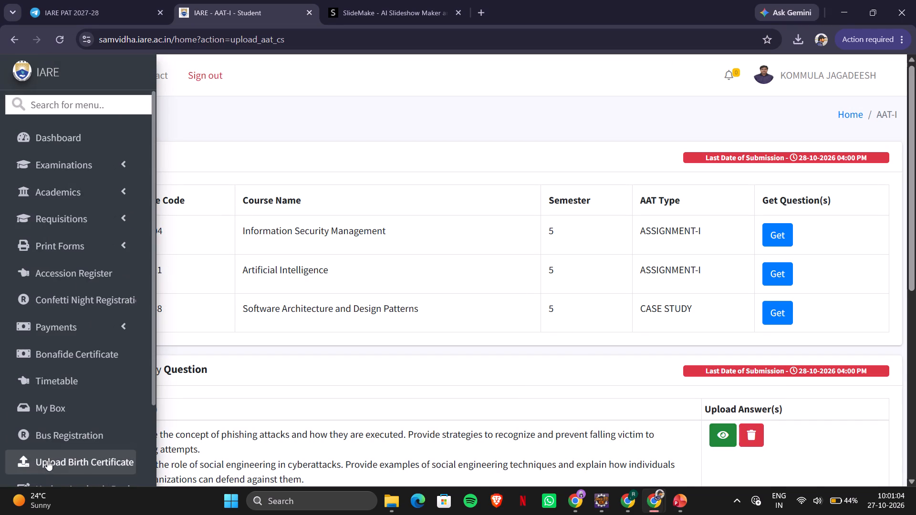
scroll(54, 454, down, 4)
click(68, 415)
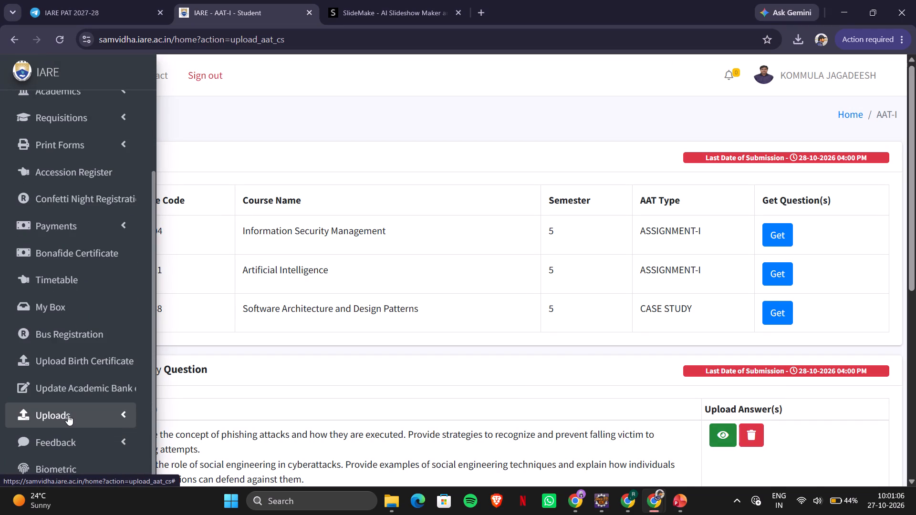
scroll(114, 281, down, 6)
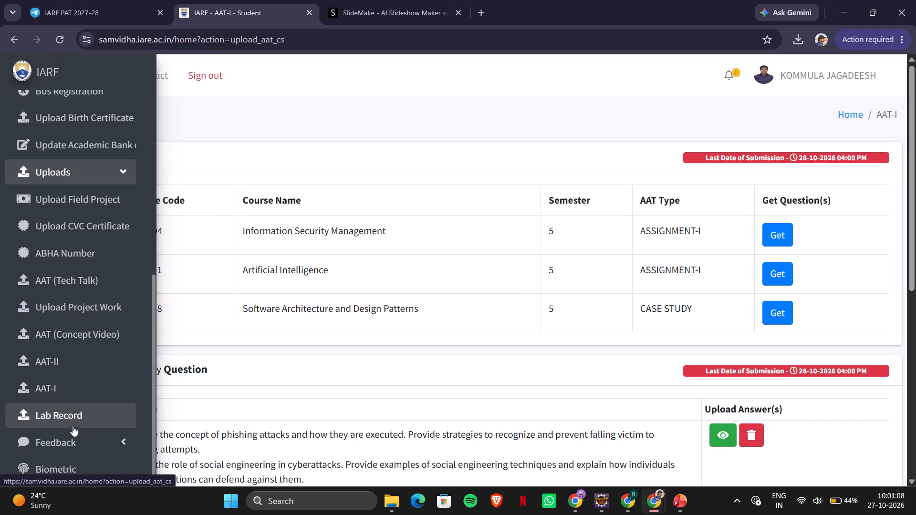
double_click(66, 353)
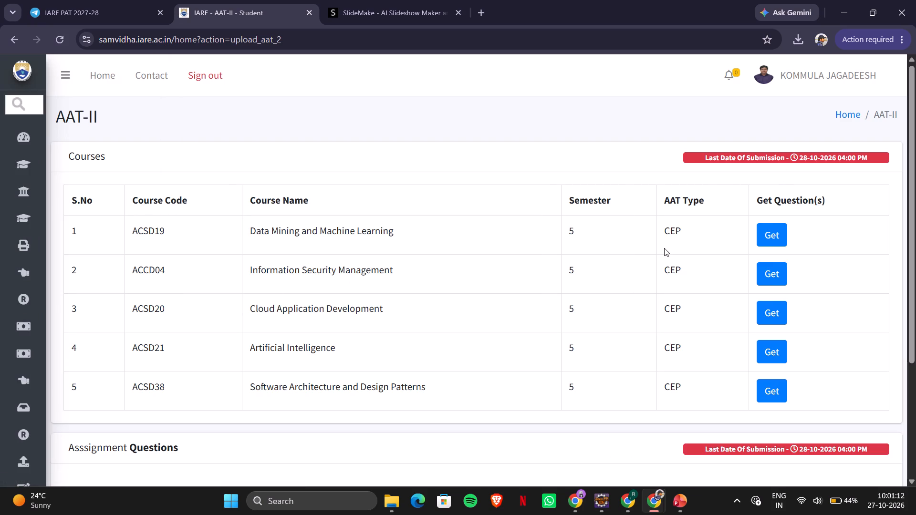
click(752, 237)
click(768, 232)
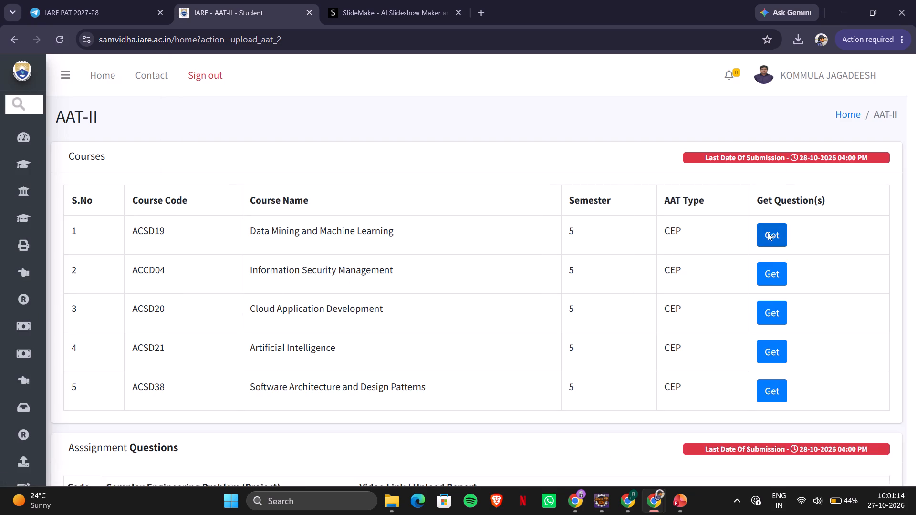
click(452, 350)
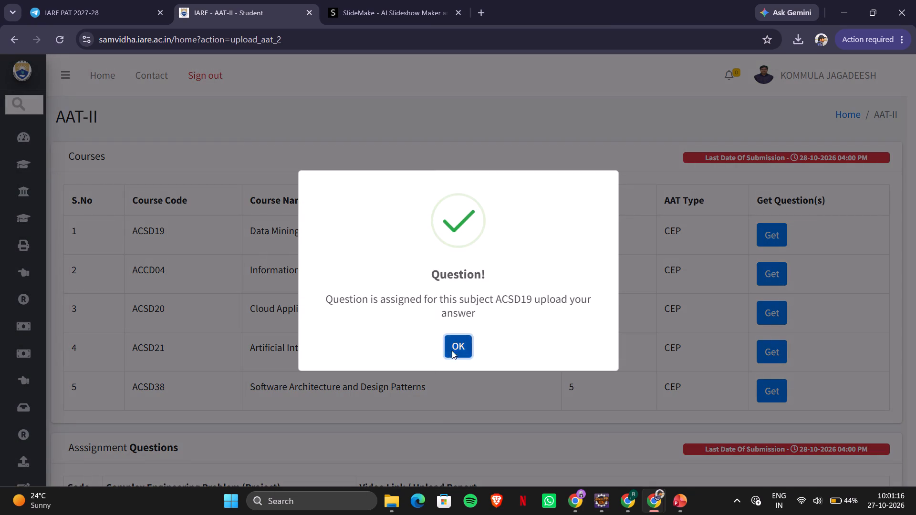
Copy the ACSD19 project title "Medical Diagnosis Data Transformation" and paste it after "Topic Title –" on the PowerPoint title slide.
scroll(452, 350, down, 4)
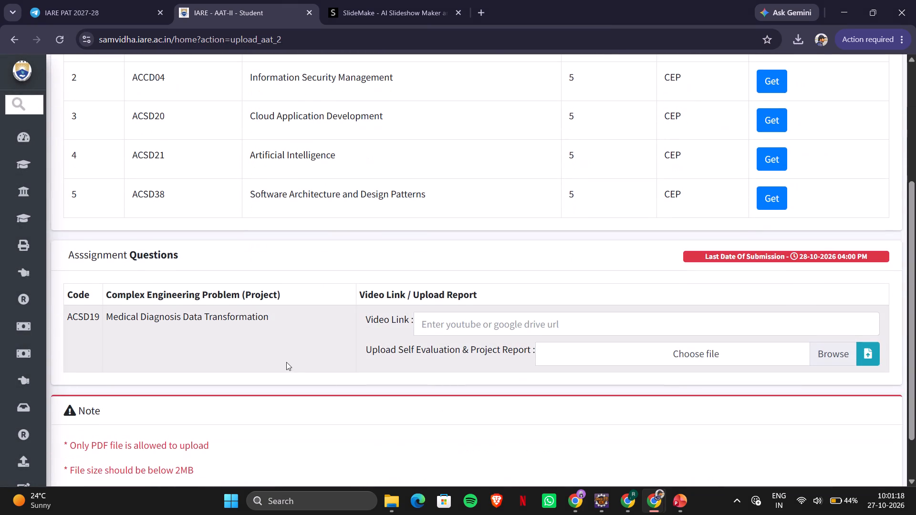
drag(269, 317, 121, 309)
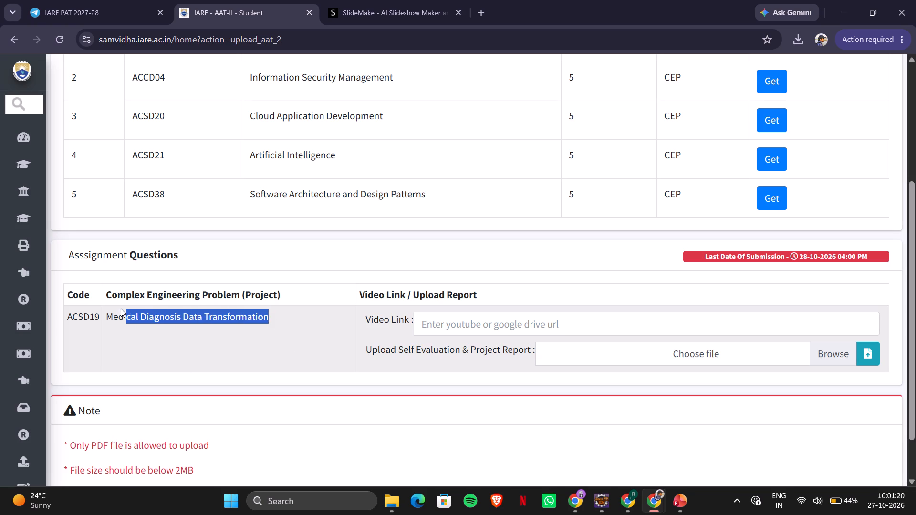
drag(121, 309, 107, 309)
key(ctrl+c)
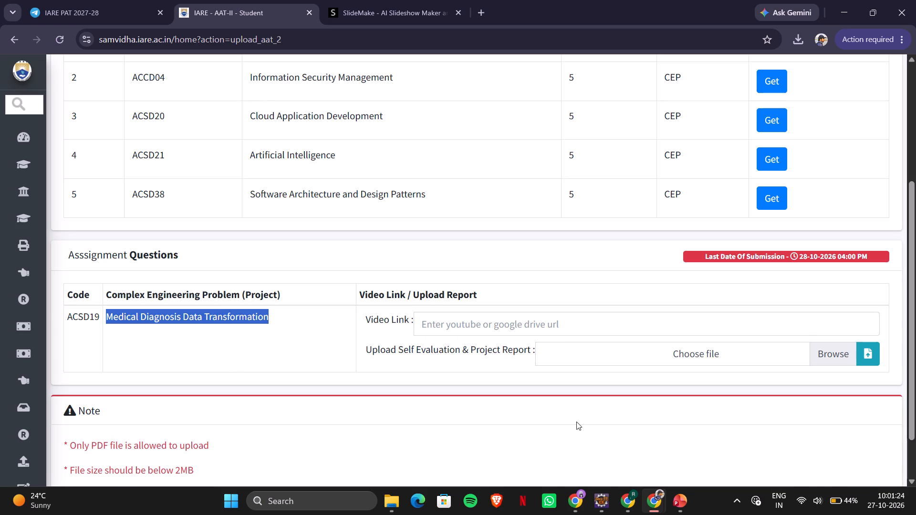
click(675, 500)
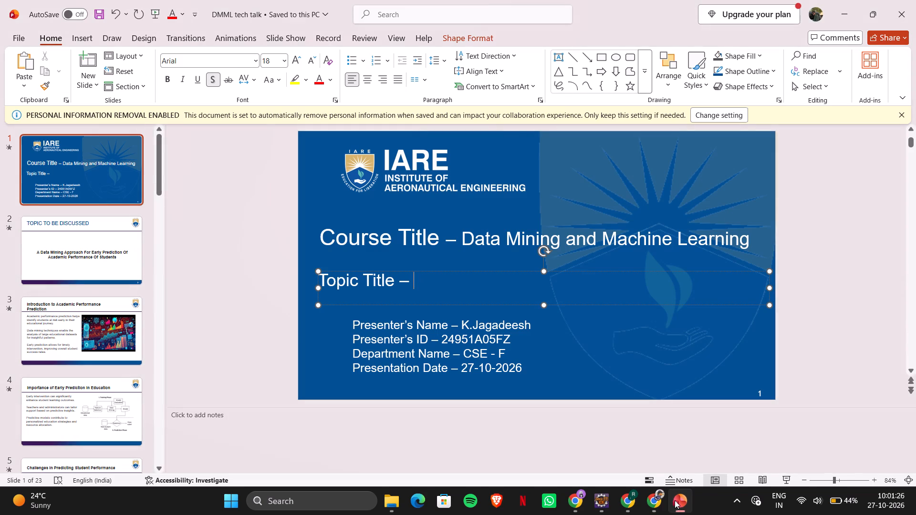
key(ctrl+v)
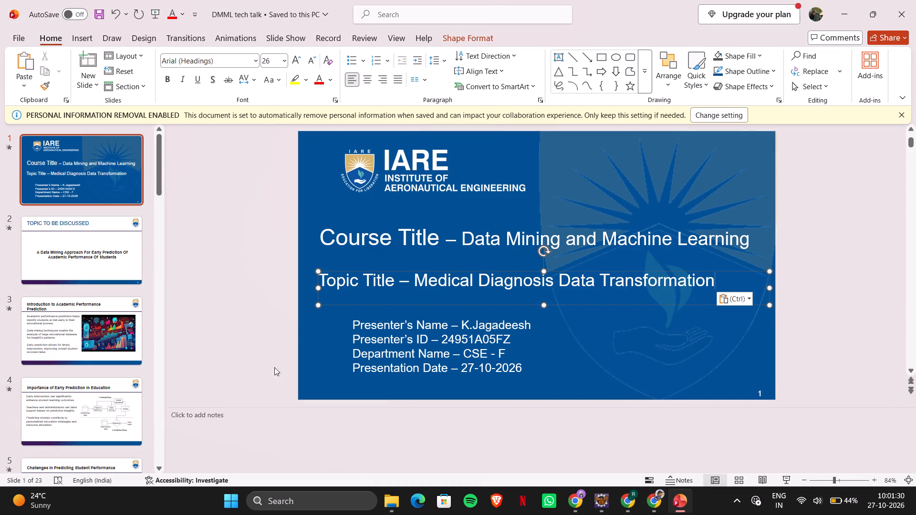
Replace the body text on slide 2, "TOPIC TO BE DISCUSSED", with the copied title "Medical Diagnosis Data Transformation".
click(65, 249)
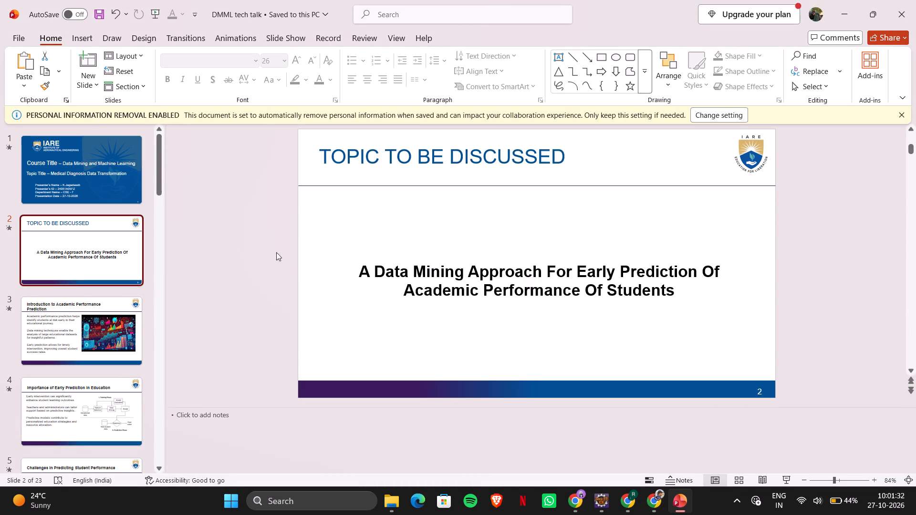
click(679, 295)
key(ctrl+a)
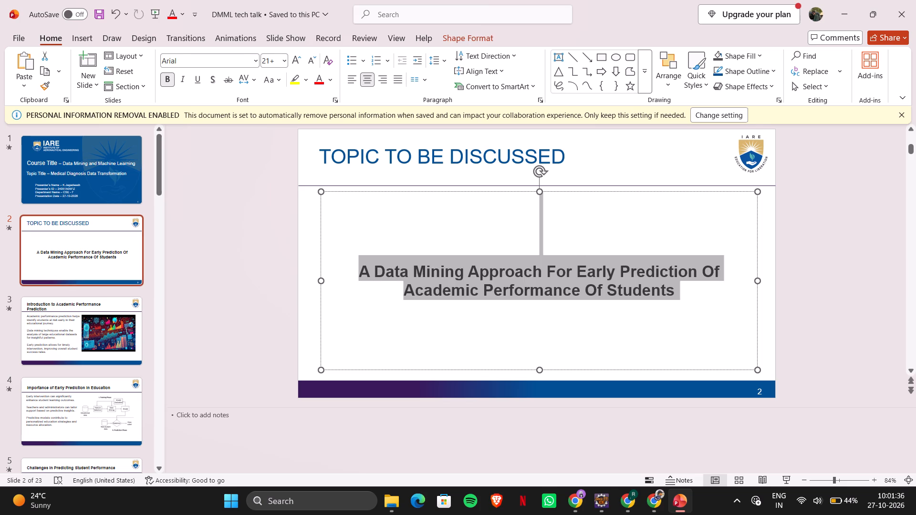
key(ctrl+v)
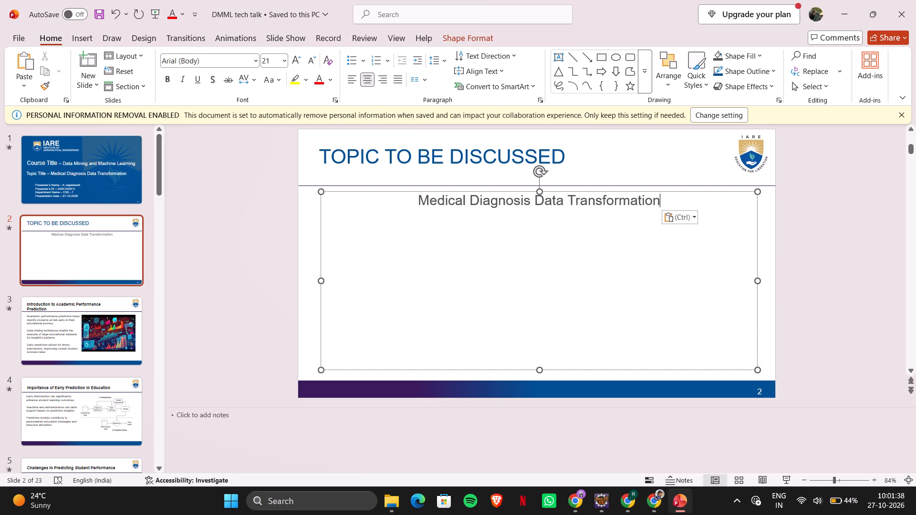
Insert three blank lines above "Medical Diagnosis Data Transformation" on slide 2 to move it towards the middle of the slide.
key(Return)
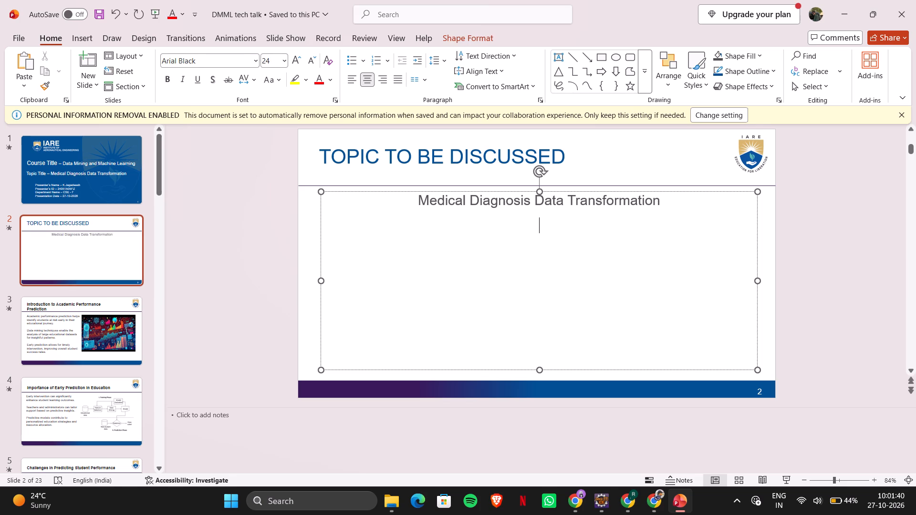
key(BackSpace)
key(Left)
key(Left)
key(Left)
key(Left)
key(Left)
key(Left)
key(Left)
key(Left)
key(Left)
key(Left)
key(Left)
key(Left)
key(Left)
key(Left)
key(Left)
key(Left)
key(Left)
key(Left)
key(Left)
key(Left)
key(Left)
key(Left)
key(Left)
key(Return)
key(Return)
key(Return)
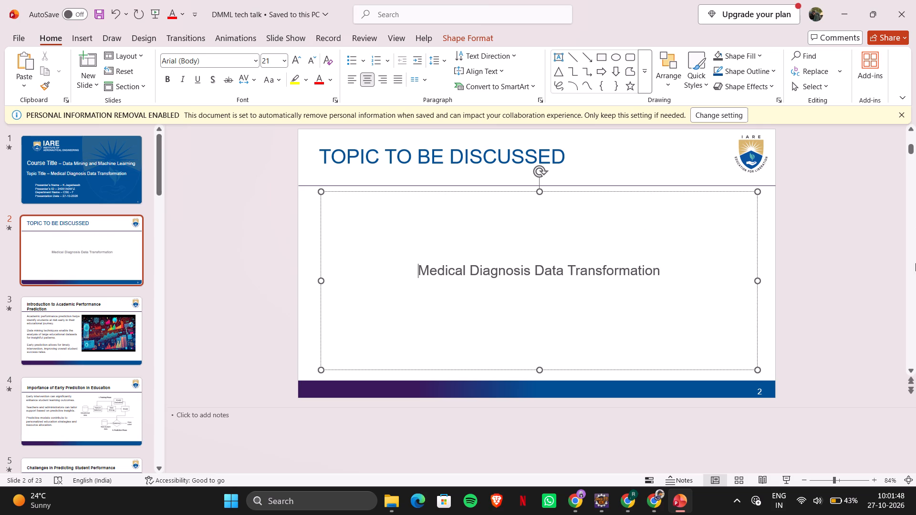
Set the font size of the whole "Medical Diagnosis Data Transformation" line on slide 2 to 36.
double_click(661, 267)
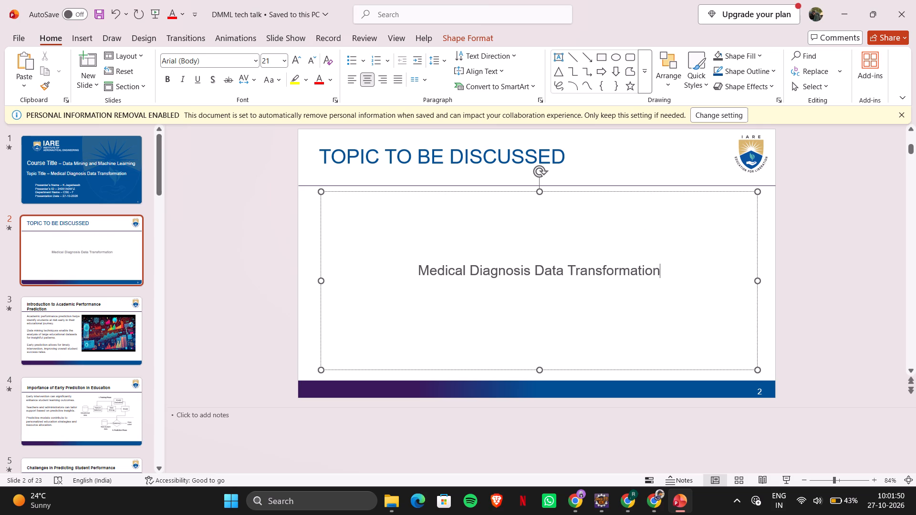
click(661, 267)
drag(661, 267, 486, 277)
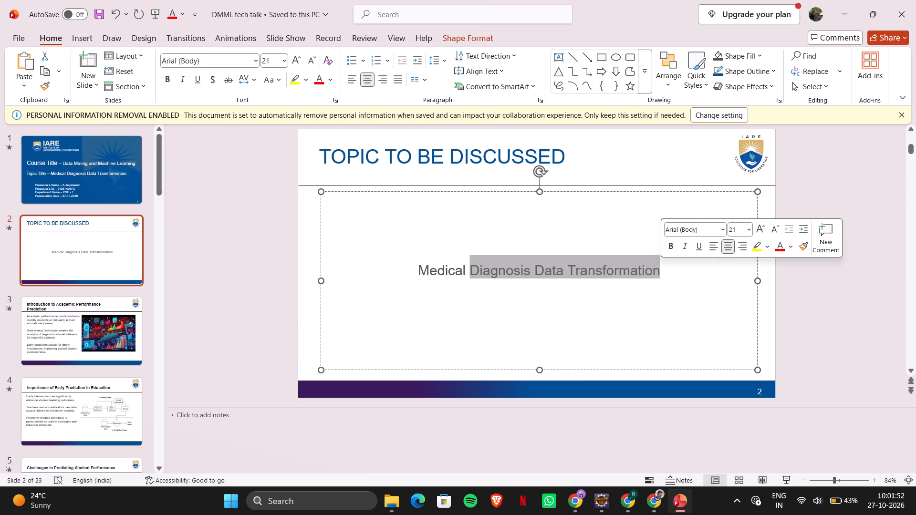
drag(486, 277, 437, 273)
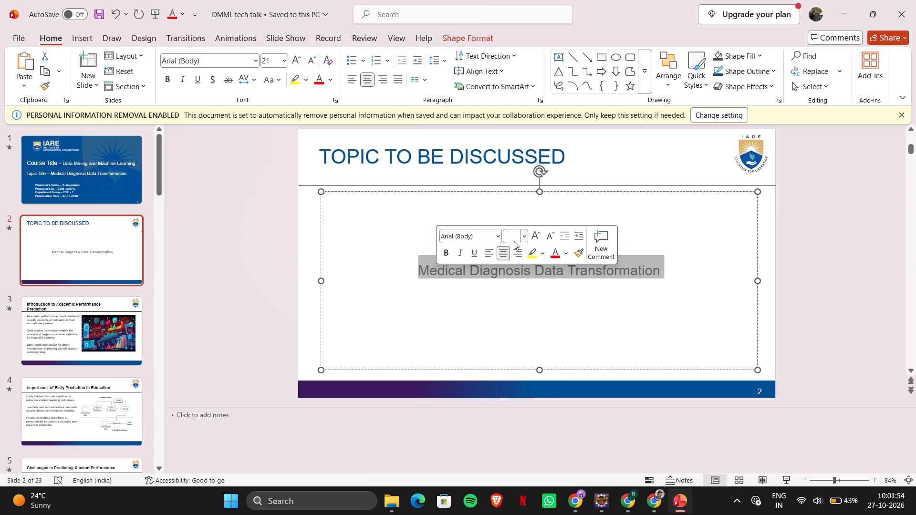
click(524, 238)
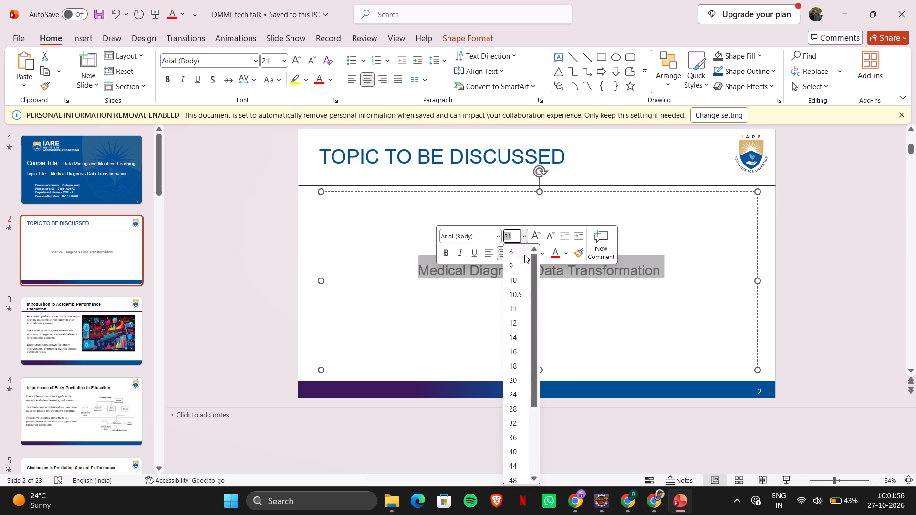
click(518, 431)
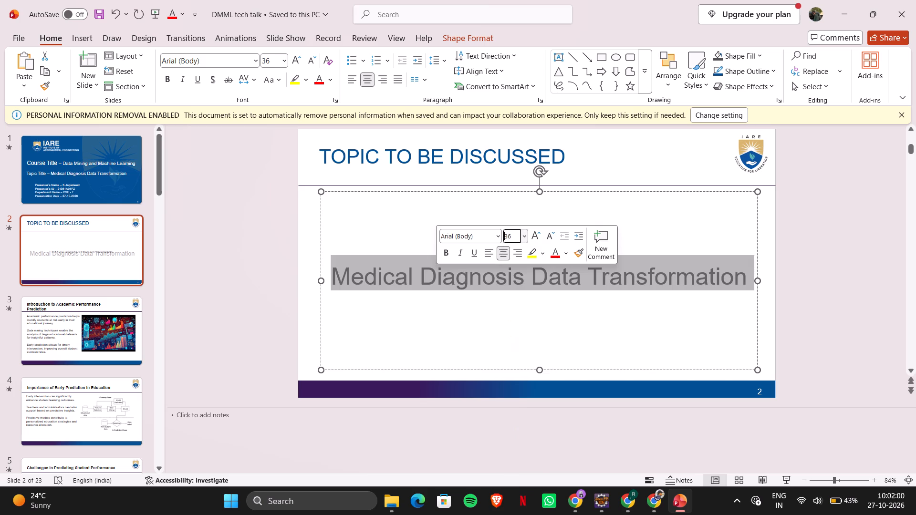
click(518, 426)
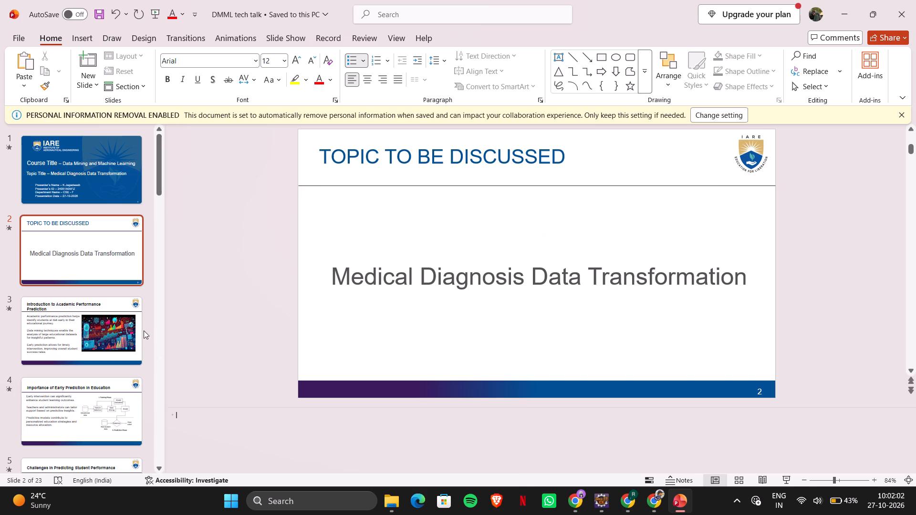
Go to slide 3, "Introduction to Academic Performance Prediction", and switch to the SlideMake presentation in Chrome.
click(87, 319)
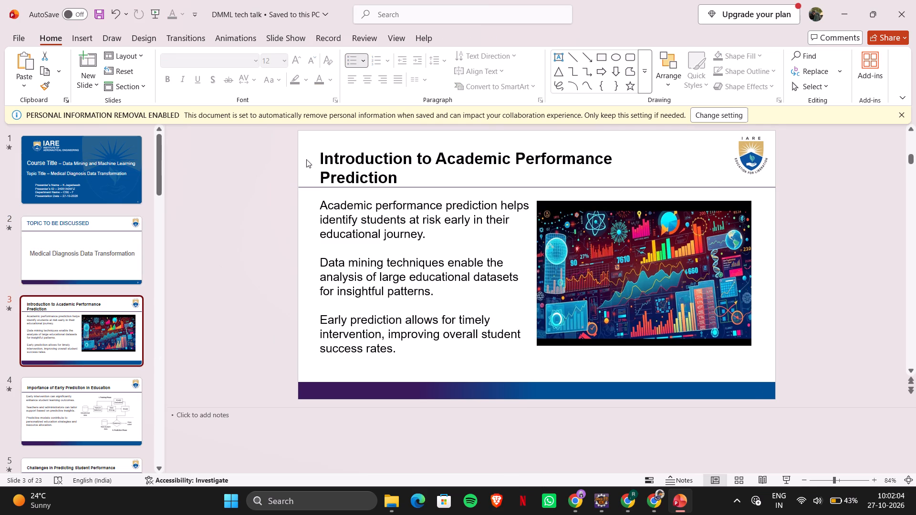
click(532, 495)
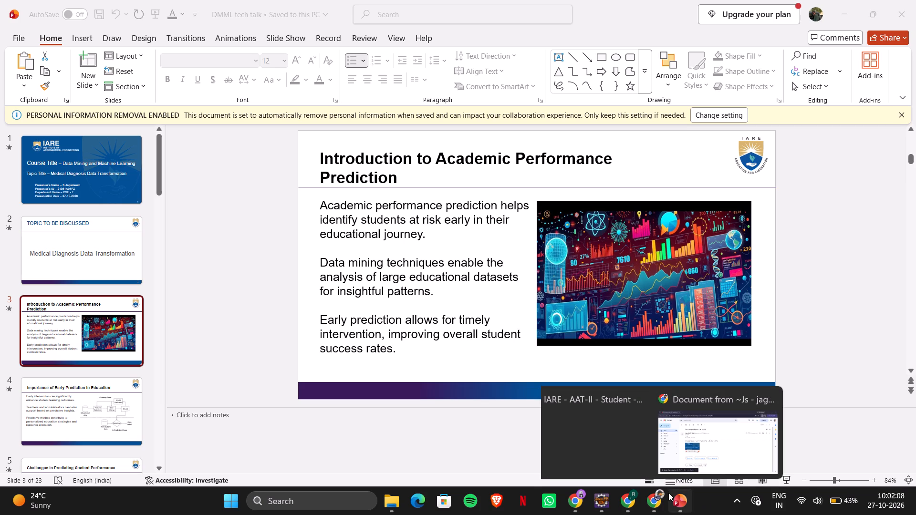
click(657, 499)
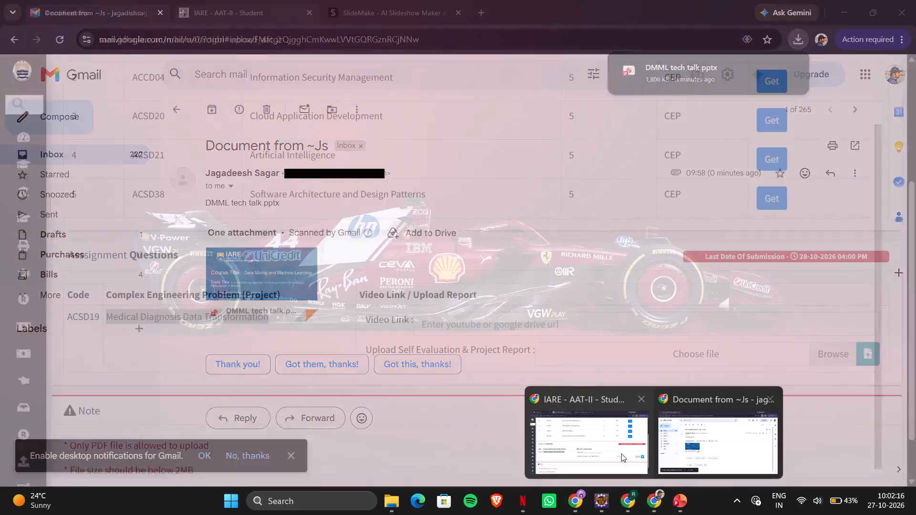
Download the SlideMake presentation in Chrome as a PPTX file with the Plain theme and the font set to Arial.
click(602, 453)
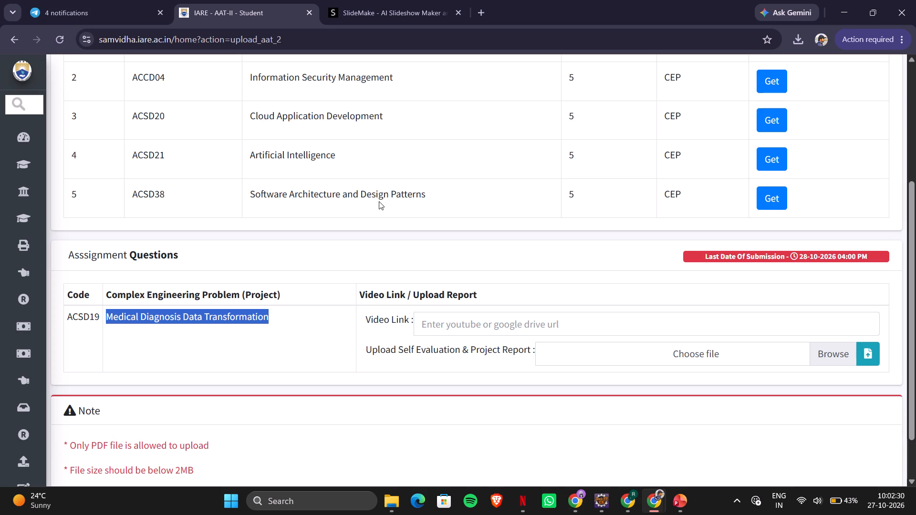
click(392, 0)
click(400, 117)
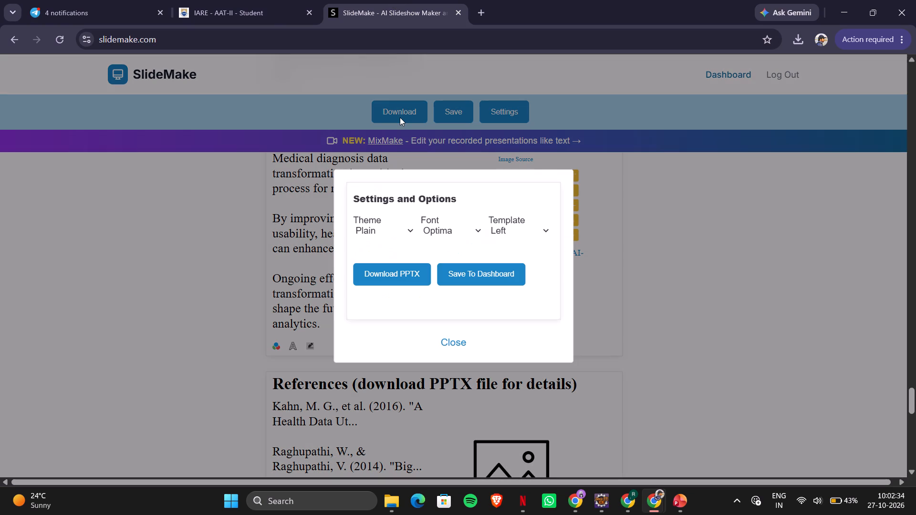
click(475, 232)
click(452, 245)
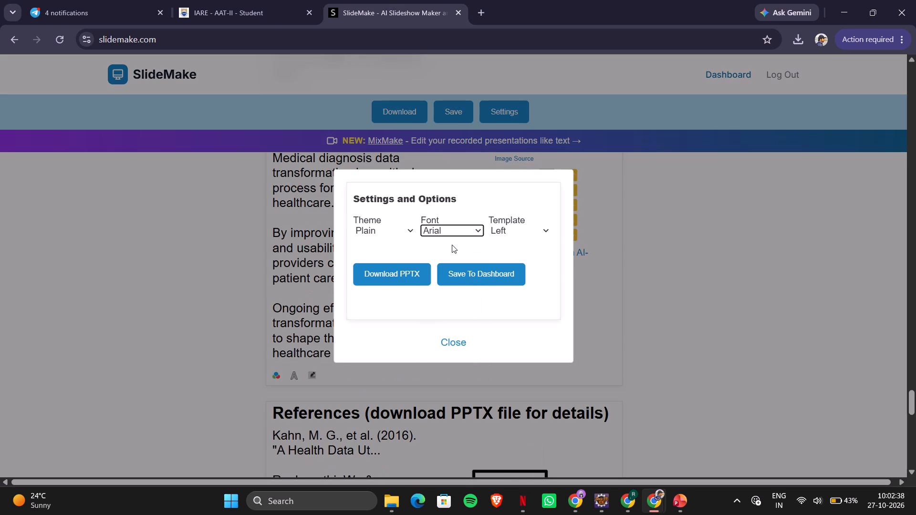
click(405, 228)
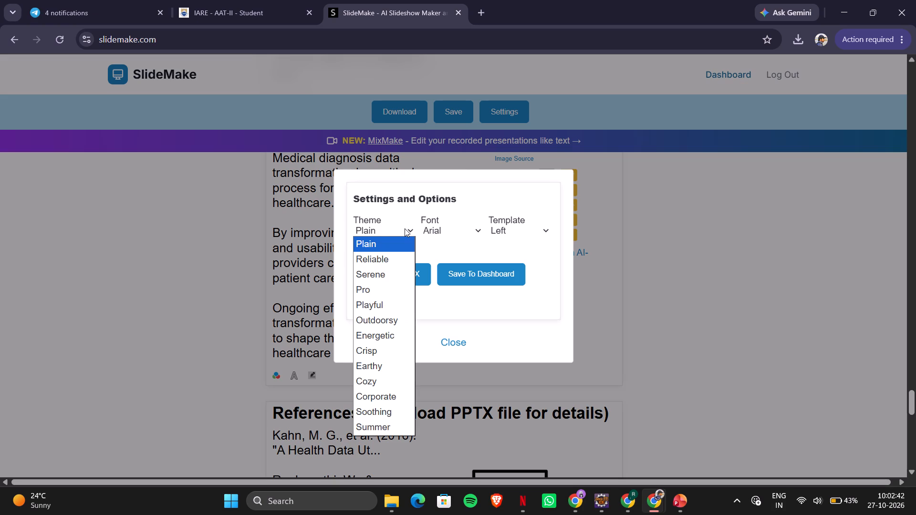
click(405, 228)
click(406, 278)
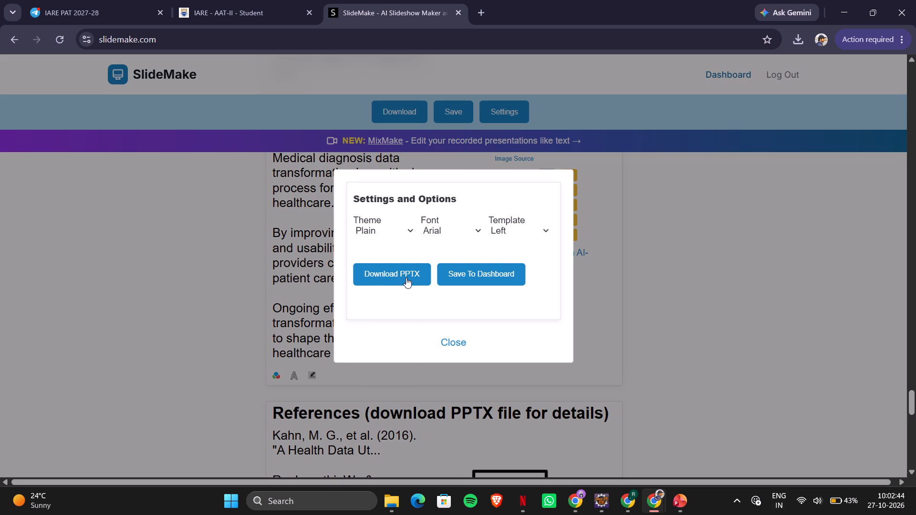
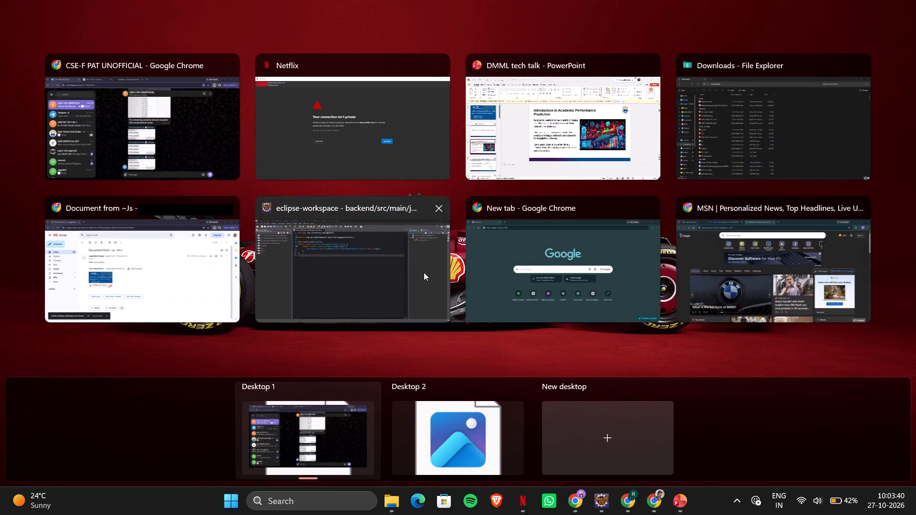
Return to the CSE-F PAT UNOFFICIAL chat and examine the long roll-number list above the message about today's presentations.
click(146, 135)
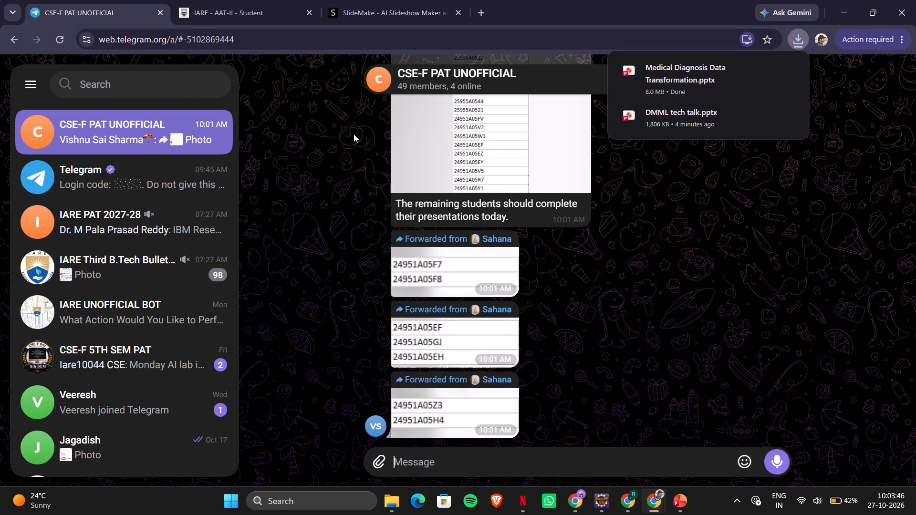
scroll(354, 134, up, 3)
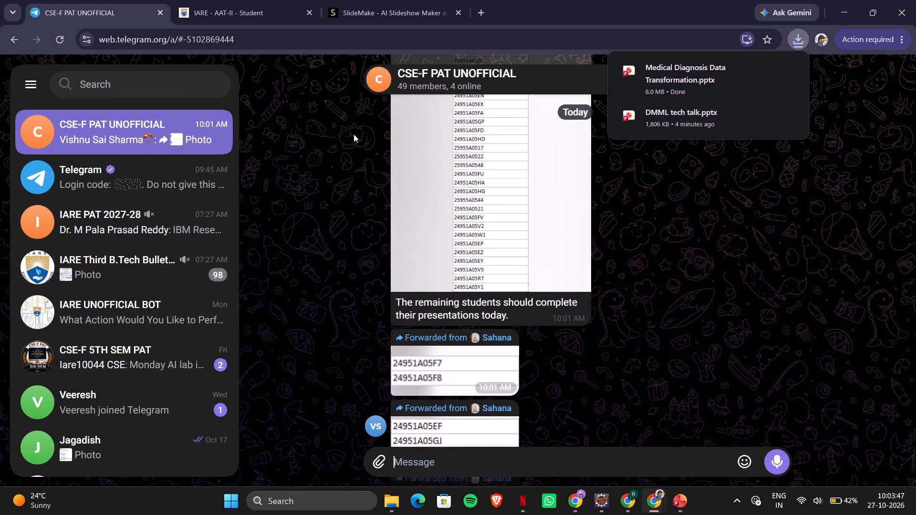
scroll(354, 134, up, 3)
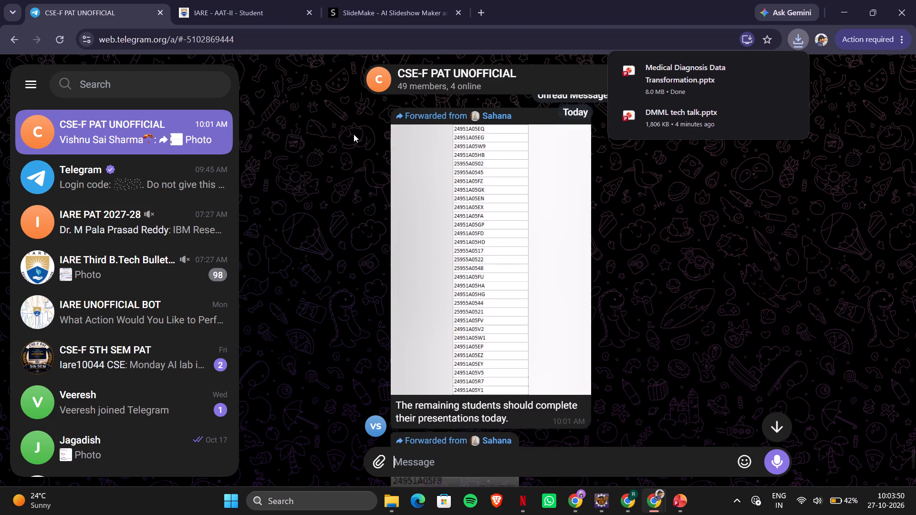
scroll(354, 134, up, 2)
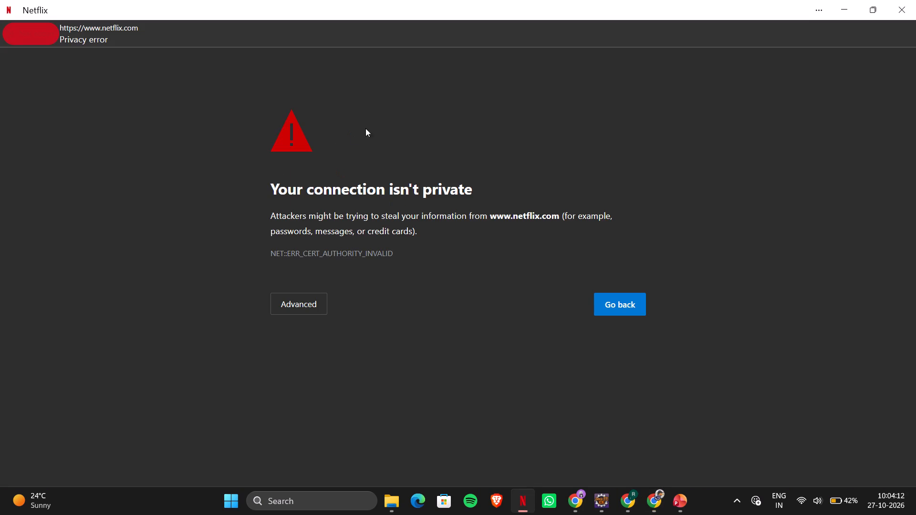
Close the Netflix app window.
click(904, 8)
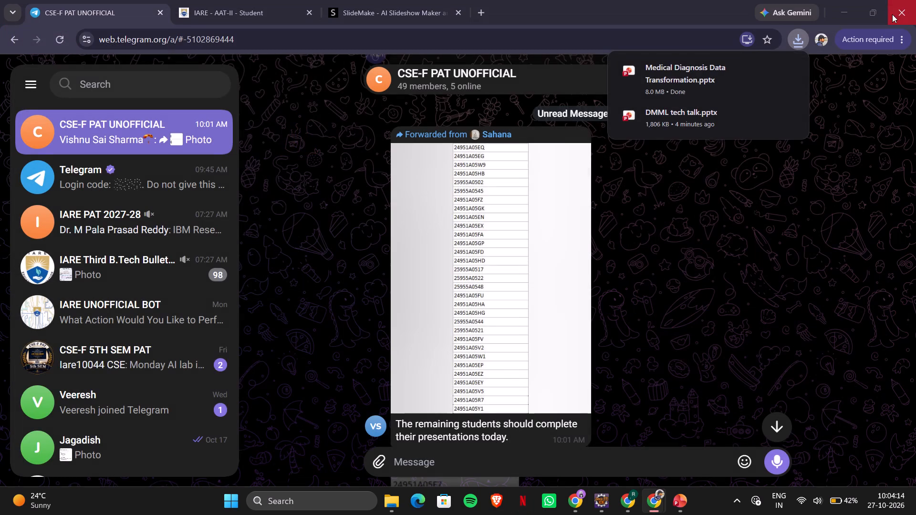
Open the downloaded "Medical Diagnosis Data Transformation" presentation from the Downloads folder in PowerPoint.
click(395, 506)
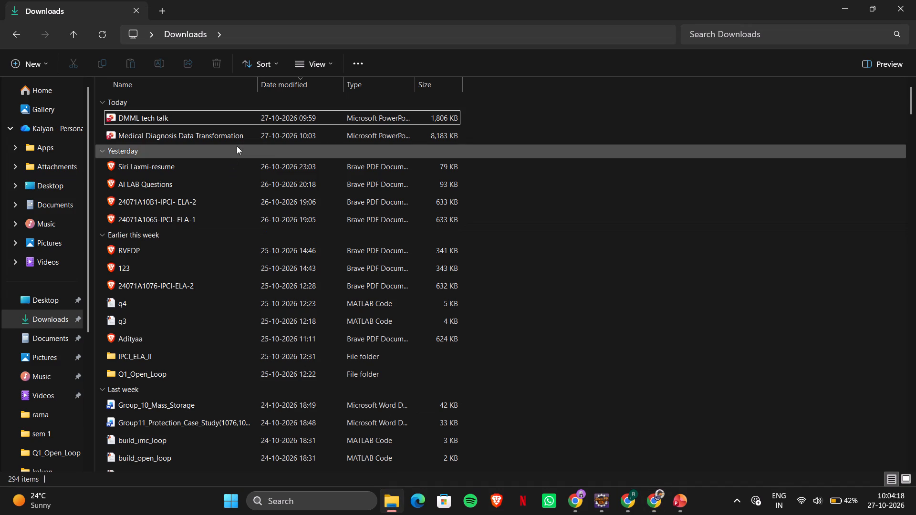
double_click(241, 139)
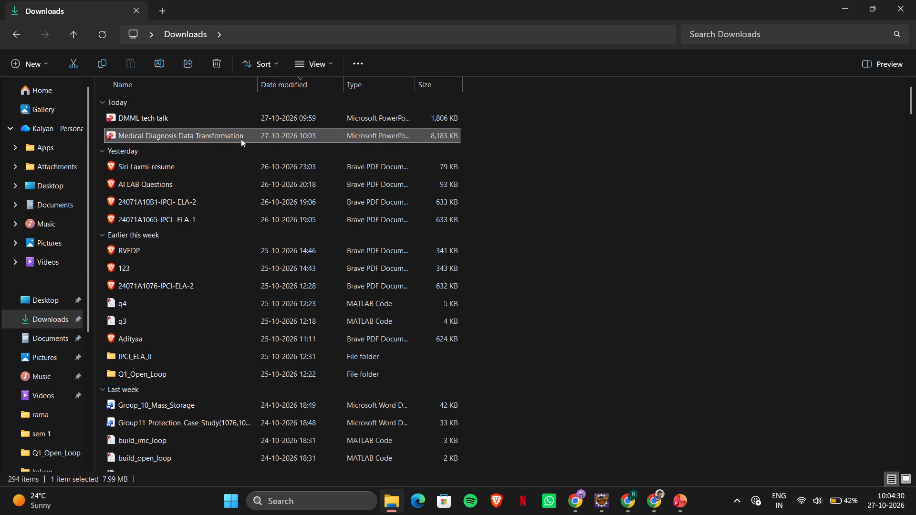
double_click(241, 139)
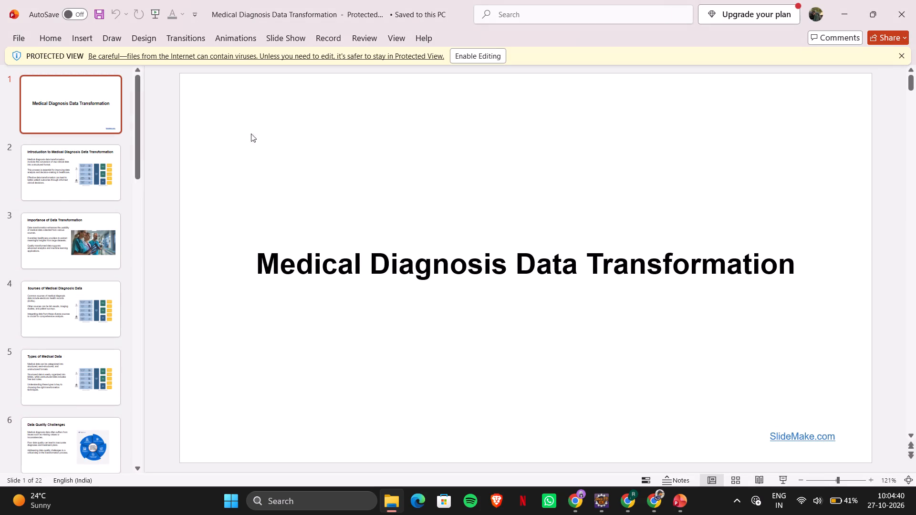
Replace the title of slide 3 in DMML tech talk with "Introduction to Medical Diagnosis Data Transformation", copied from slide 2 of the downloaded deck.
click(57, 153)
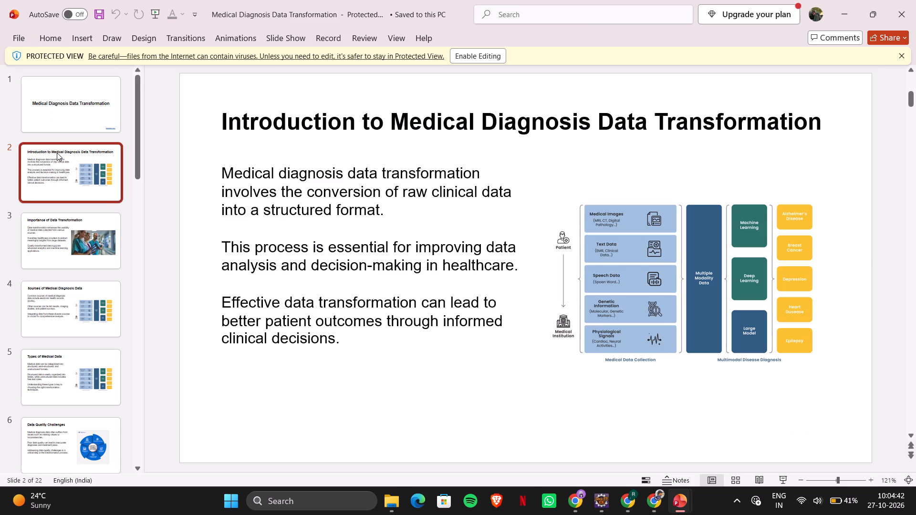
double_click(355, 155)
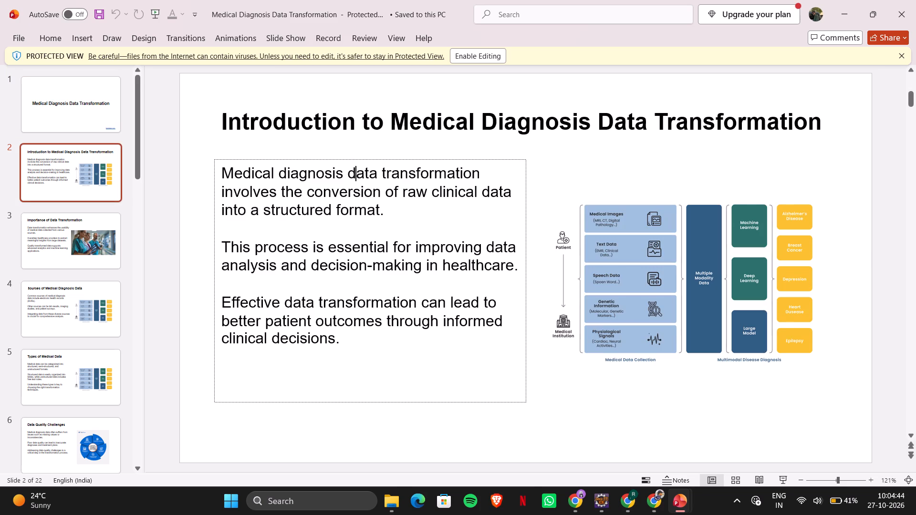
click(817, 121)
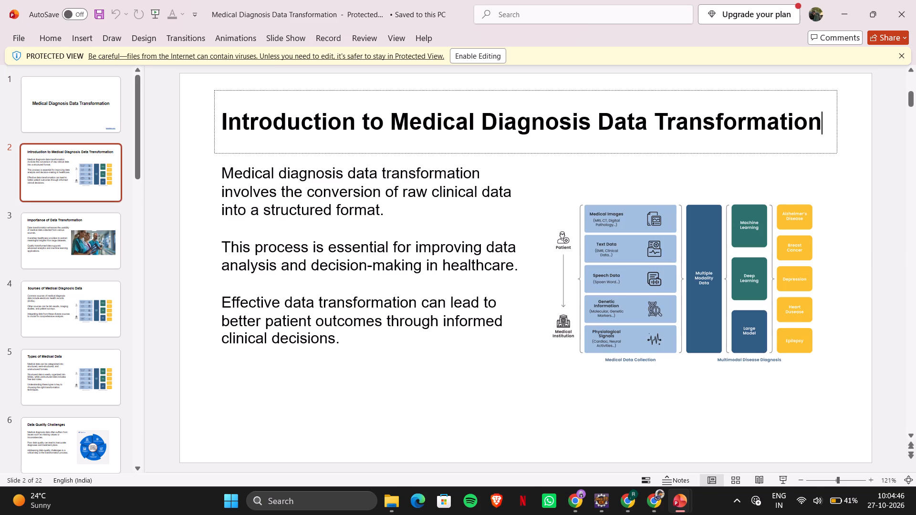
key(ctrl+a)
key(ctrl+c)
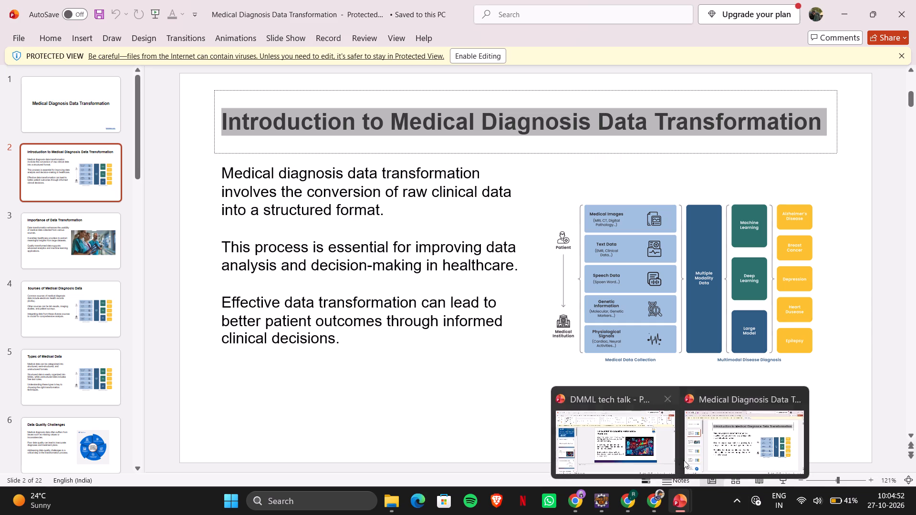
click(662, 437)
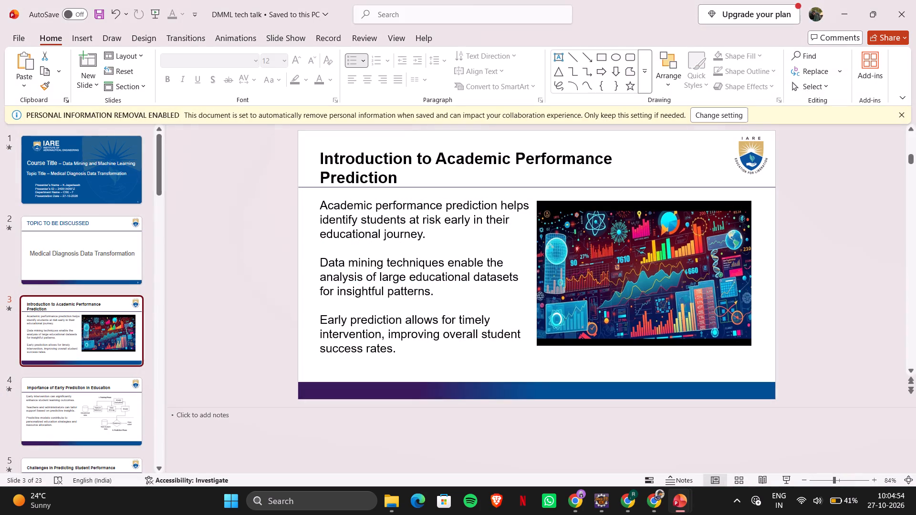
click(428, 179)
key(ctrl+a)
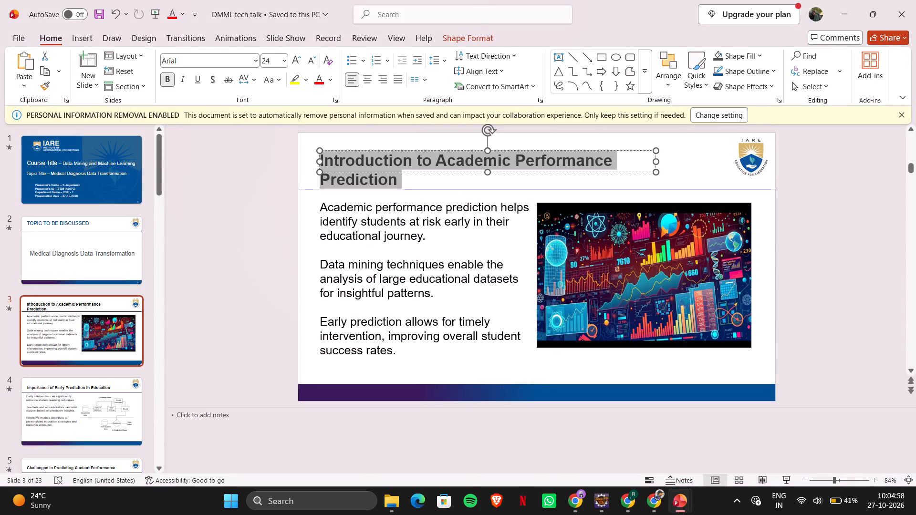
key(ctrl+v)
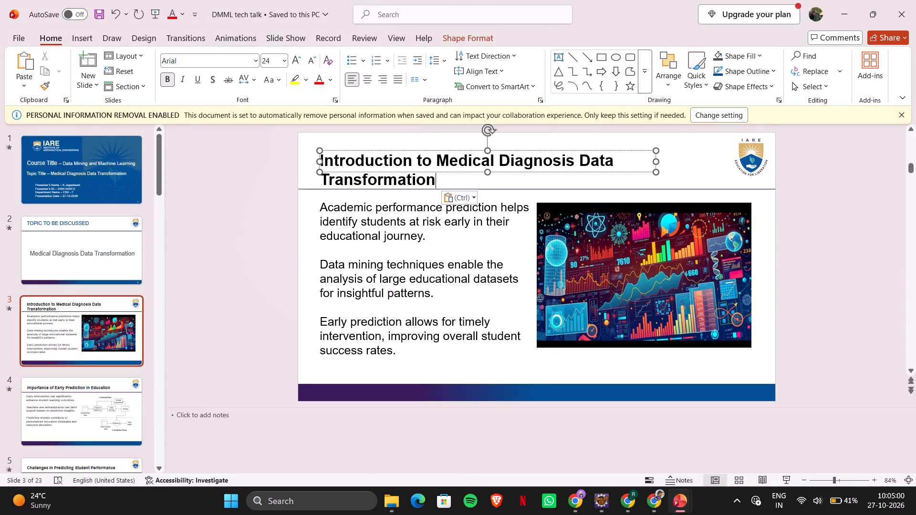
Replace the academic performance body text on slide 3 of DMML tech talk with the three paragraphs copied from slide 2 of the downloaded deck.
click(437, 357)
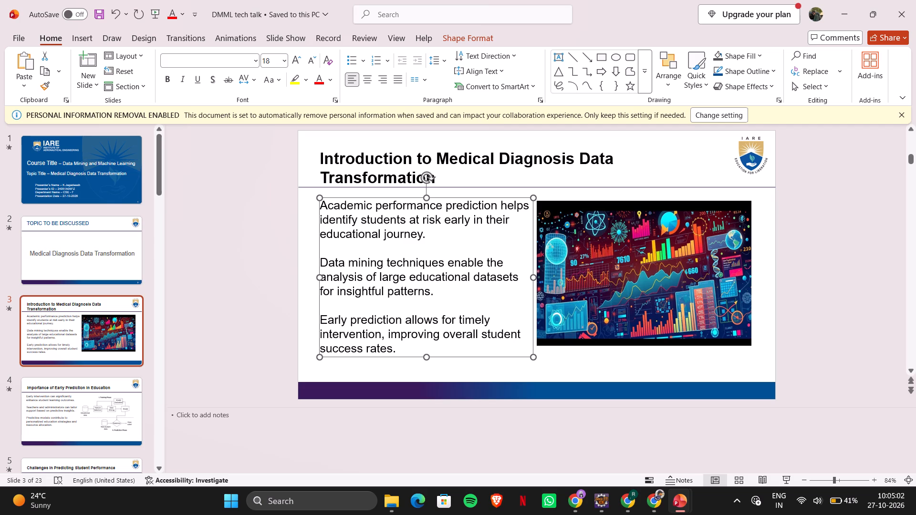
key(ctrl+a)
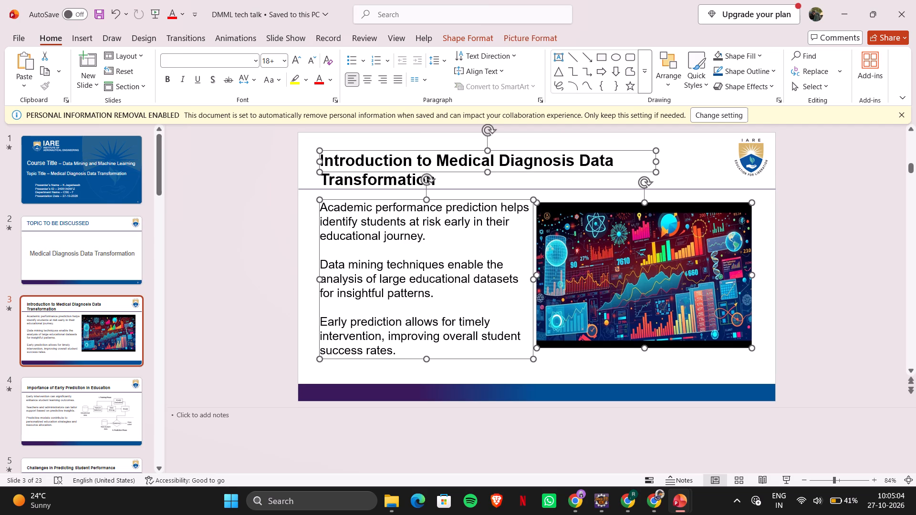
click(401, 348)
key(ctrl+a)
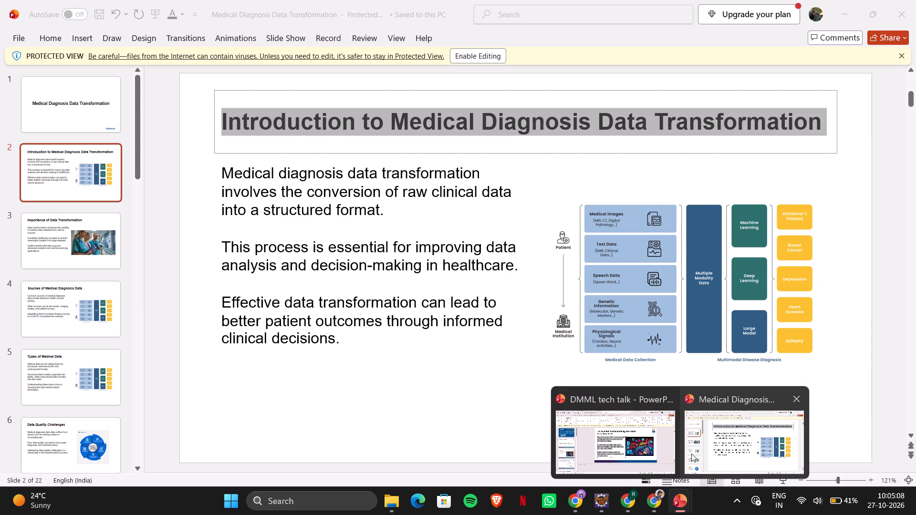
click(701, 450)
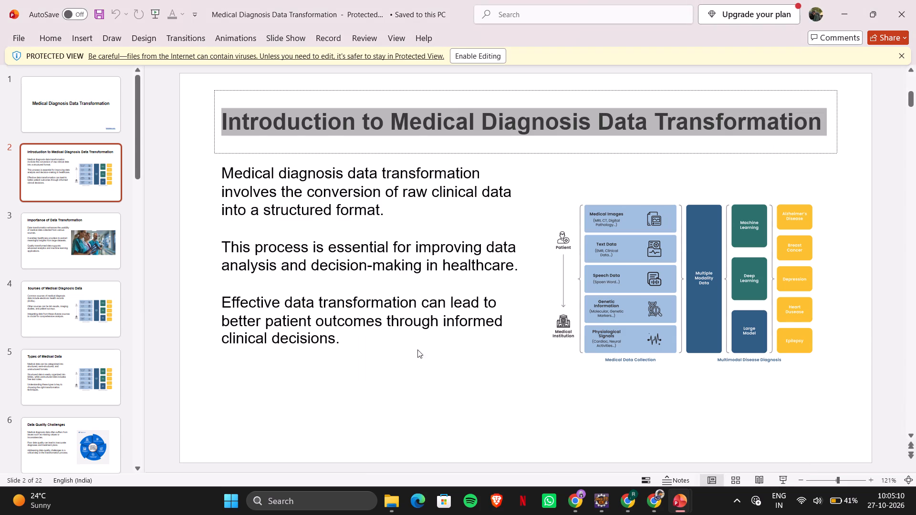
click(407, 340)
key(ctrl+a)
key(ctrl+c)
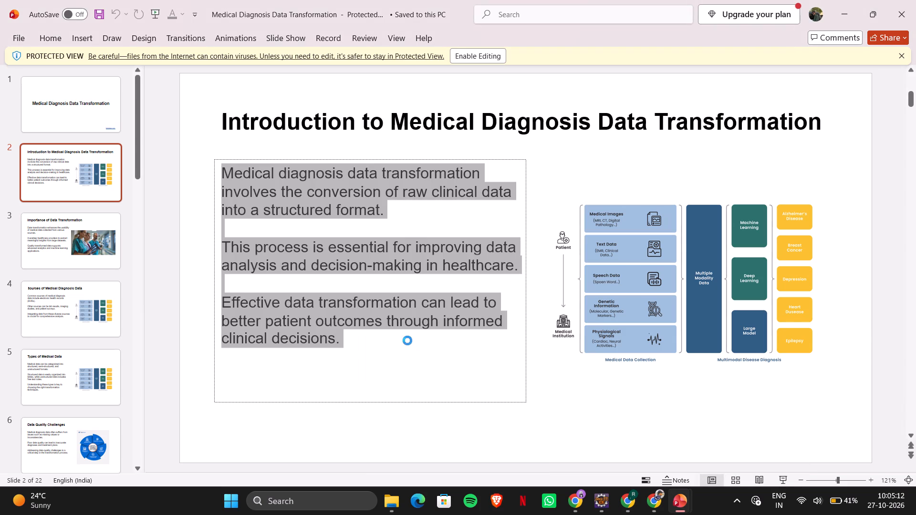
click(659, 501)
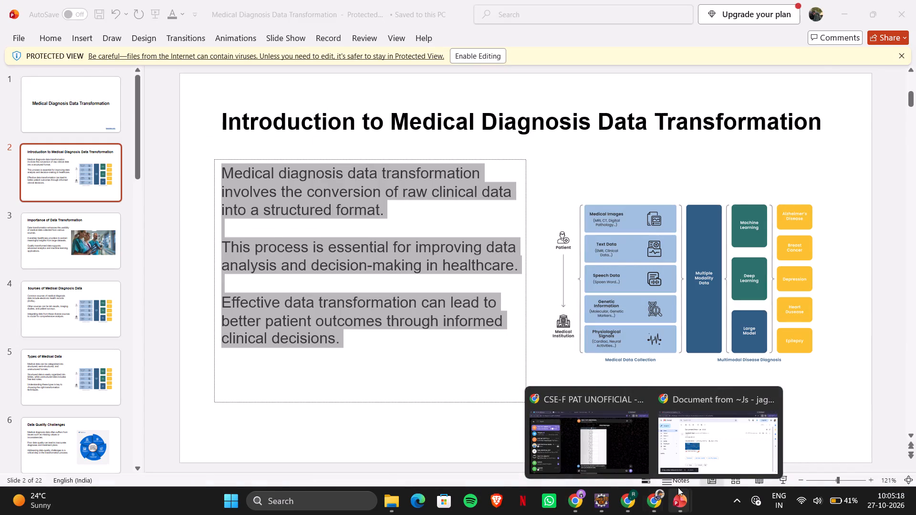
click(674, 496)
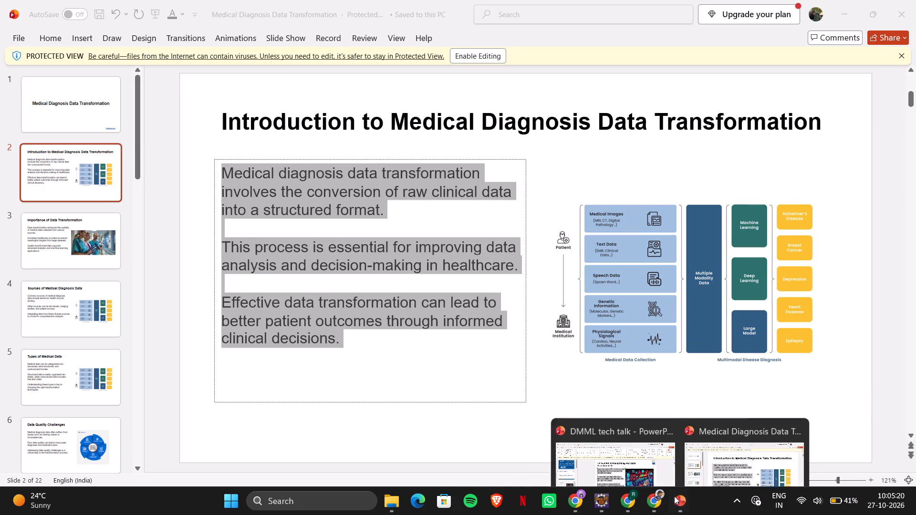
click(698, 407)
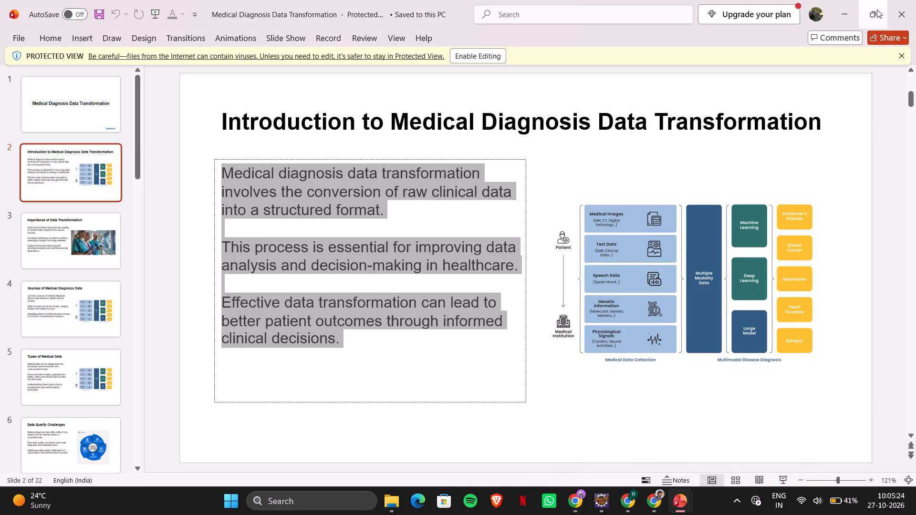
drag(877, 10, 865, 11)
drag(865, 11, 617, 270)
key(ctrl+c)
click(718, 438)
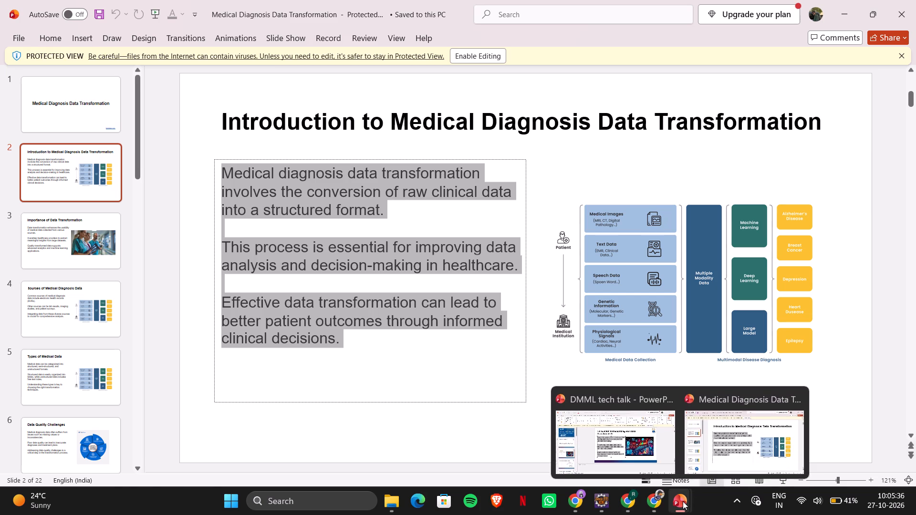
click(646, 421)
key(ctrl+v)
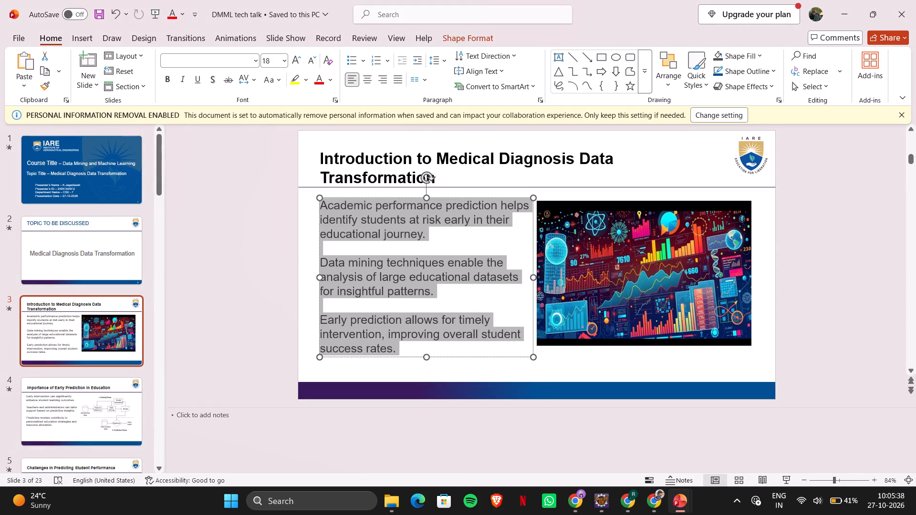
Replace the data analytics picture on slide 3 of DMML tech talk with the multimodal disease diagnosis diagram copied from the downloaded deck's slide 2.
click(675, 328)
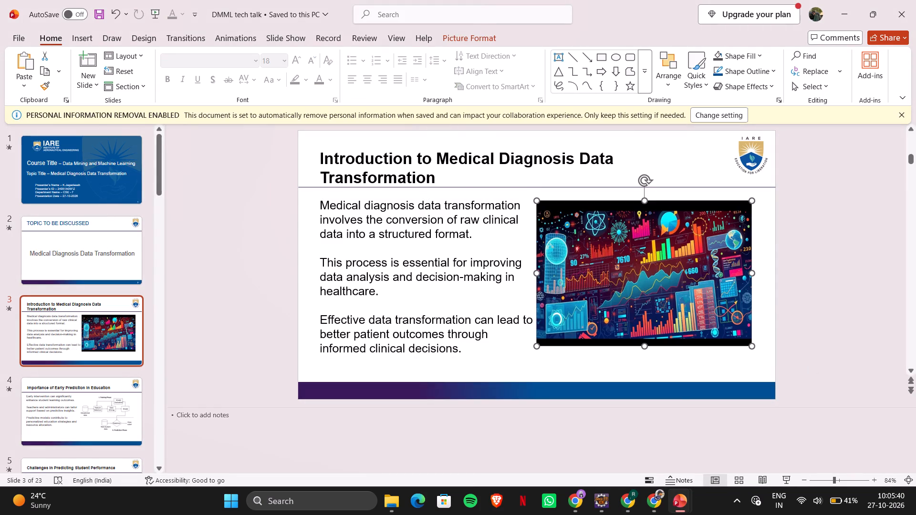
key(BackSpace)
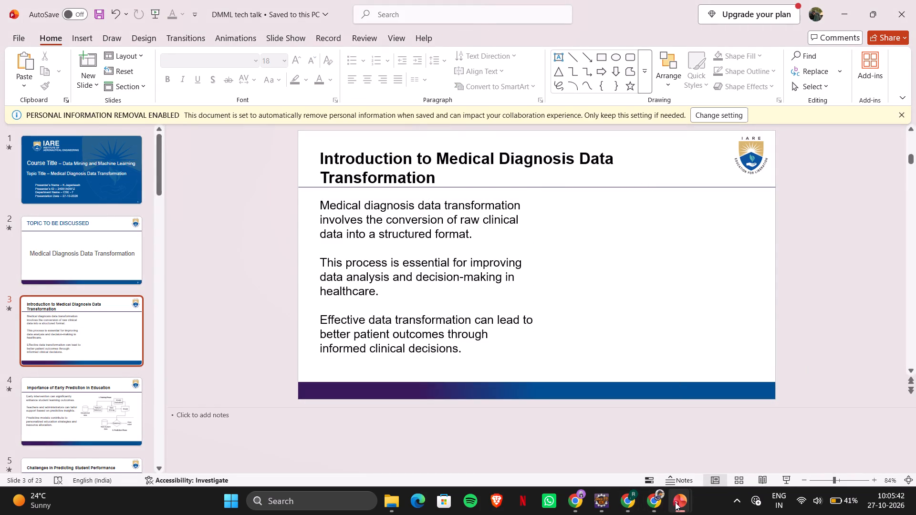
click(729, 422)
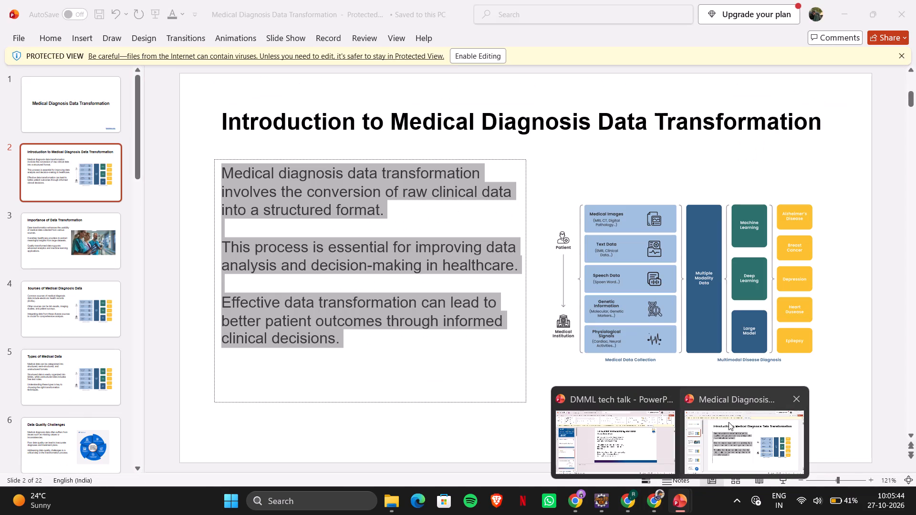
click(742, 323)
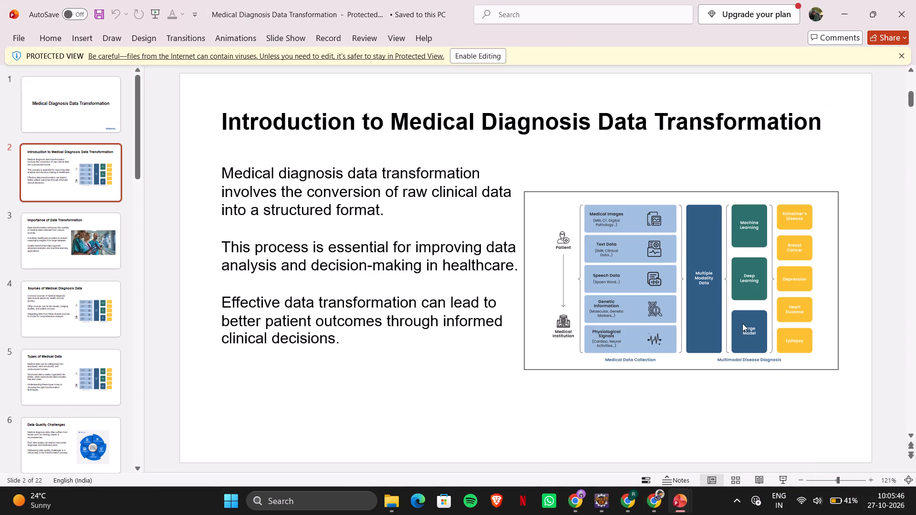
key(ctrl+c)
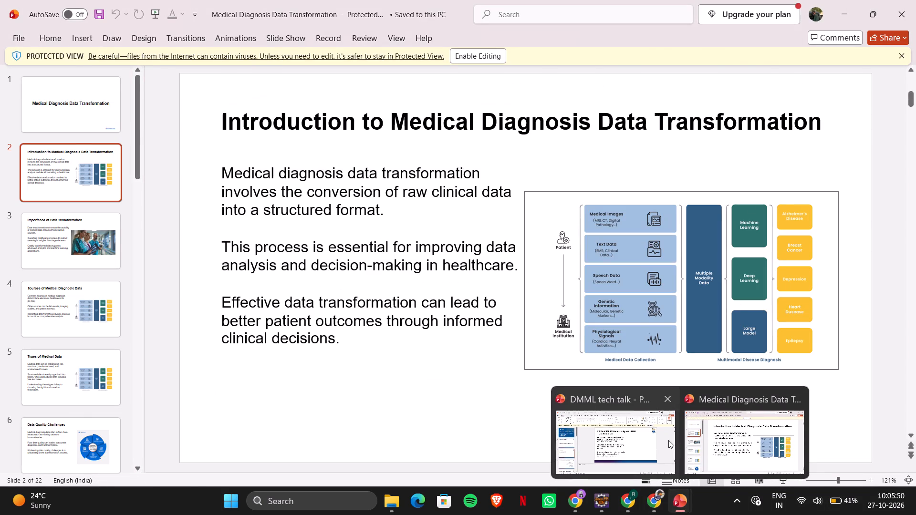
click(668, 440)
key(ctrl+v)
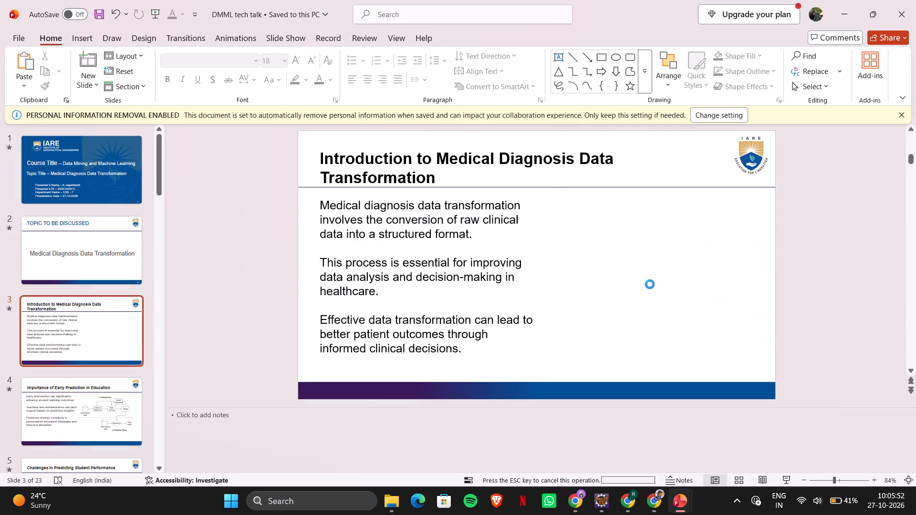
Position the pasted diagram beside the body text on slide 3 and stretch it downwards to about the text's bottom edge.
drag(545, 270, 610, 295)
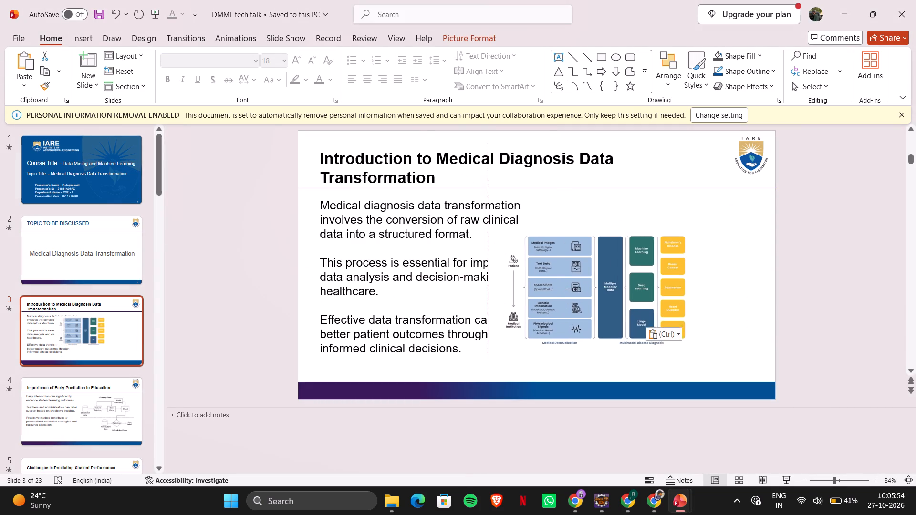
drag(610, 295, 644, 282)
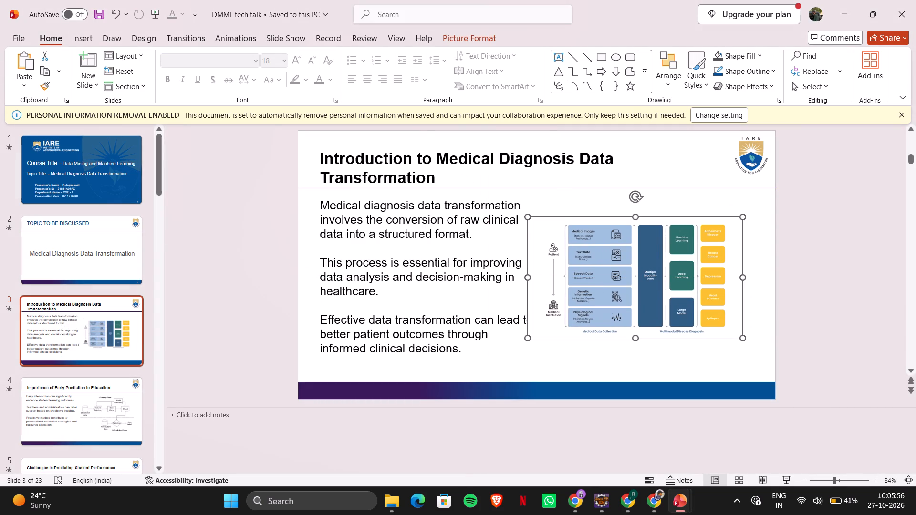
drag(646, 281, 657, 281)
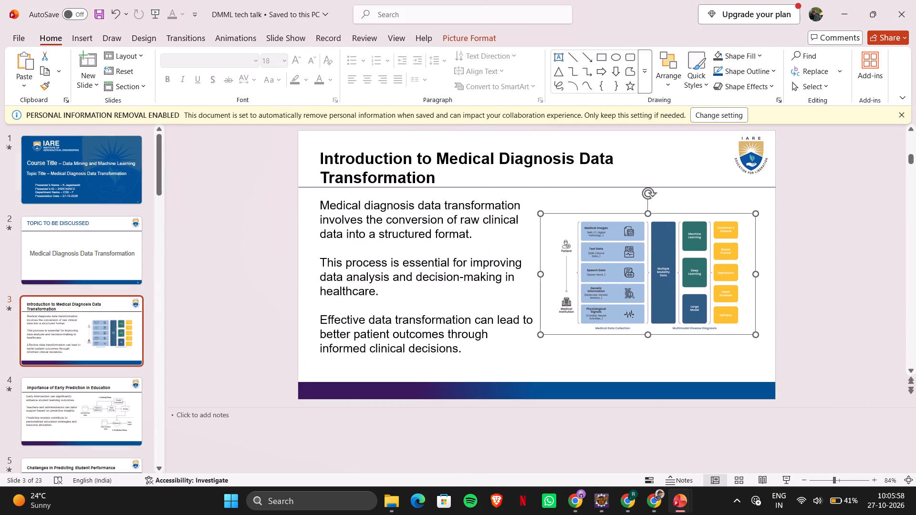
drag(647, 334, 653, 354)
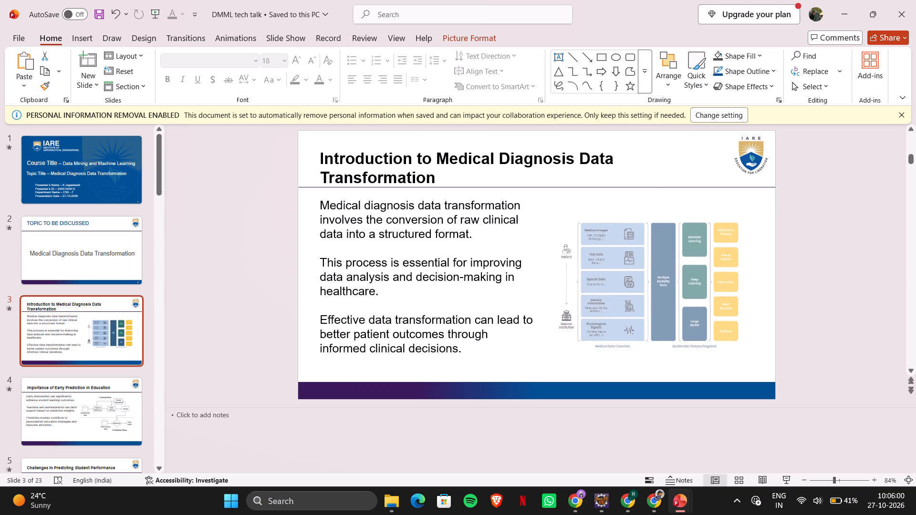
drag(653, 354, 653, 355)
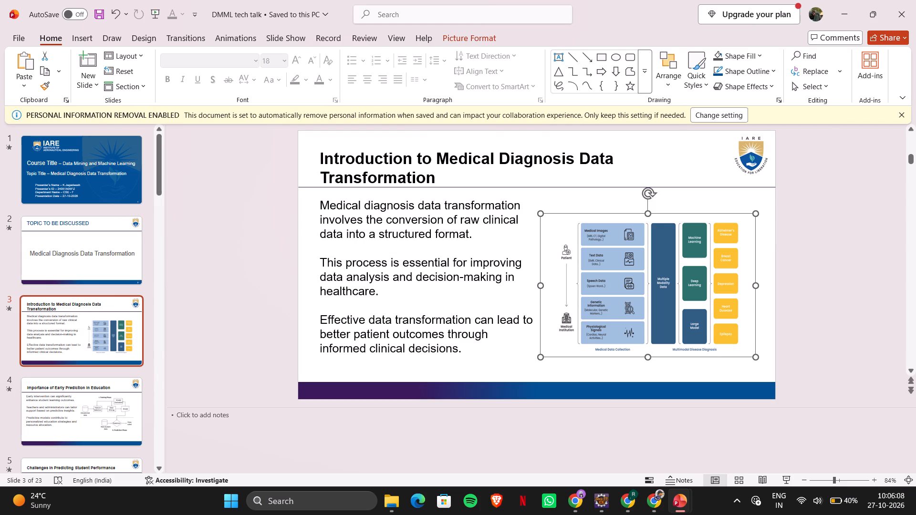
click(613, 386)
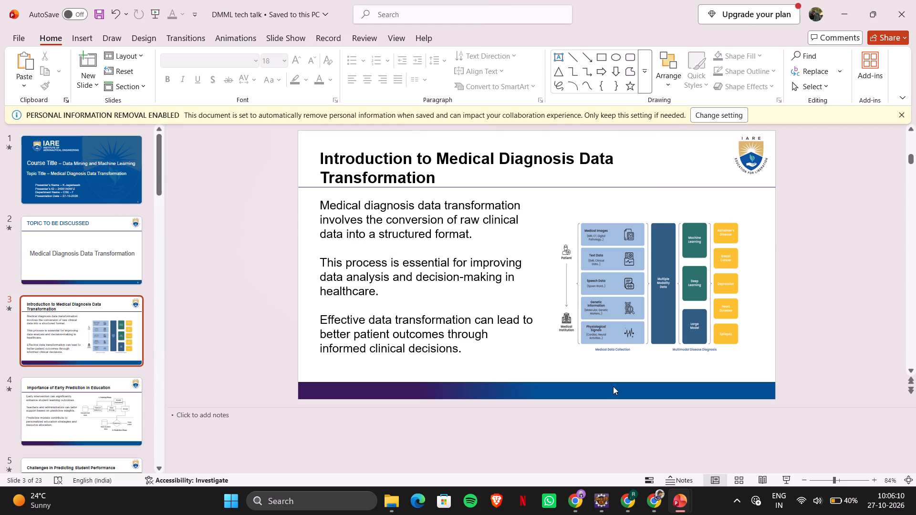
Stretch the disease diagnosis diagram on slide 3 upwards to just below the title line and slightly further down past the body text.
click(651, 295)
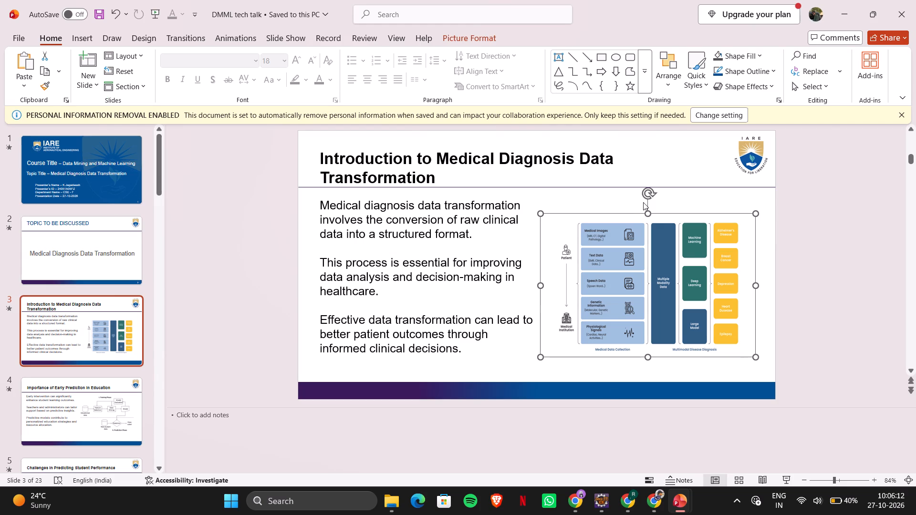
drag(648, 213, 648, 203)
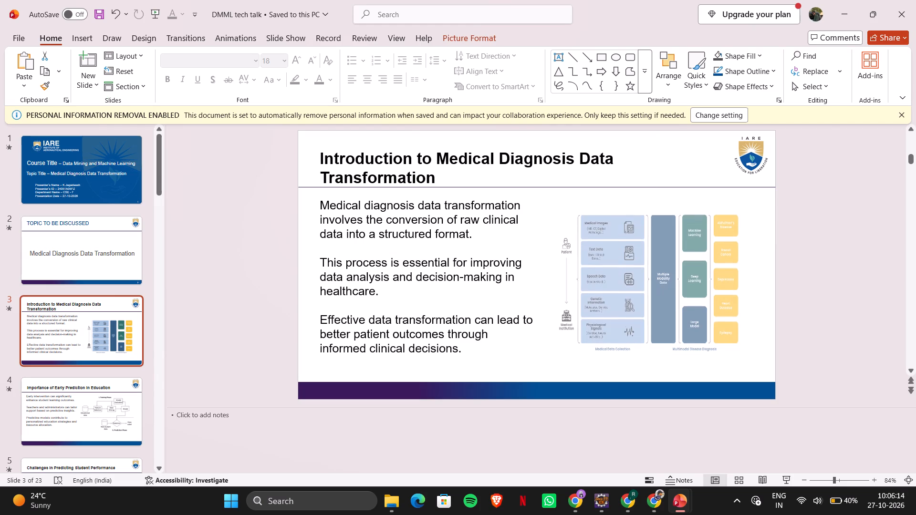
drag(648, 203, 647, 197)
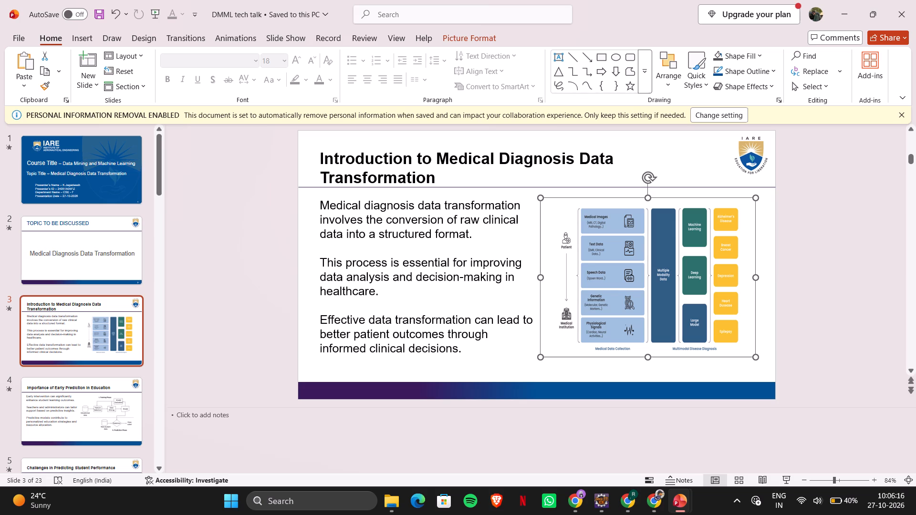
drag(648, 358, 649, 359)
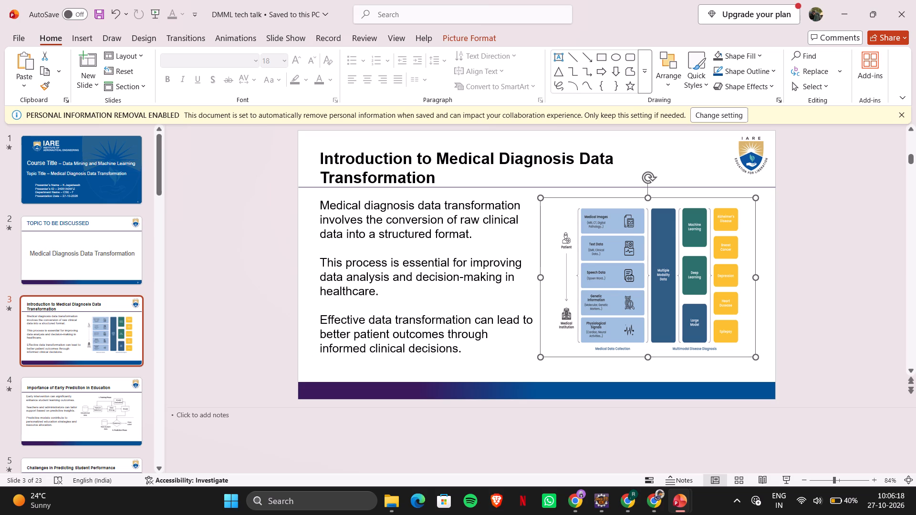
drag(649, 359, 650, 365)
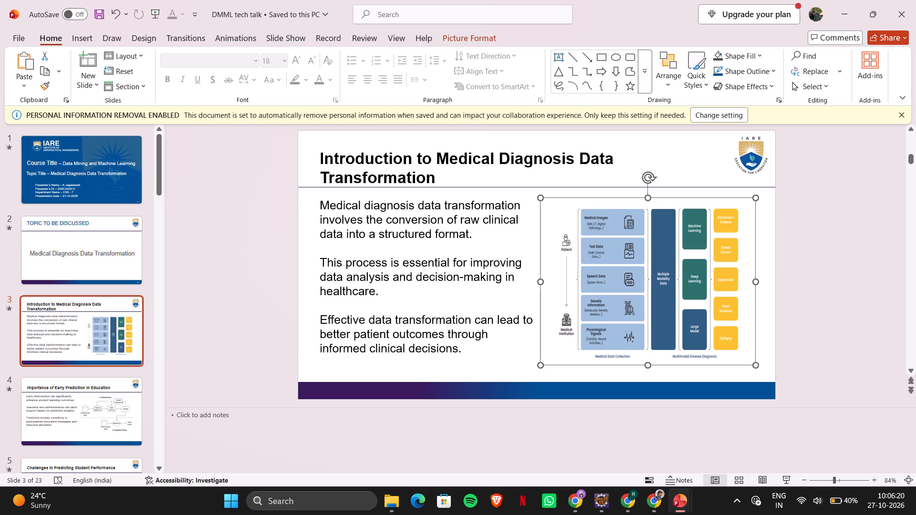
click(625, 372)
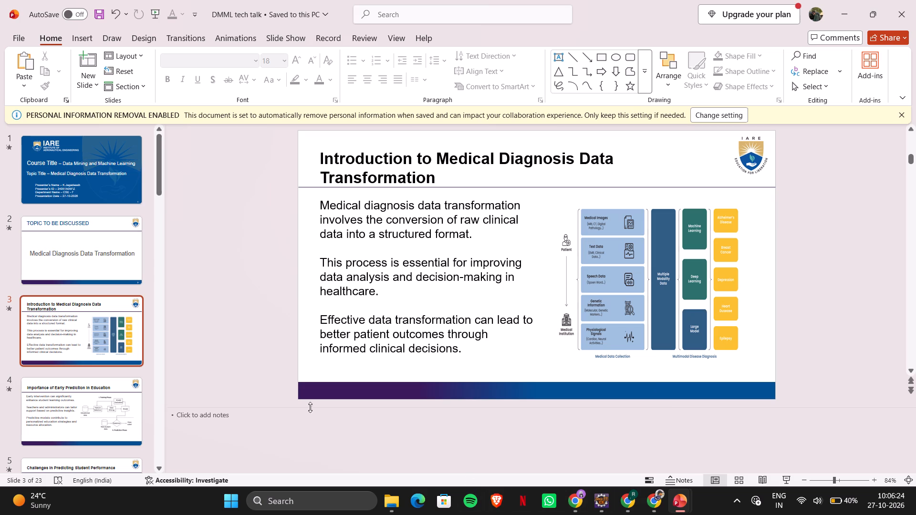
Replace the title of slide 4 in DMML tech talk with "Importance of Data Transformation", copied from slide 3 of the downloaded deck.
click(131, 415)
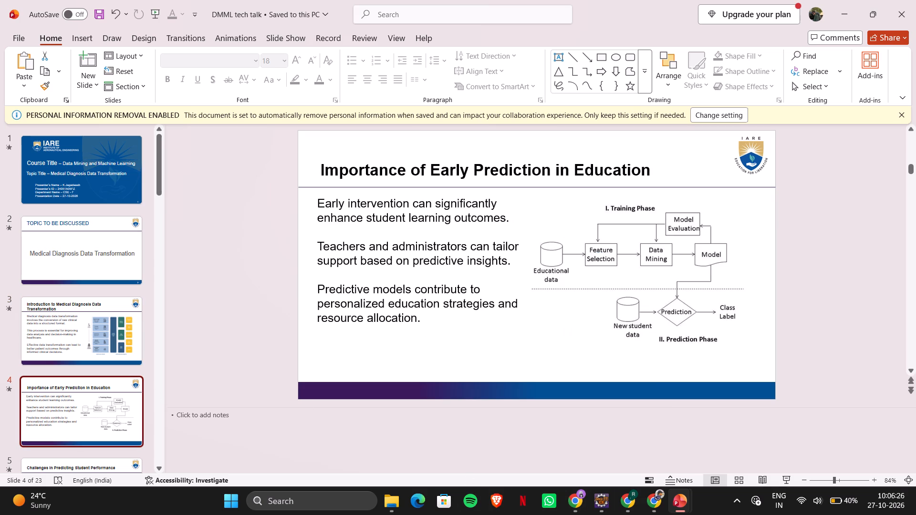
click(460, 165)
key(ctrl+a)
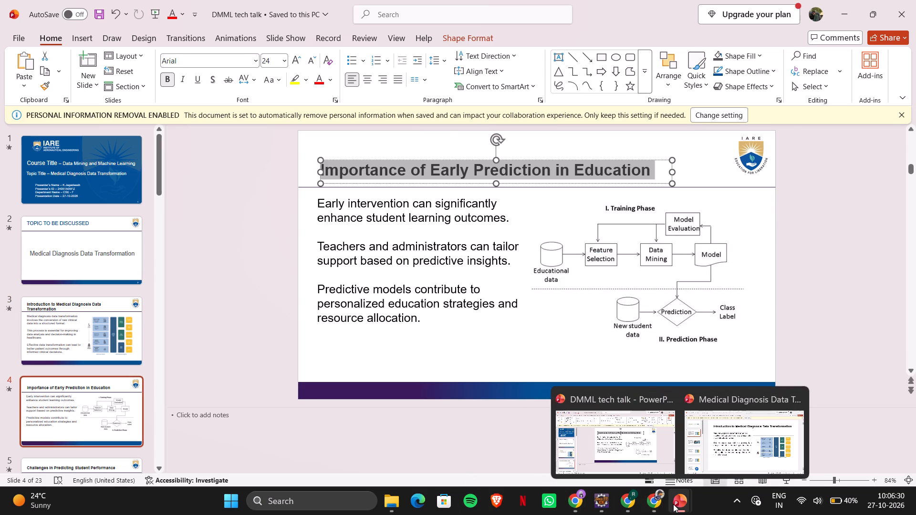
click(709, 443)
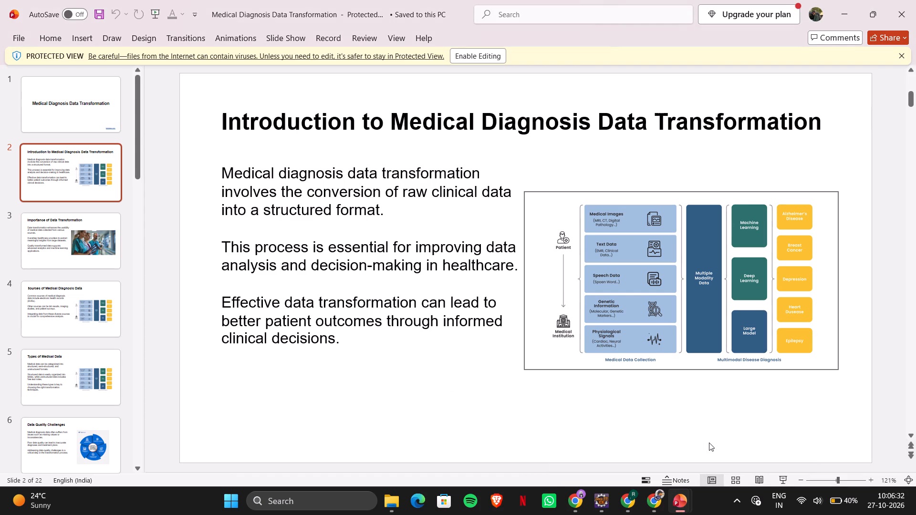
key(Right)
key(Right)
key(Down)
click(600, 421)
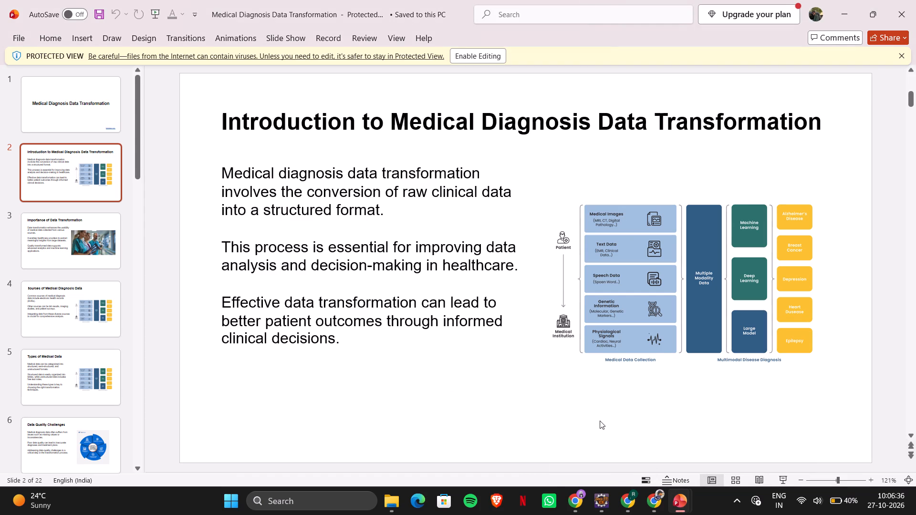
key(Down)
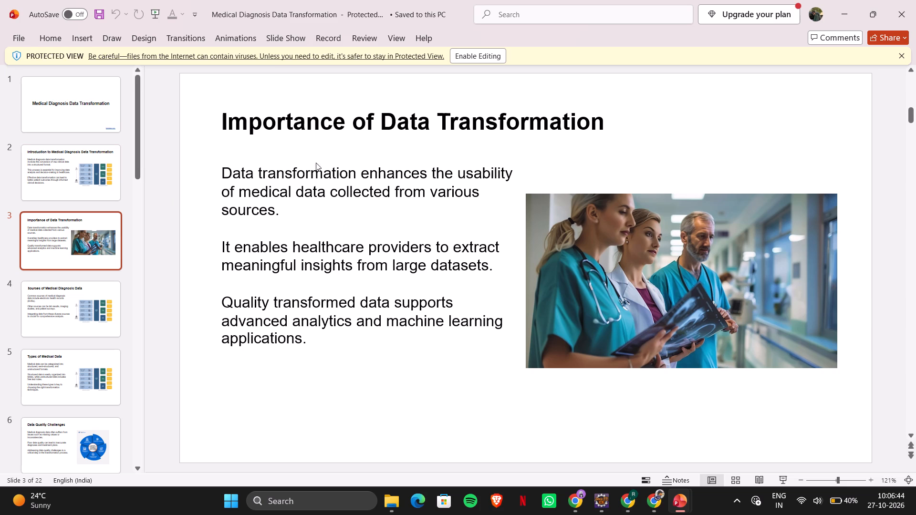
click(404, 120)
key(ctrl+a)
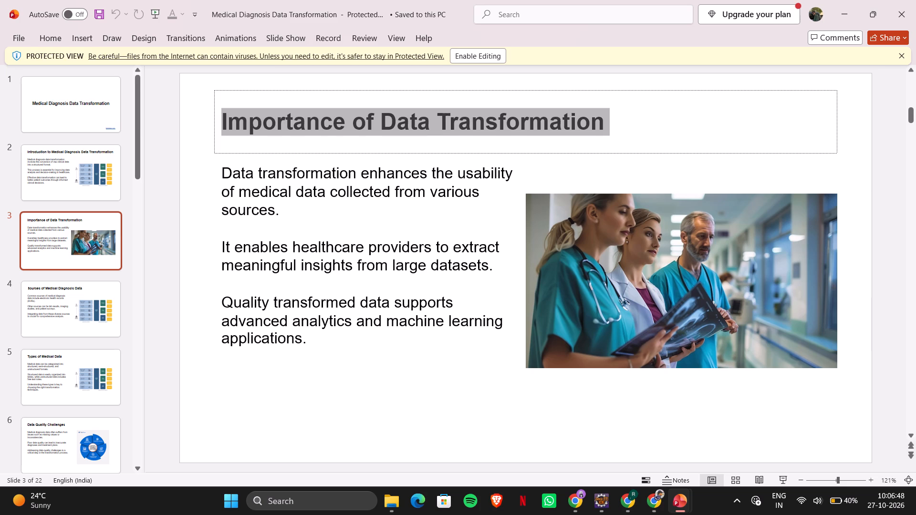
key(ctrl+c)
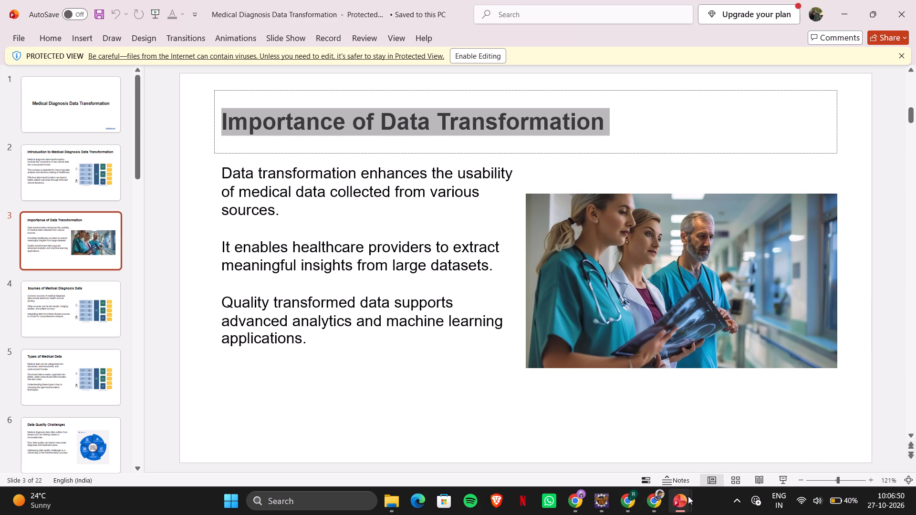
click(688, 496)
click(640, 426)
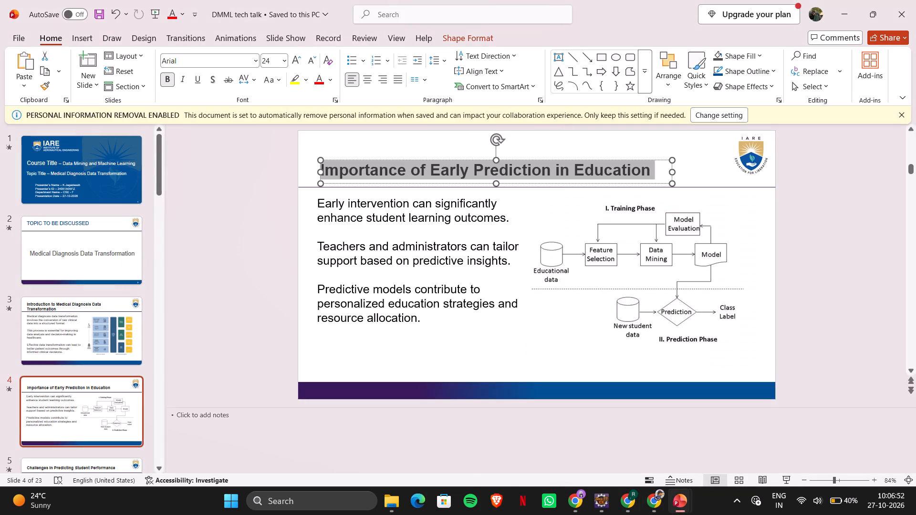
key(ctrl+v)
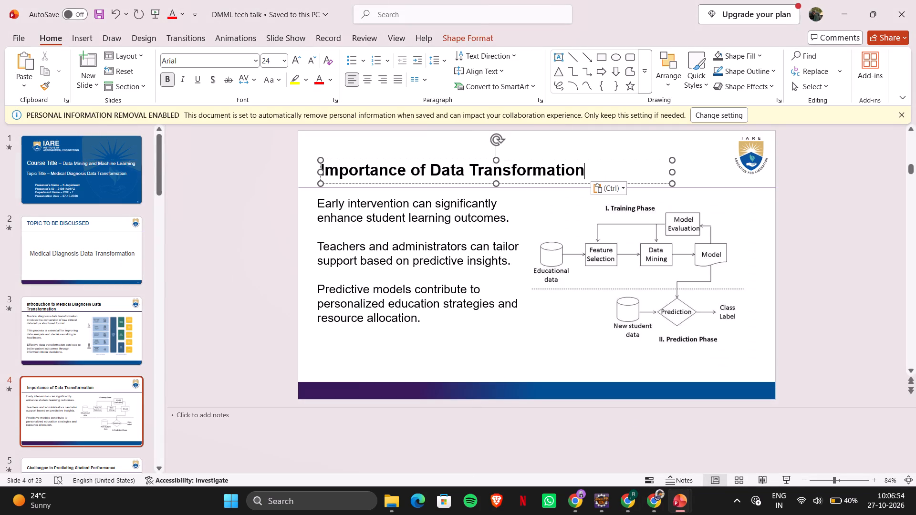
Replace the early intervention body text on slide 4 of DMML tech talk with the three paragraphs copied from slide 3 of the downloaded deck.
click(438, 317)
key(ctrl+a)
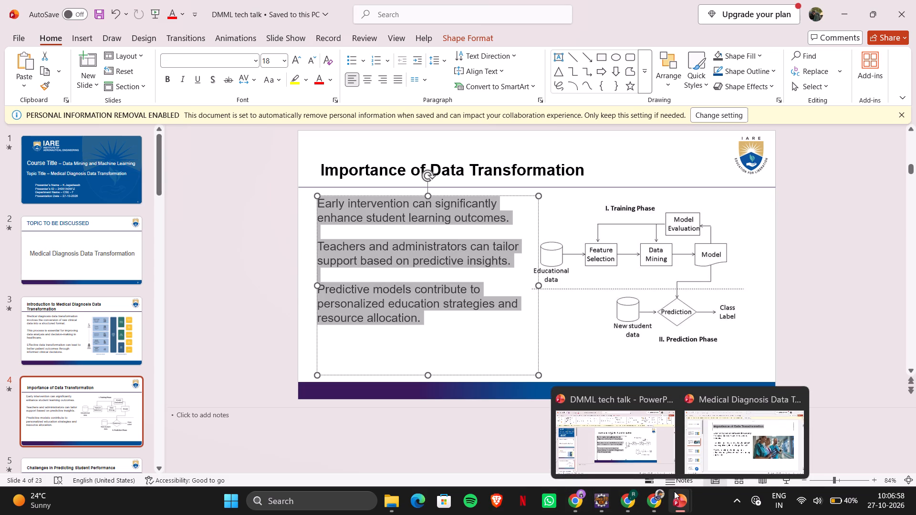
click(719, 436)
click(481, 355)
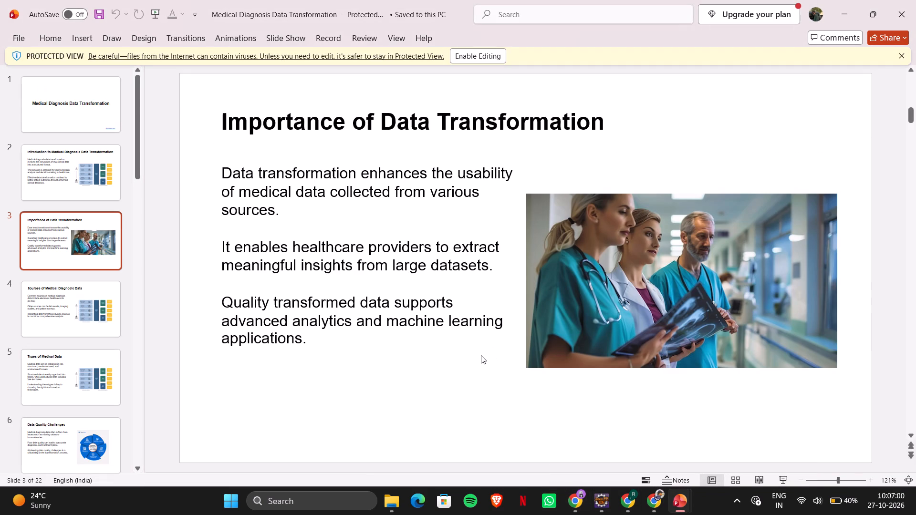
click(465, 338)
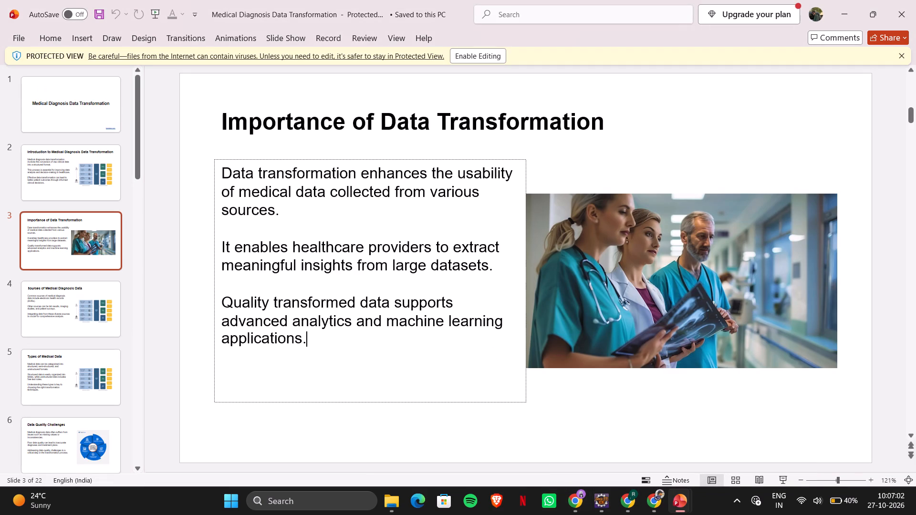
key(ctrl+a)
key(ctrl+c)
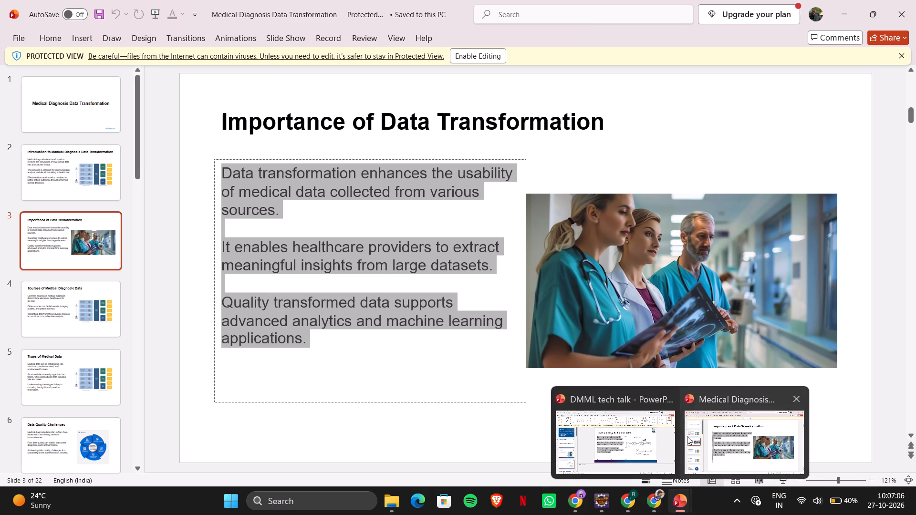
click(642, 439)
key(ctrl+v)
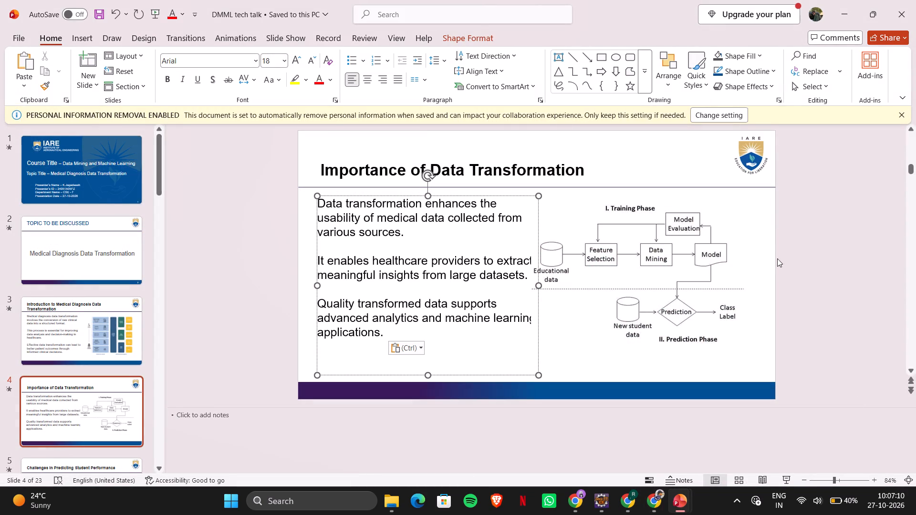
Delete the training and prediction phase diagram from slide 4 of DMML tech talk.
click(727, 258)
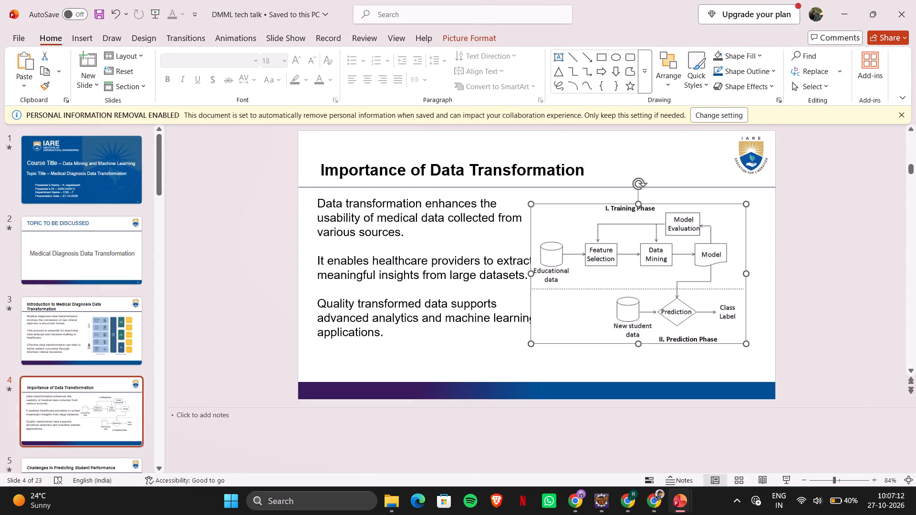
drag(727, 258, 732, 258)
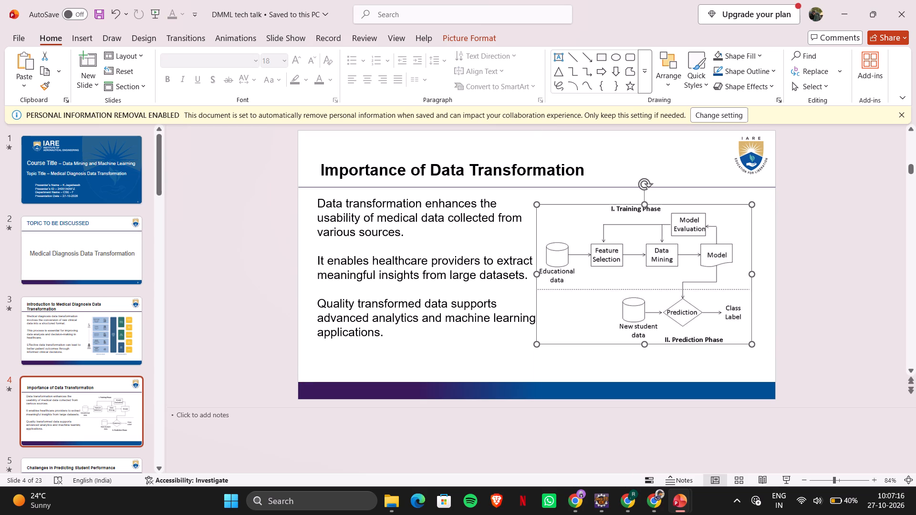
key(Delete)
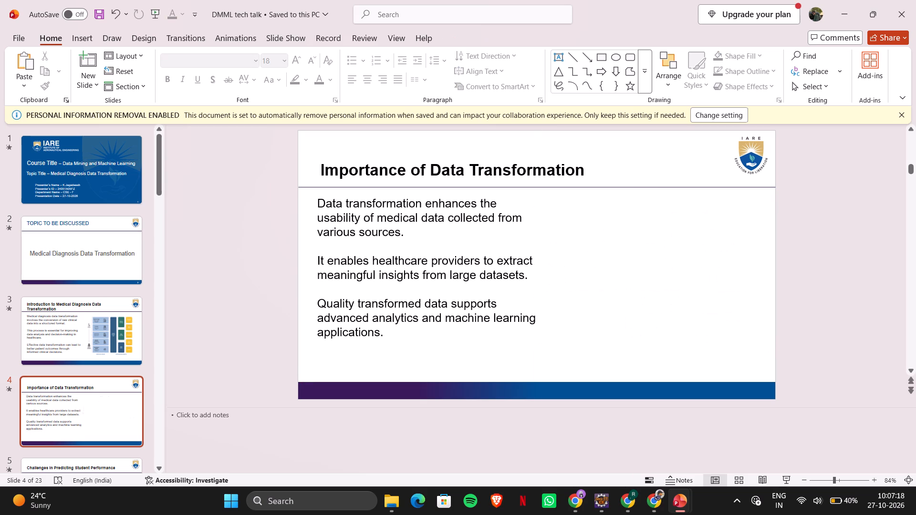
Replace the title of slide 5 in DMML tech talk with "Sources of Medical Diagnosis Data", copied from slide 4 of the downloaded deck.
click(735, 429)
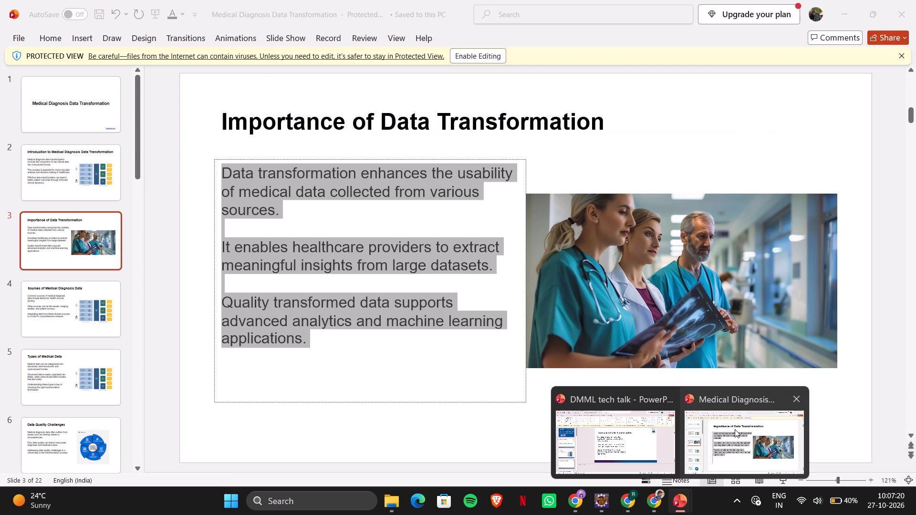
click(725, 408)
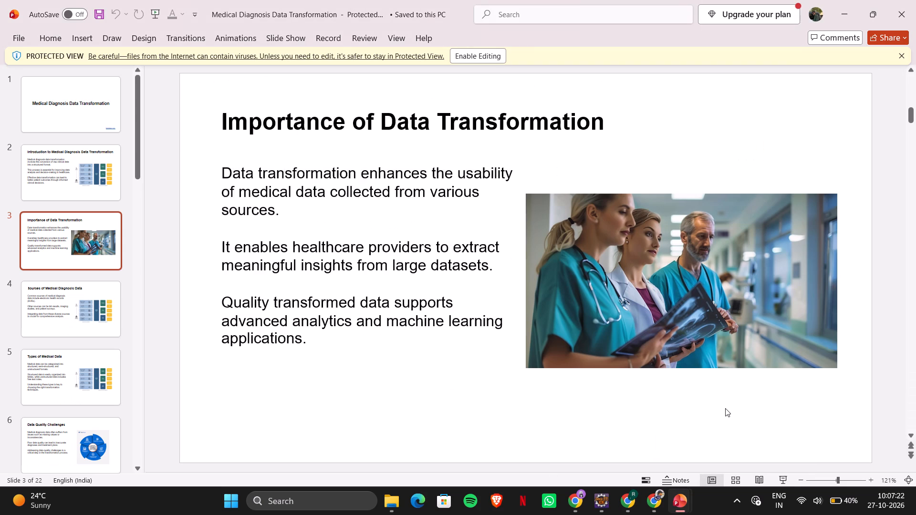
key(Right)
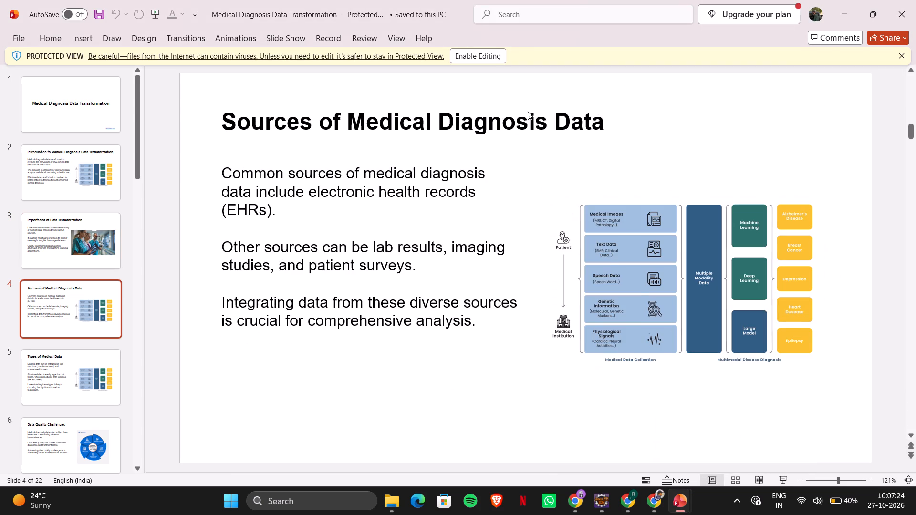
click(536, 122)
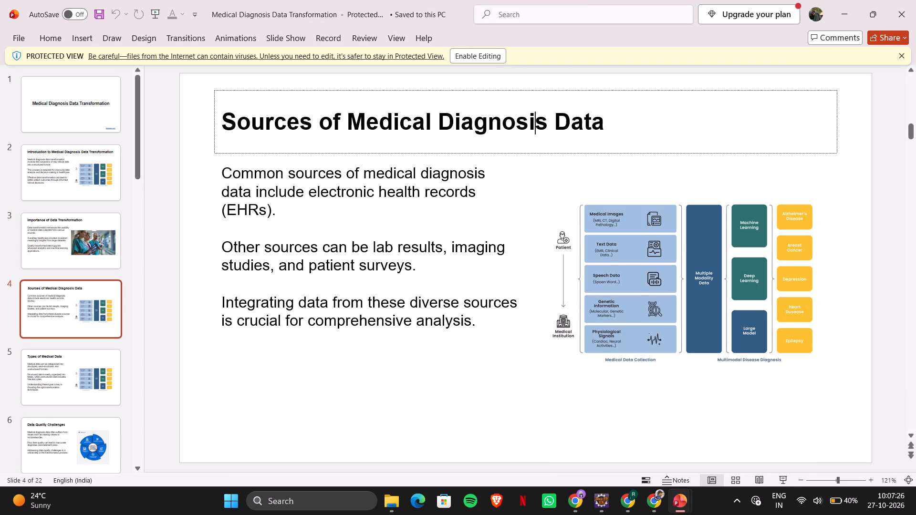
key(ctrl+a)
key(ctrl+c)
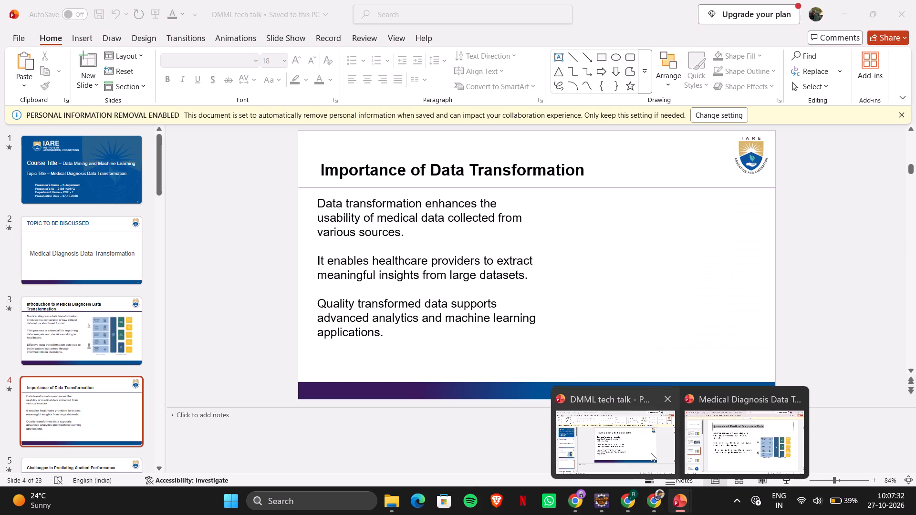
click(650, 440)
key(Right)
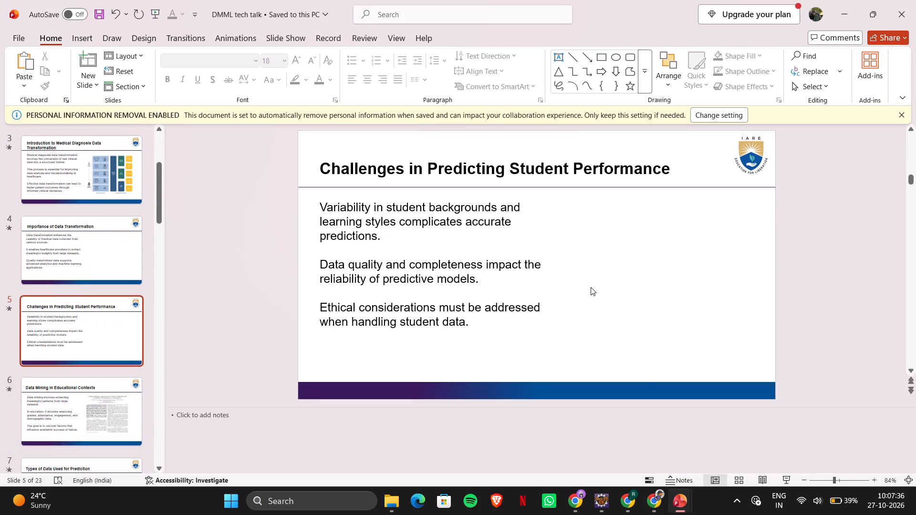
click(574, 170)
key(ctrl+a)
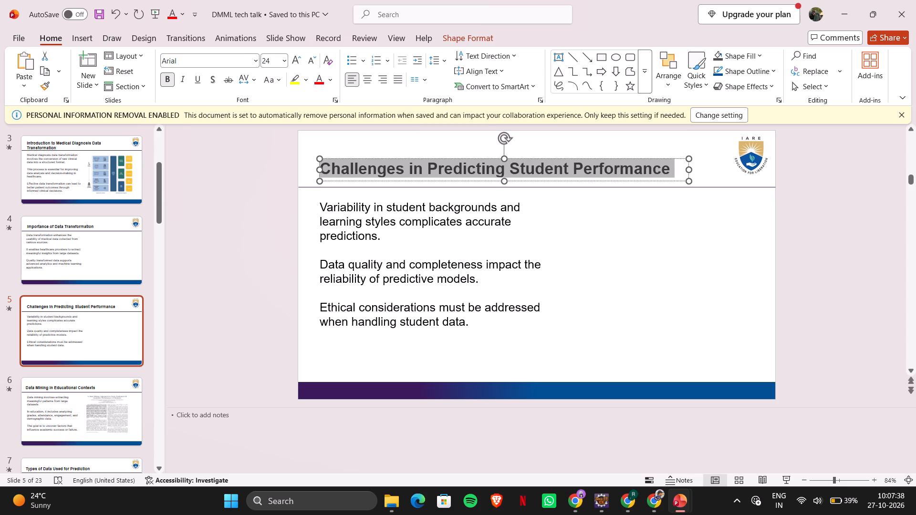
key(ctrl+v)
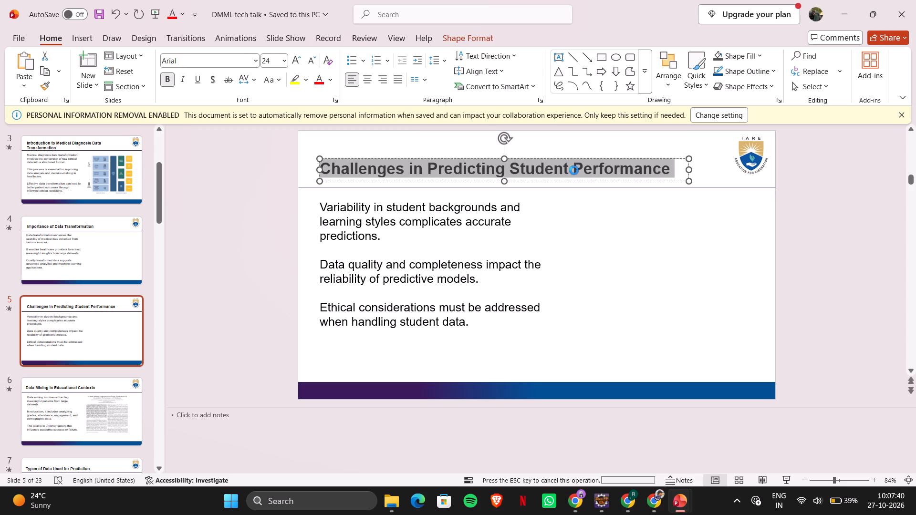
Replace the student variability body text on slide 5 of DMML tech talk with the three paragraphs copied from slide 4 of the downloaded deck.
click(490, 265)
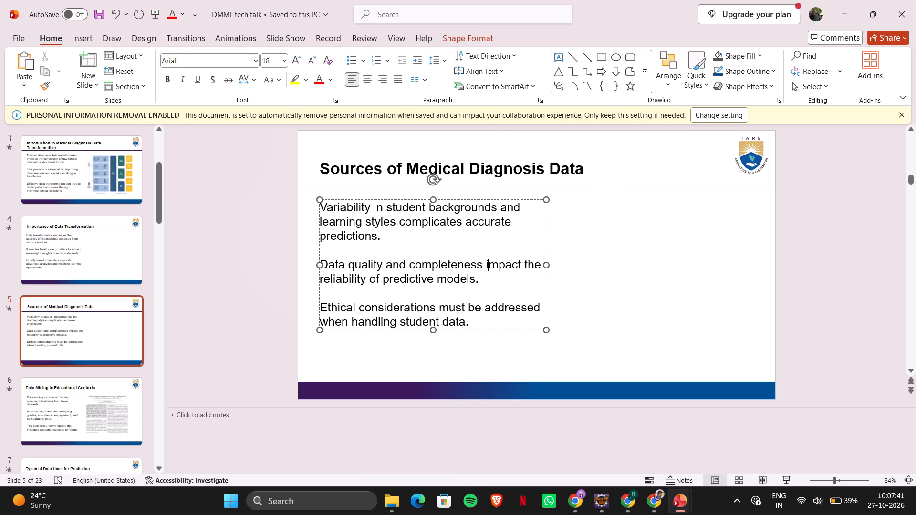
key(ctrl+a)
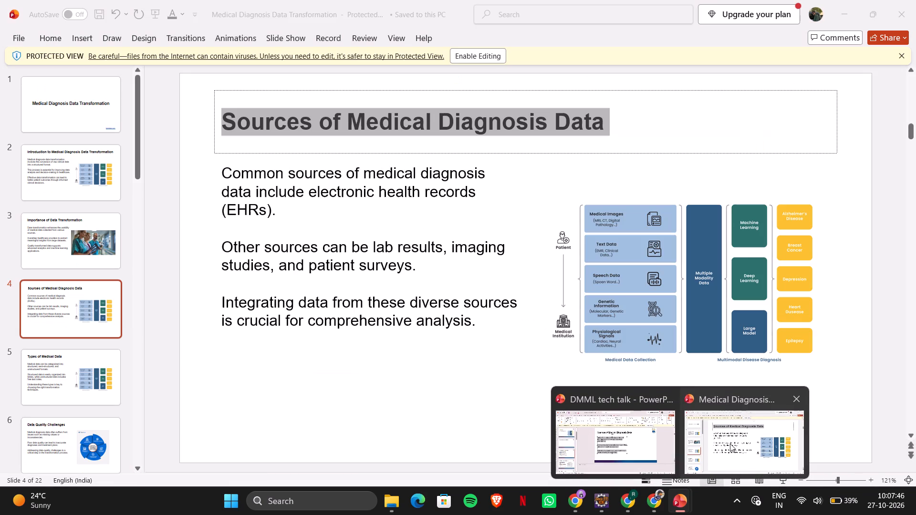
click(730, 443)
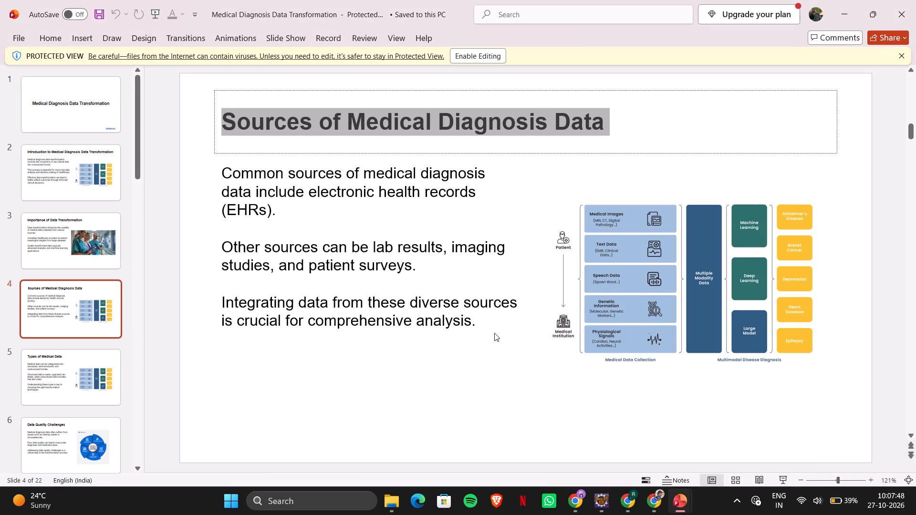
click(494, 316)
key(ctrl+a)
key(ctrl+c)
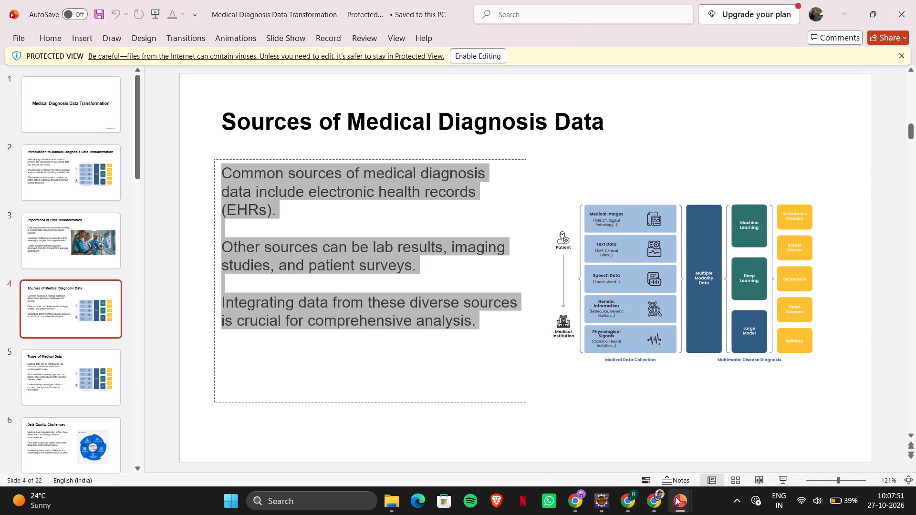
click(632, 433)
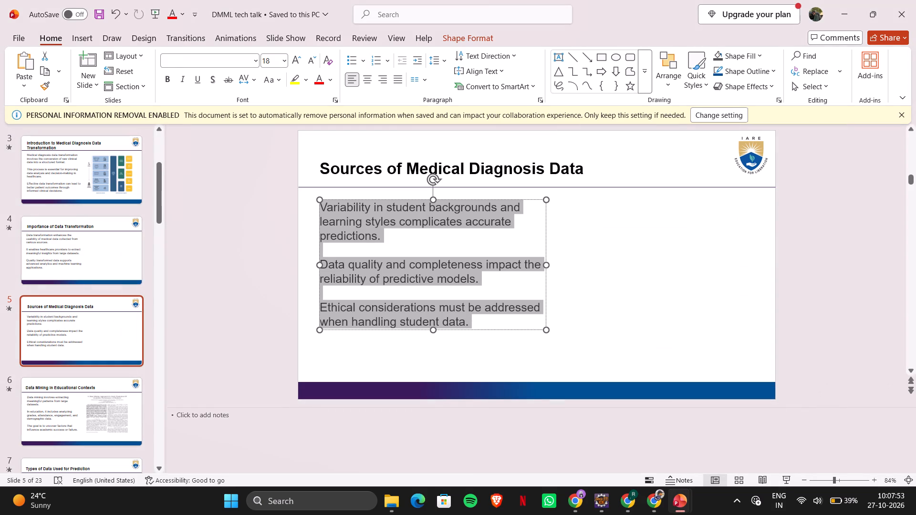
key(ctrl+v)
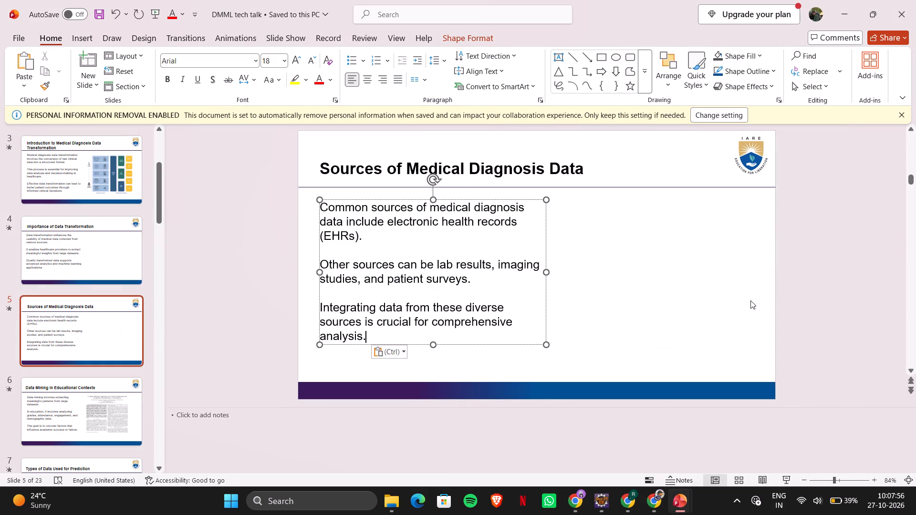
click(741, 305)
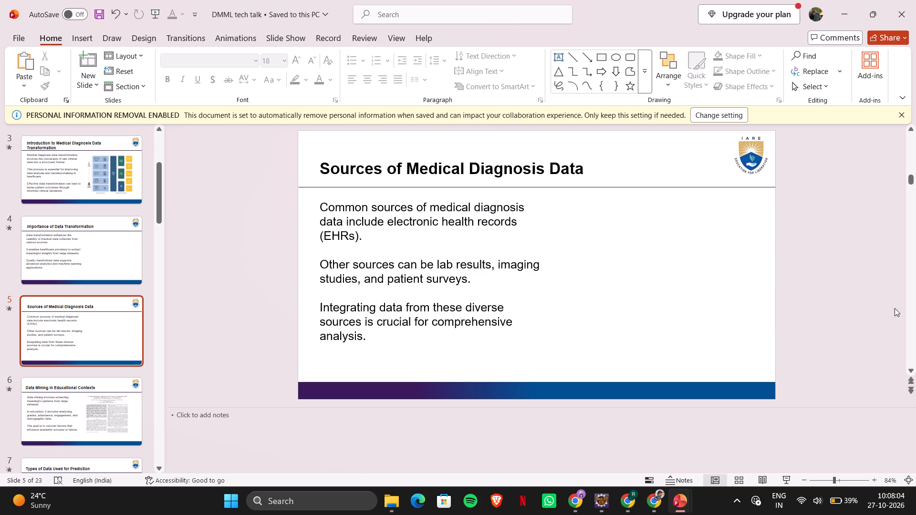
Replace the title of slide 6 in DMML tech talk with "Types of Medical Data", copied from slide 5 of the downloaded deck.
key(Right)
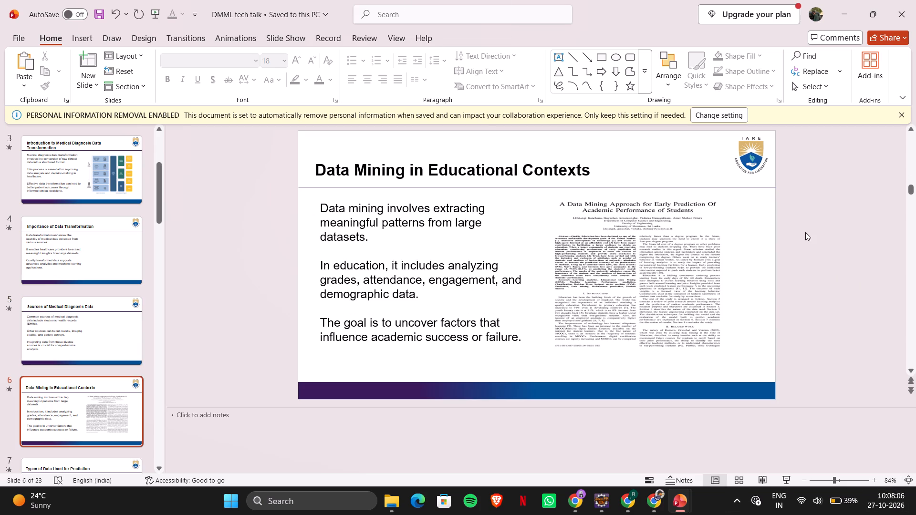
click(532, 173)
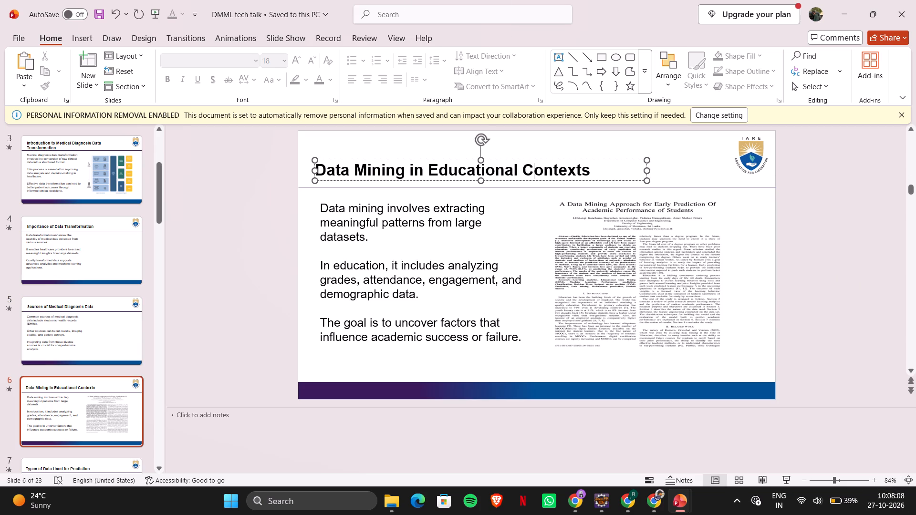
key(ctrl+a)
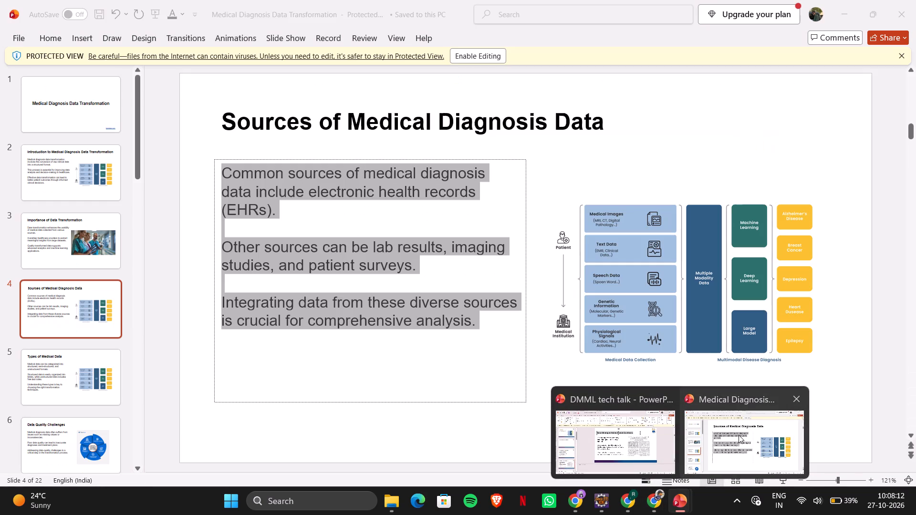
click(739, 435)
key(Right)
key(Right)
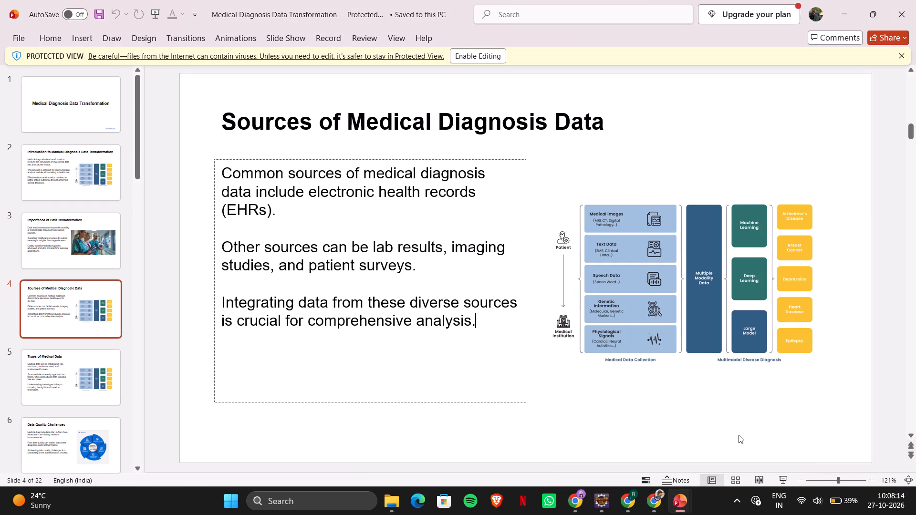
click(732, 375)
key(Right)
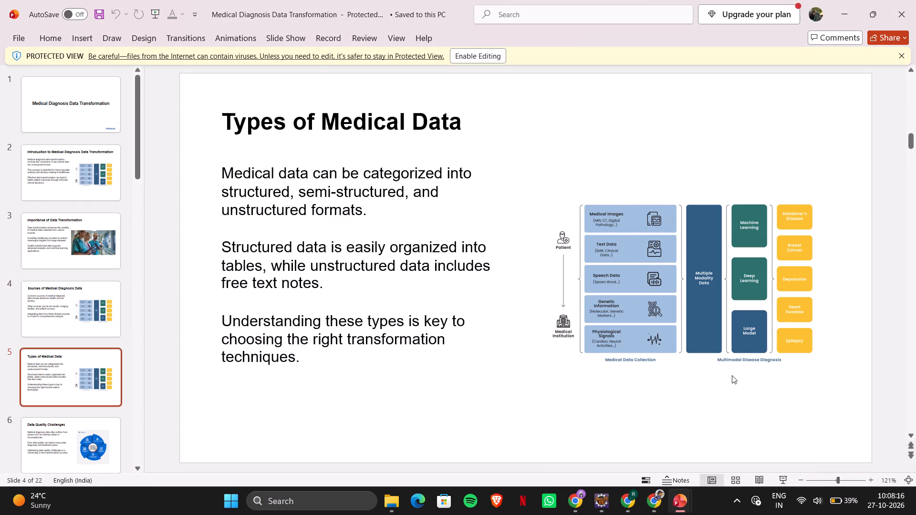
click(429, 117)
key(ctrl+a)
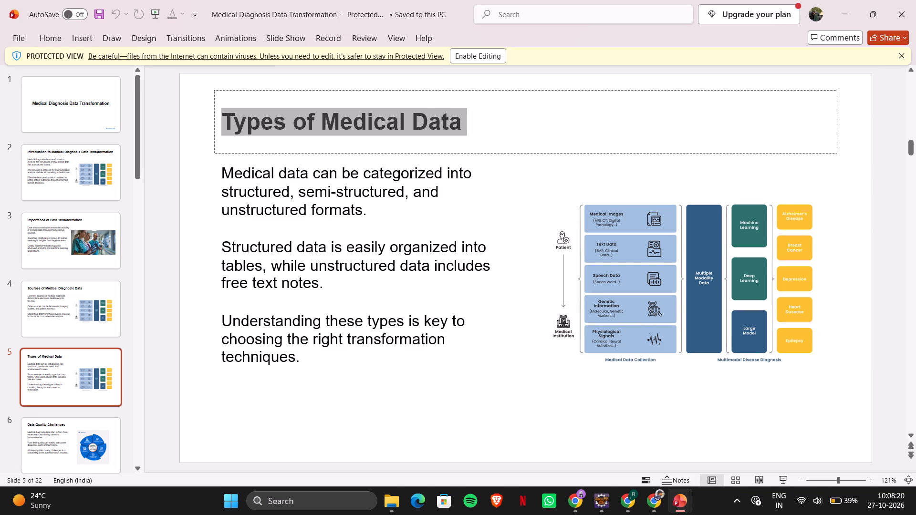
key(ctrl+c)
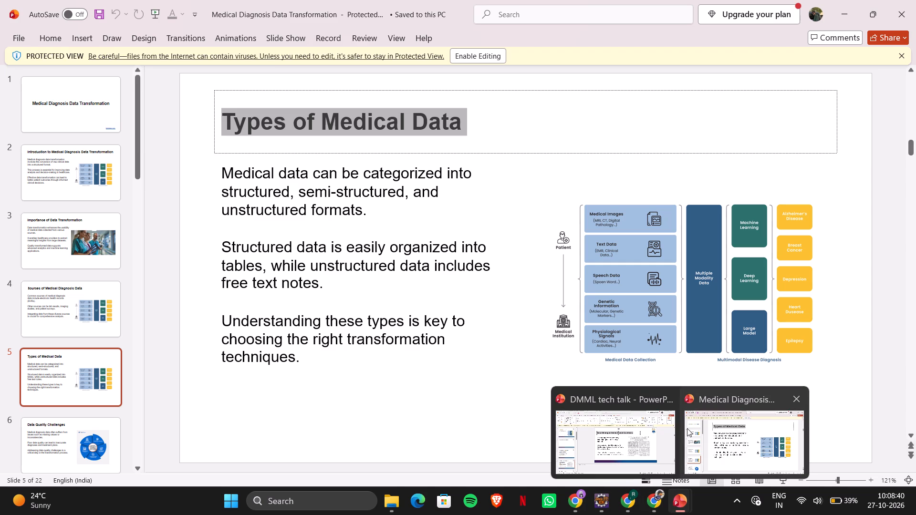
click(622, 428)
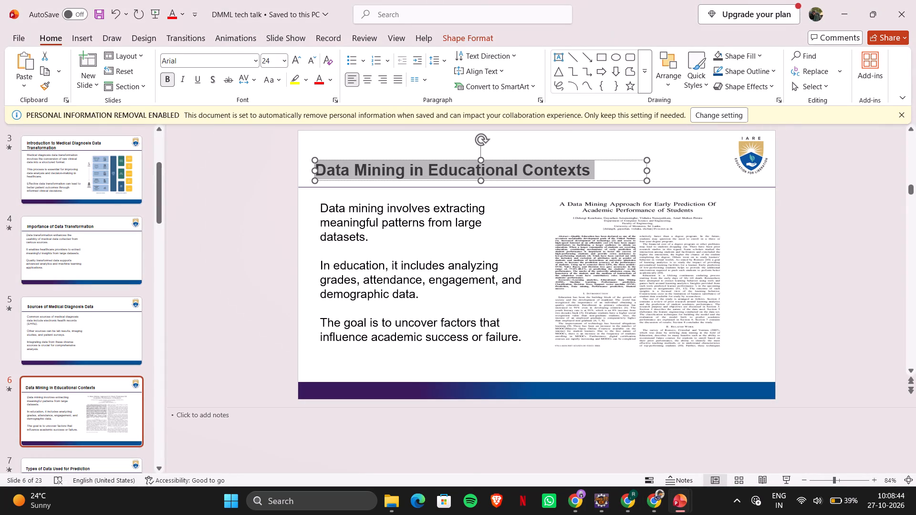
key(ctrl+v)
Replace the data mining body text on slide 6 of DMML tech talk with the three paragraphs copied from slide 5 of the downloaded deck.
click(476, 331)
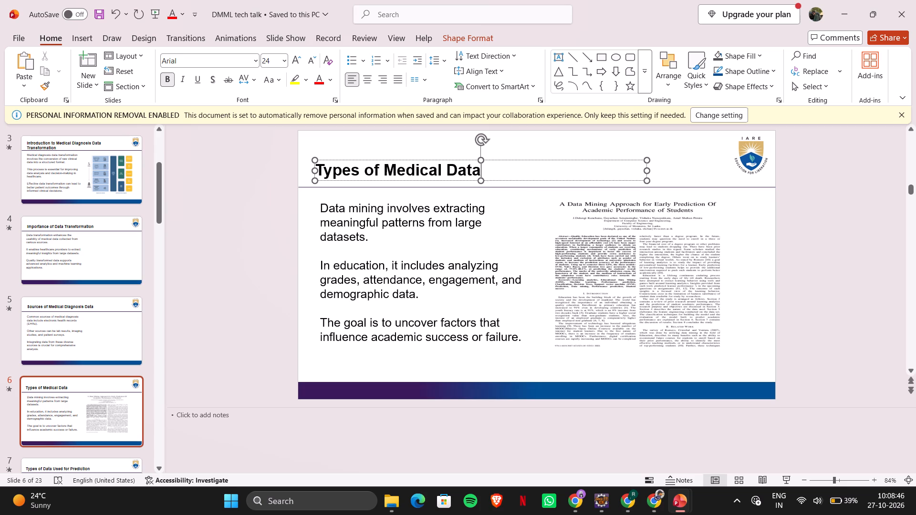
key(ctrl+a)
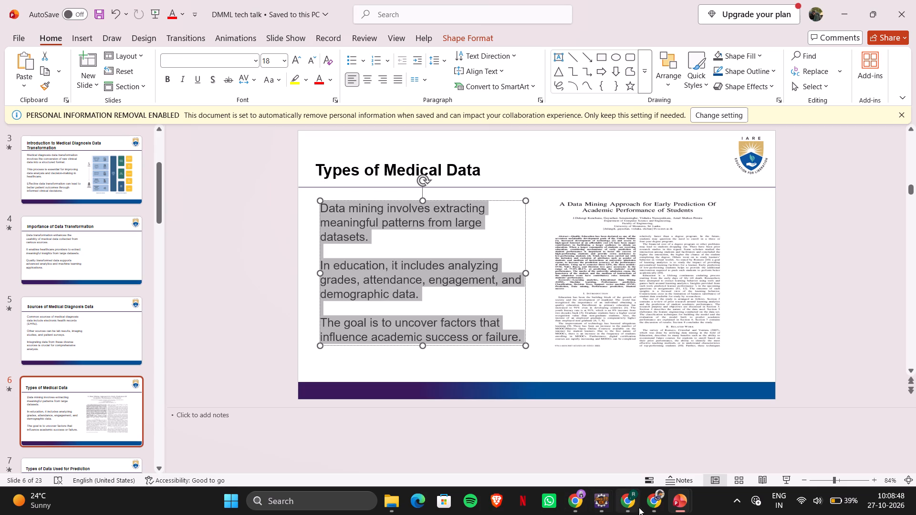
click(736, 439)
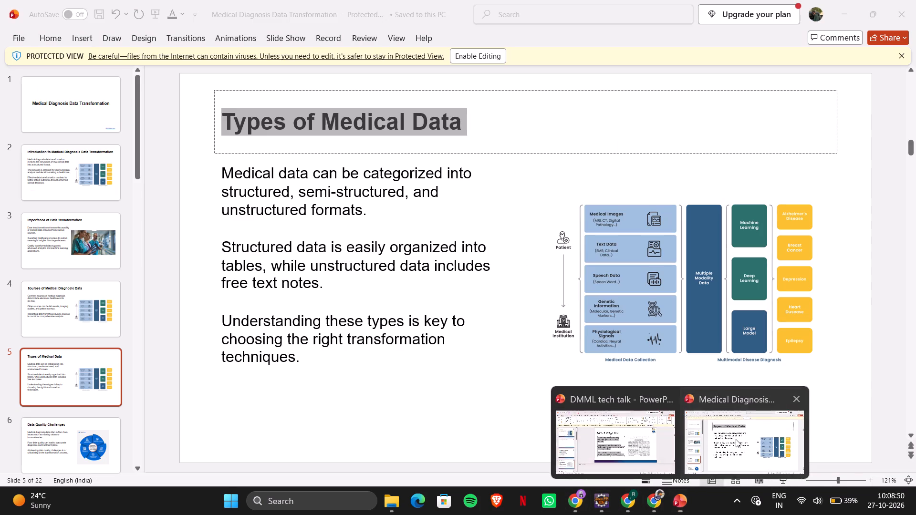
click(424, 274)
key(ctrl+a)
key(ctrl+c)
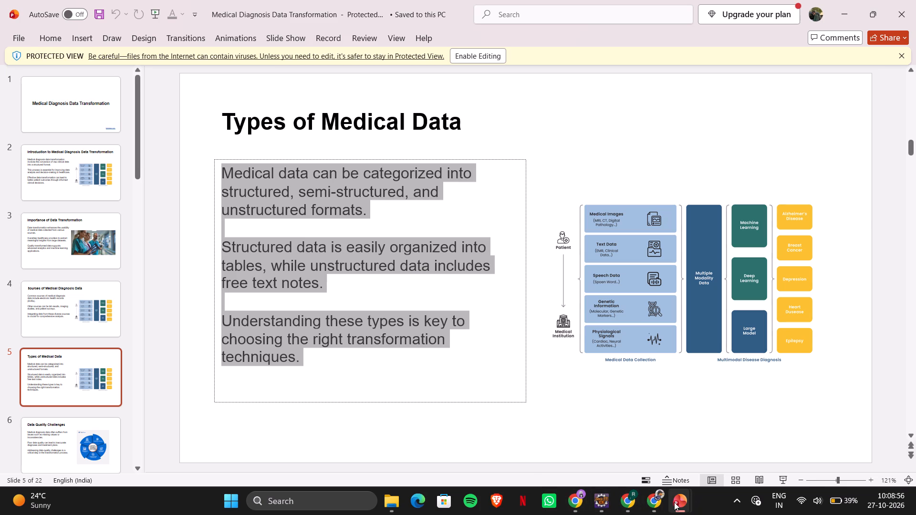
click(647, 459)
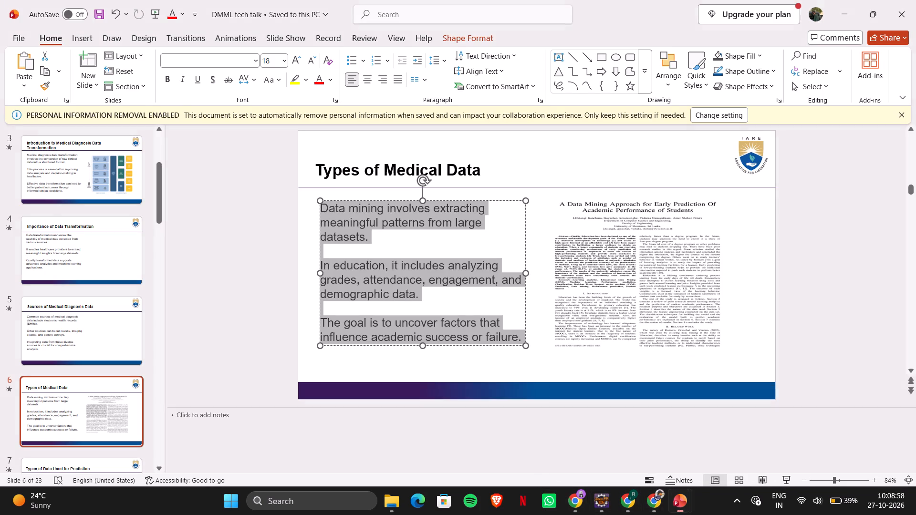
key(ctrl+v)
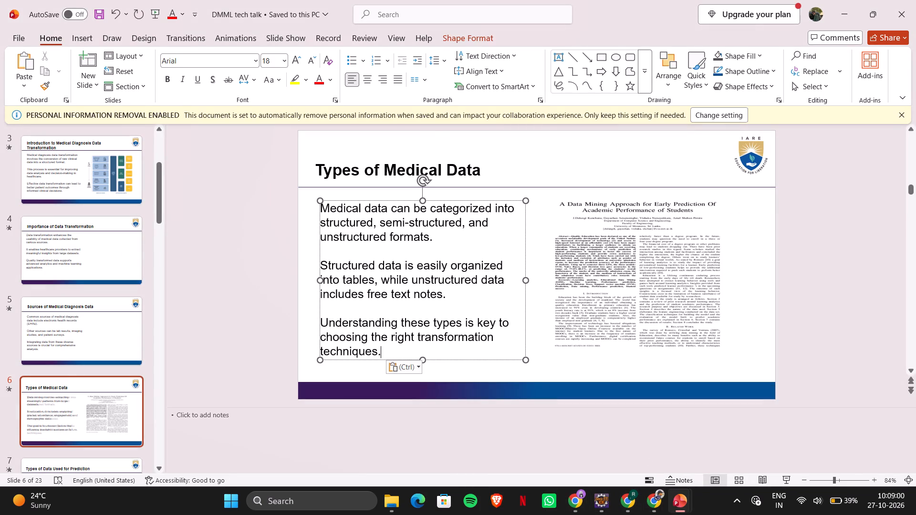
Delete the research paper image from slide 6 of DMML tech talk.
click(707, 303)
key(BackSpace)
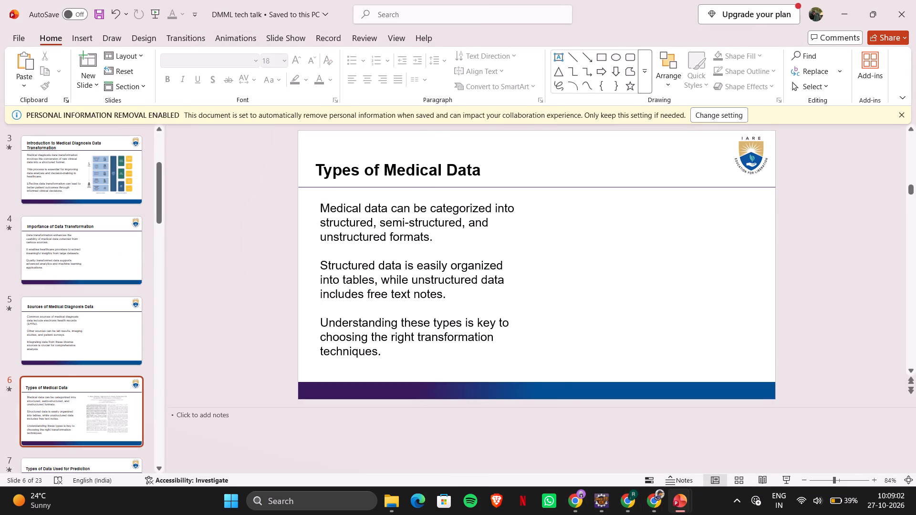
Replace the title of slide 7 in DMML tech talk with "Data Quality Challenges", copied from slide 6 of the downloaded deck.
key(Right)
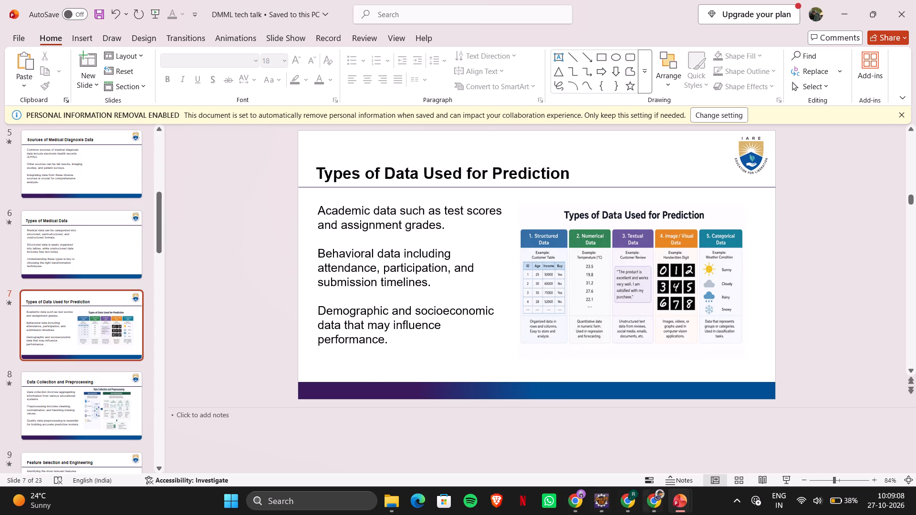
click(730, 426)
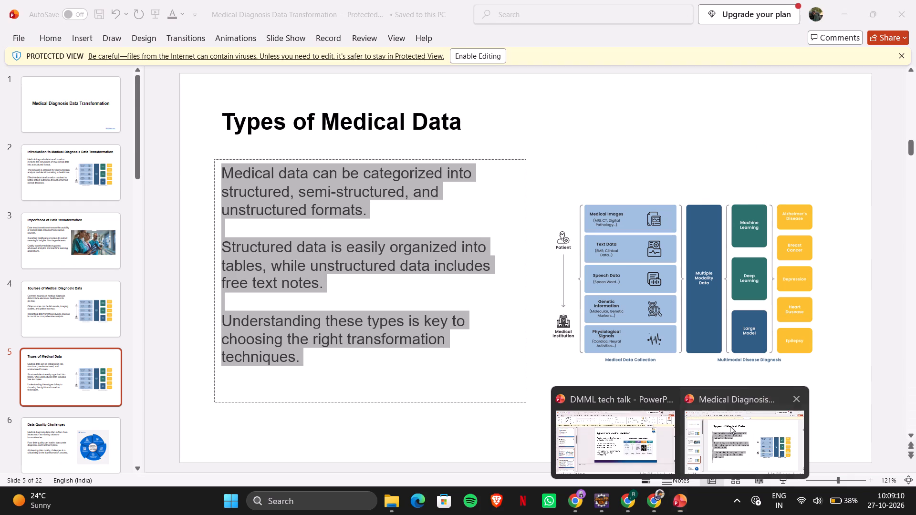
click(641, 428)
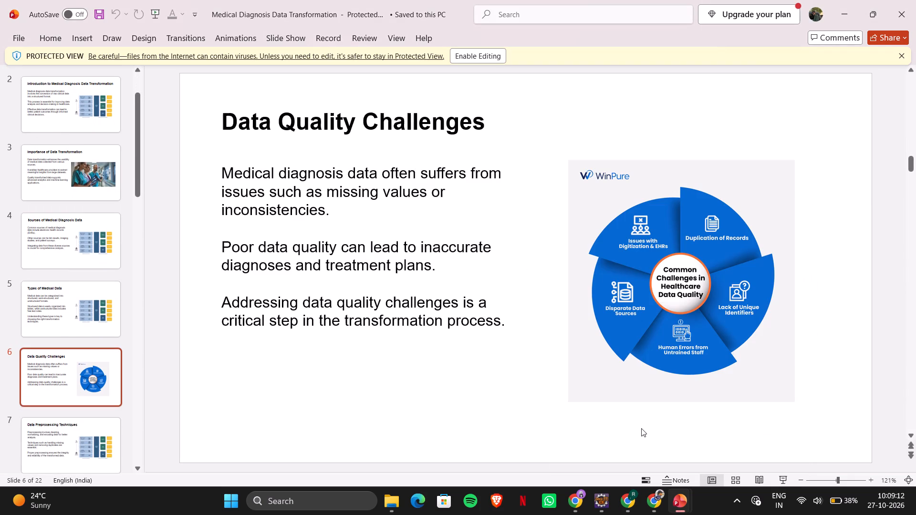
click(350, 121)
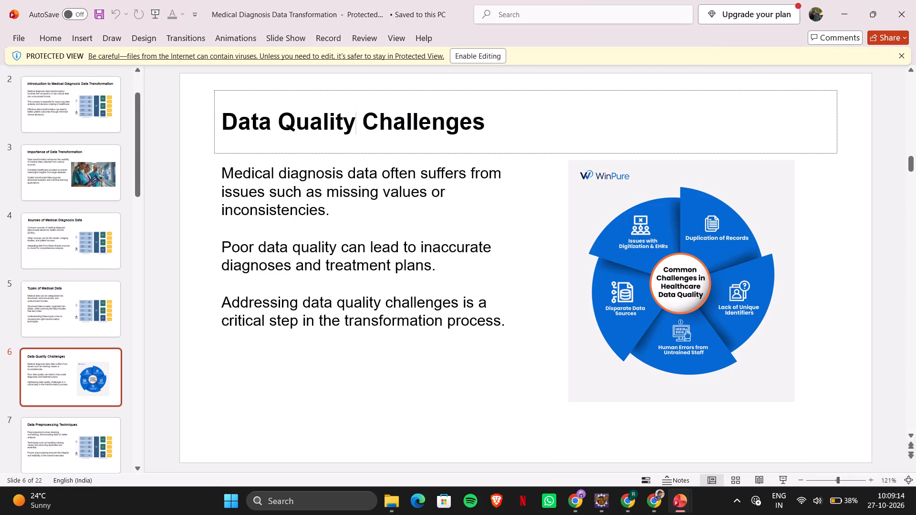
key(ctrl+a)
key(ctrl+c)
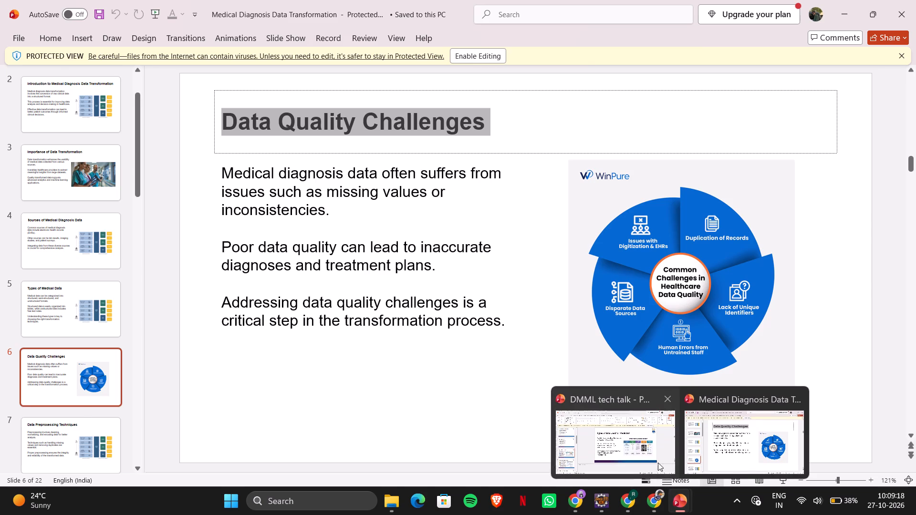
click(647, 450)
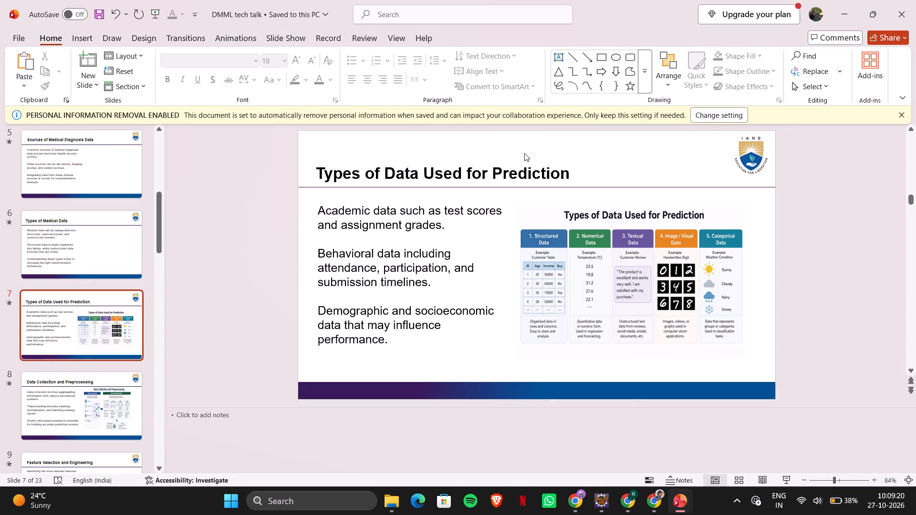
click(521, 173)
key(ctrl+a)
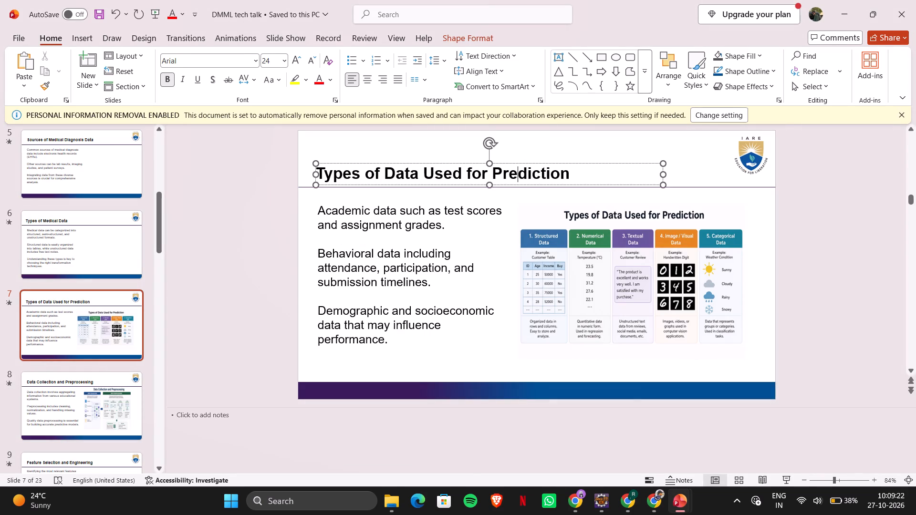
key(ctrl+v)
Select the body text on slide 7 of DMML tech talk for replacement and copy the three body paragraphs from slide 6 of the downloaded deck.
click(426, 300)
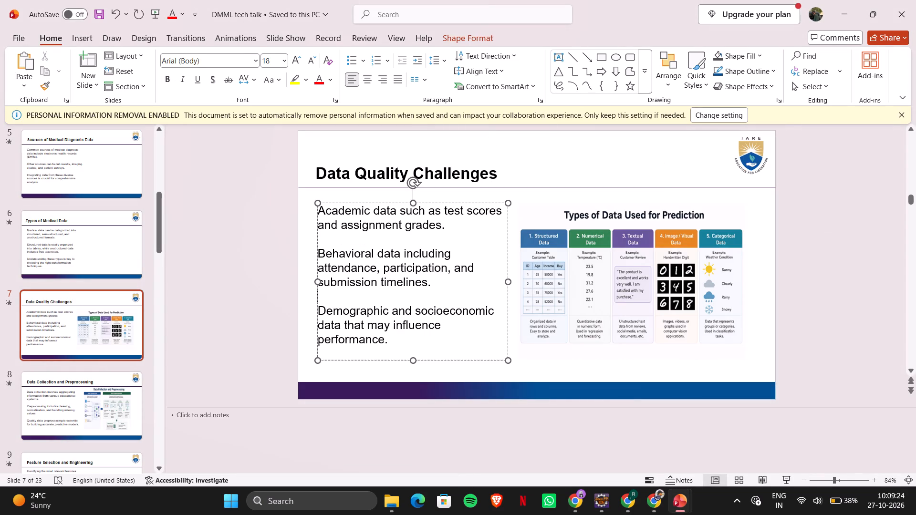
key(ctrl+a)
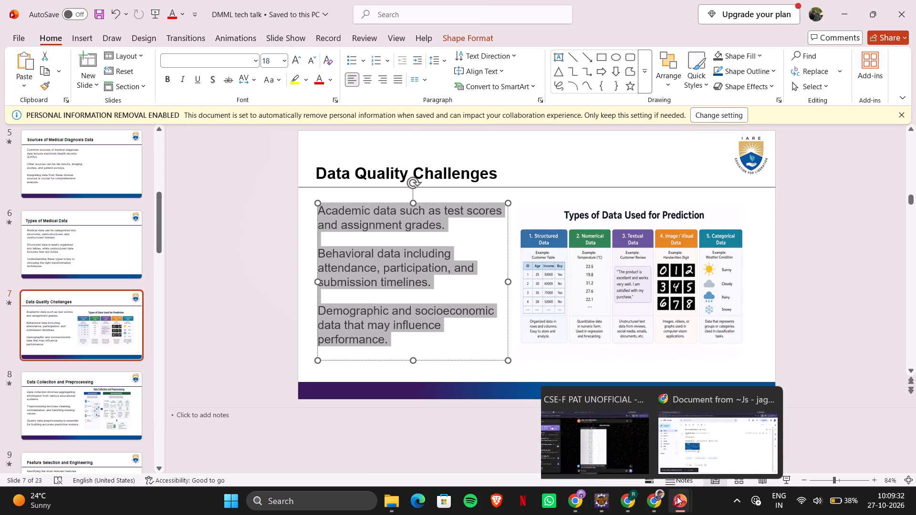
click(721, 435)
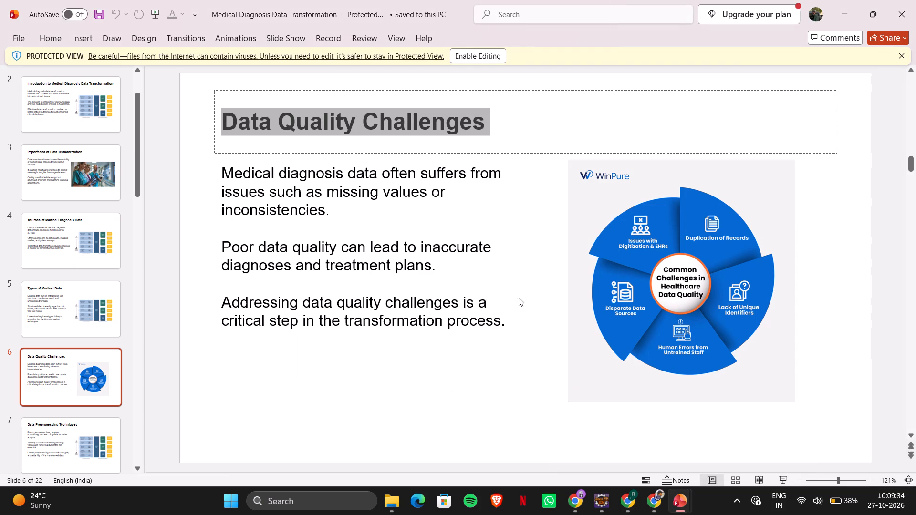
click(518, 303)
click(494, 305)
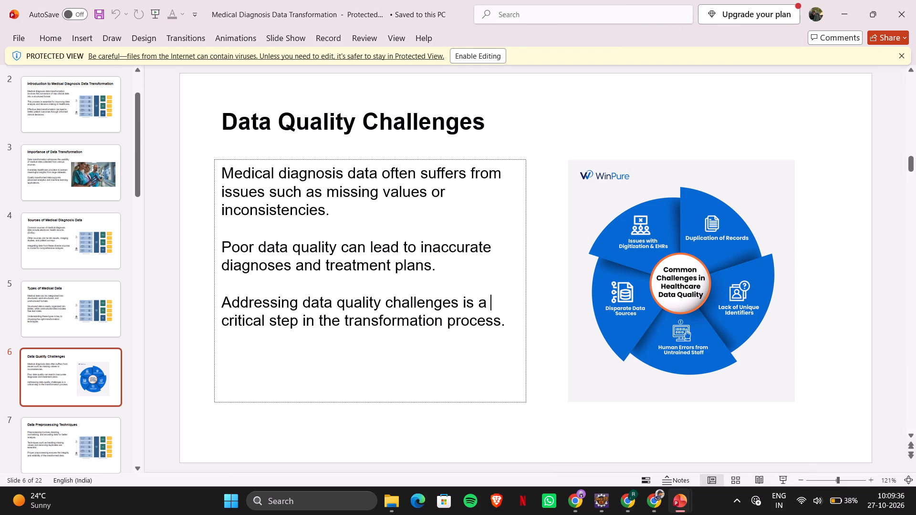
key(ctrl+a)
key(ctrl+c)
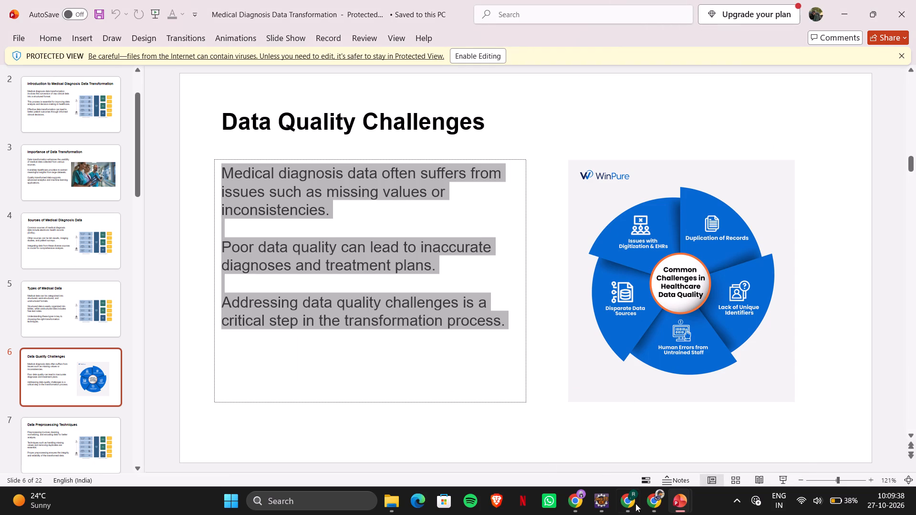
Switch to Telegram in Chrome, search the chats for "manu" and open the most recent message found with that contact.
click(595, 500)
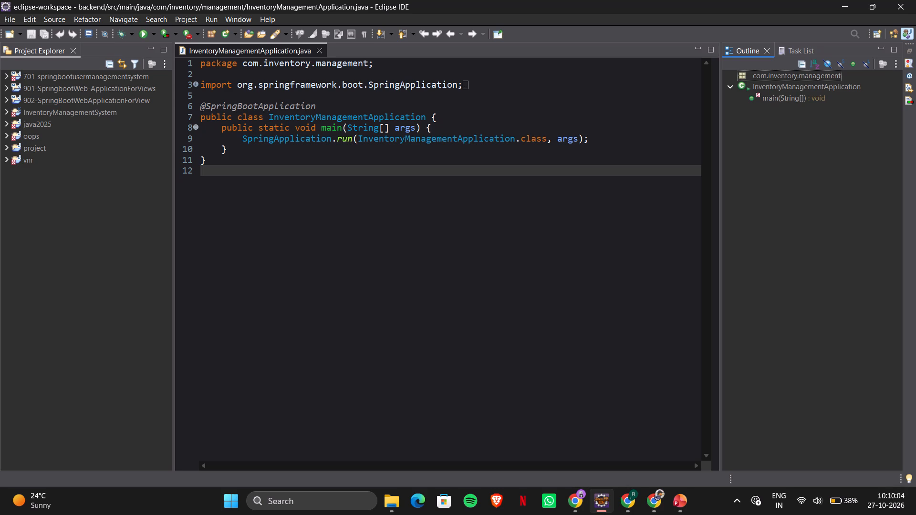
click(652, 504)
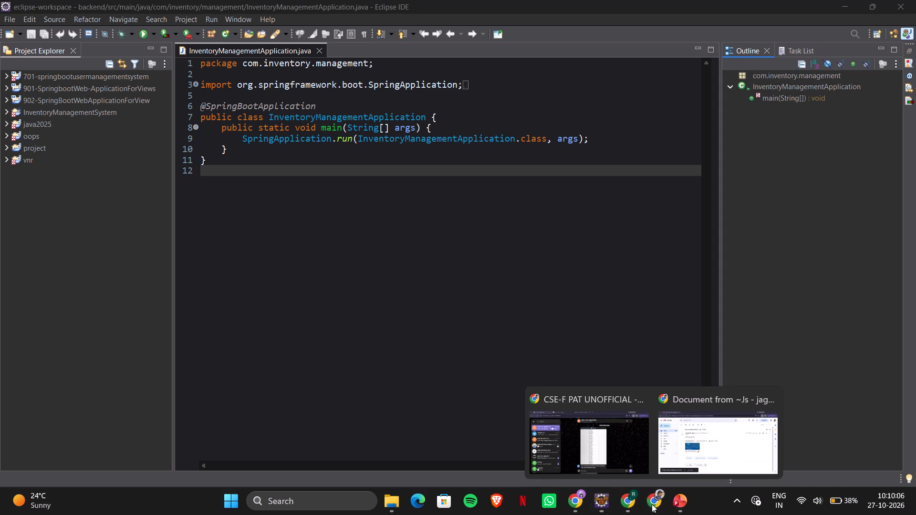
click(588, 456)
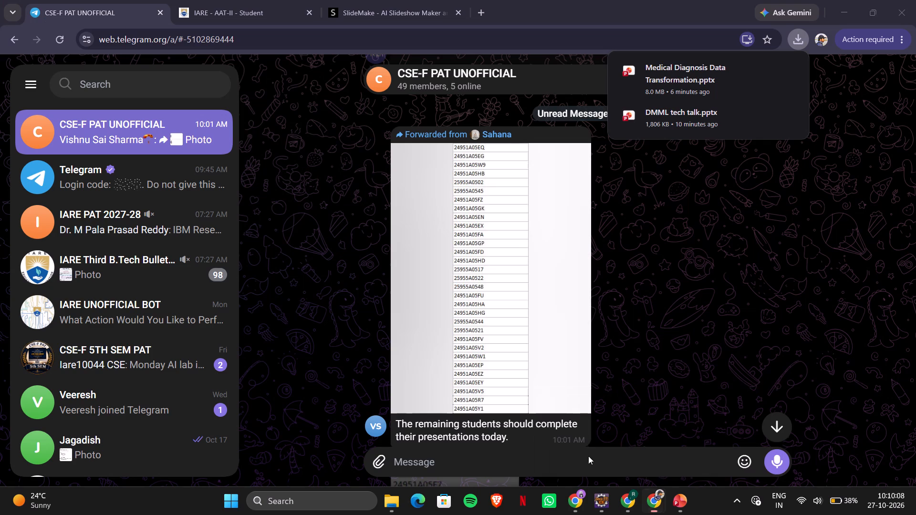
scroll(303, 318, down, 1)
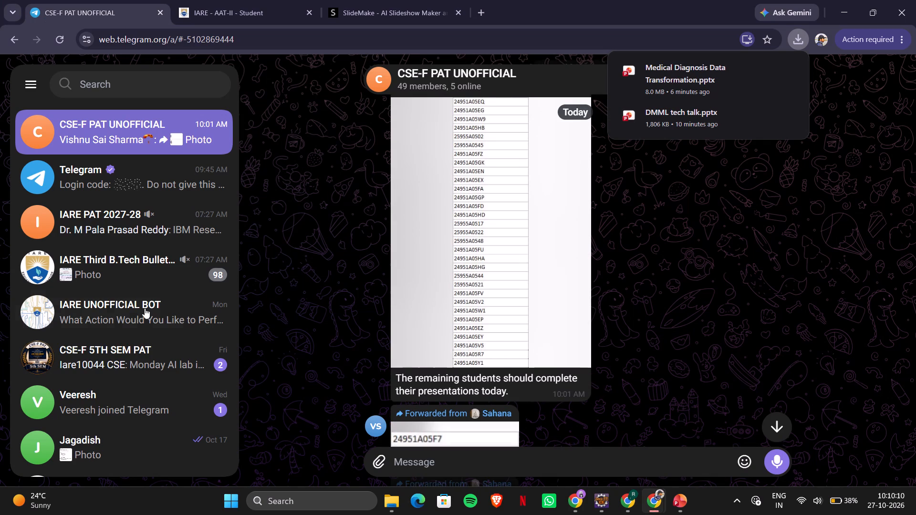
scroll(145, 308, down, 2)
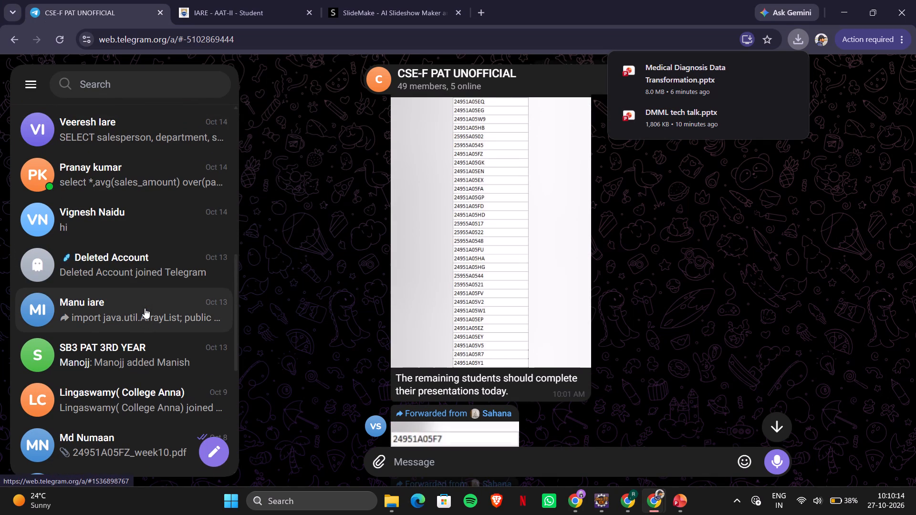
scroll(145, 308, down, 2)
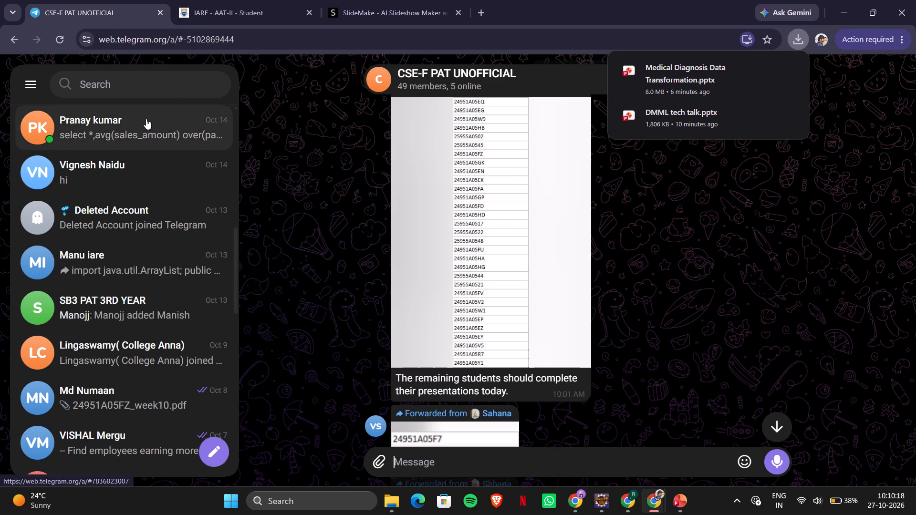
click(146, 91)
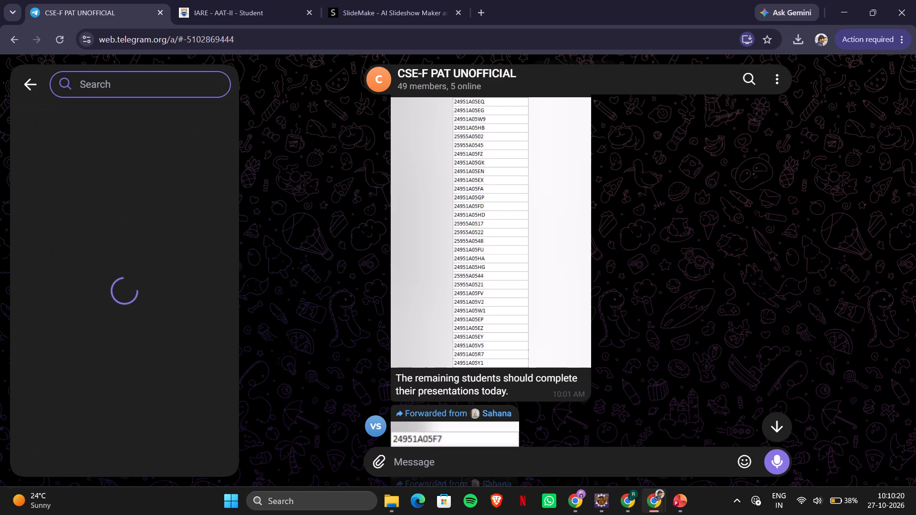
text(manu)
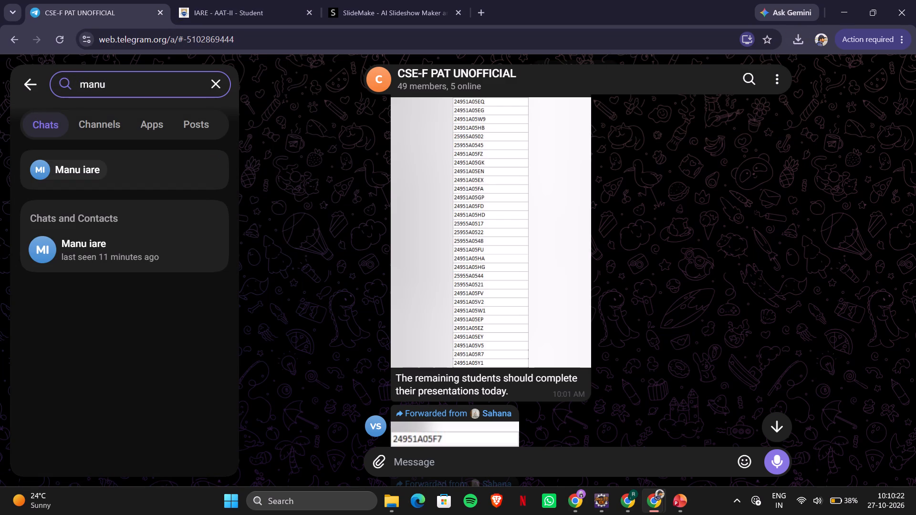
click(62, 170)
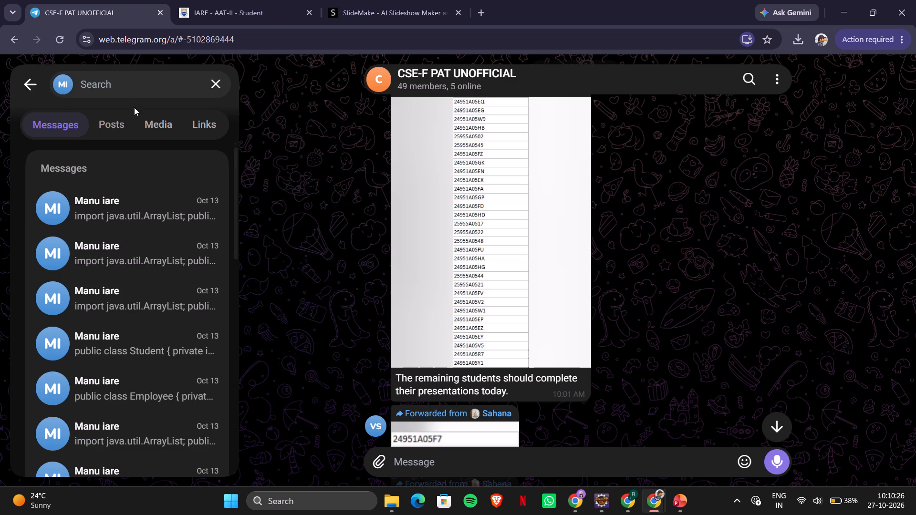
click(92, 201)
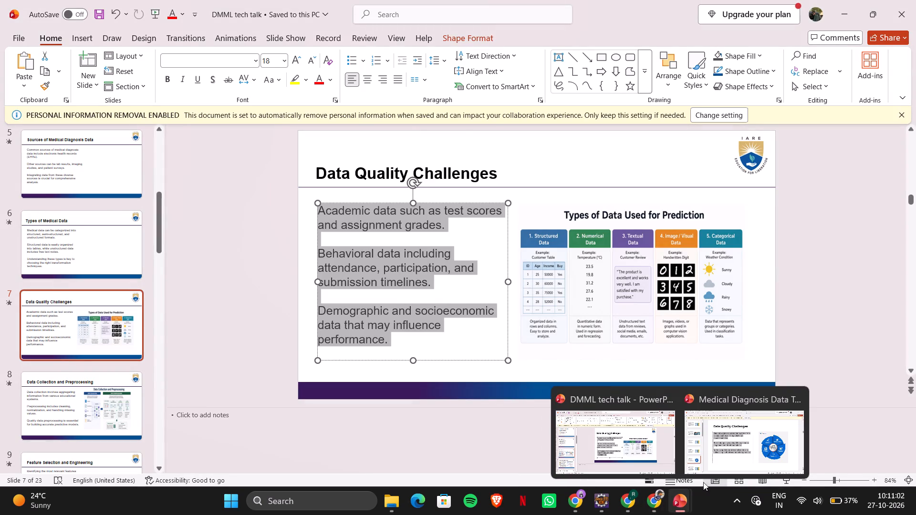
click(721, 456)
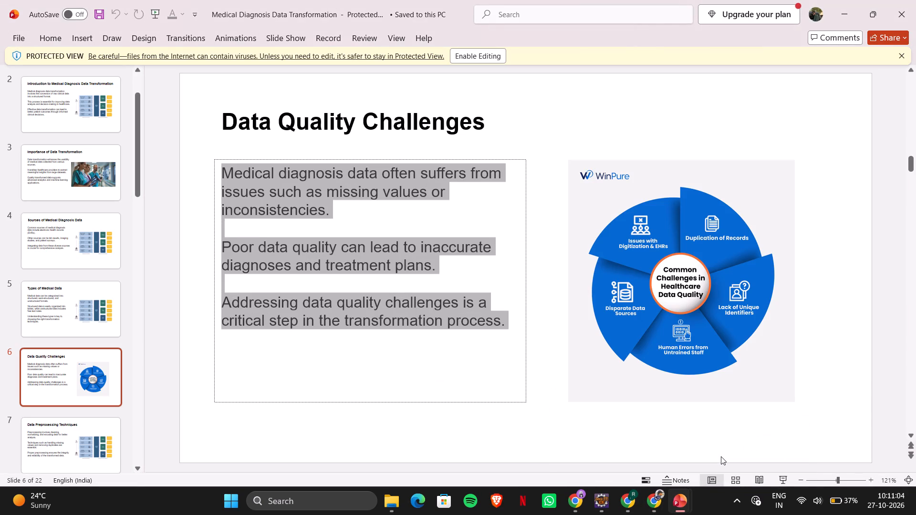
key(ctrl+c)
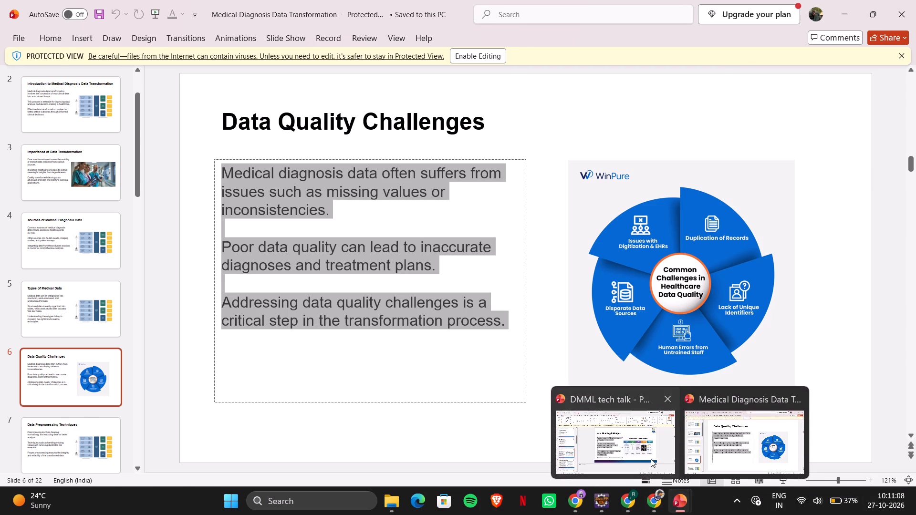
click(637, 443)
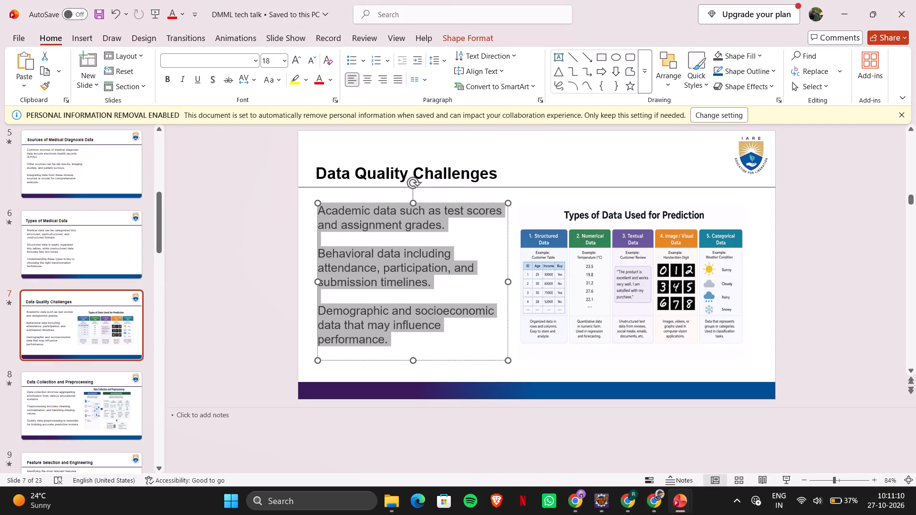
key(ctrl+v)
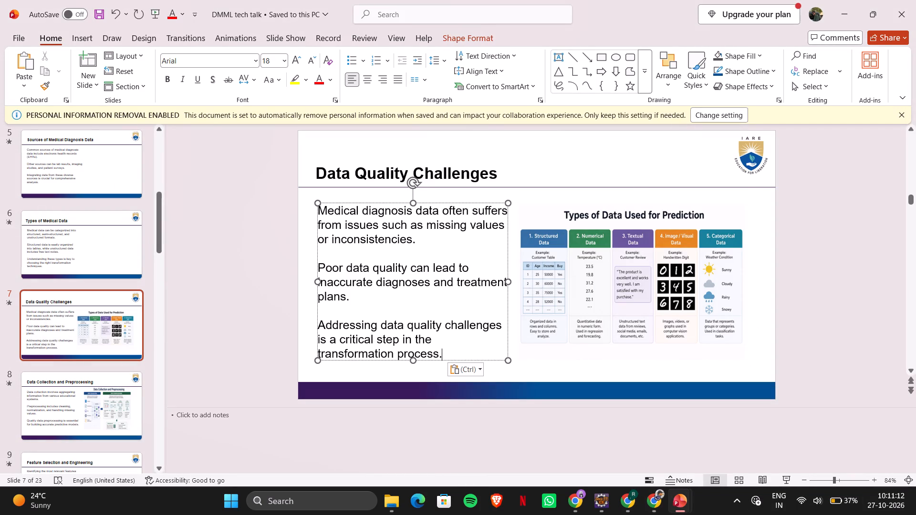
Delete the "Types of Data Used for Prediction" image from slide 7 of DMML tech talk.
click(647, 274)
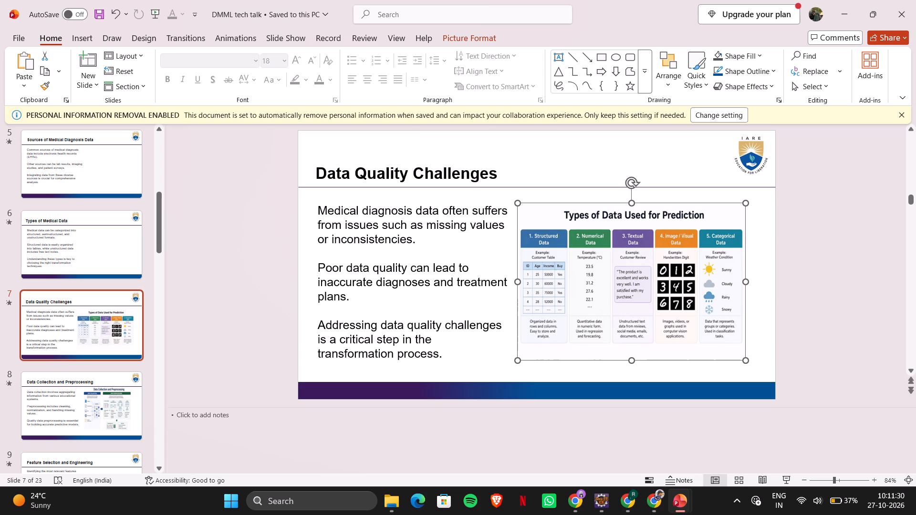
key(Delete)
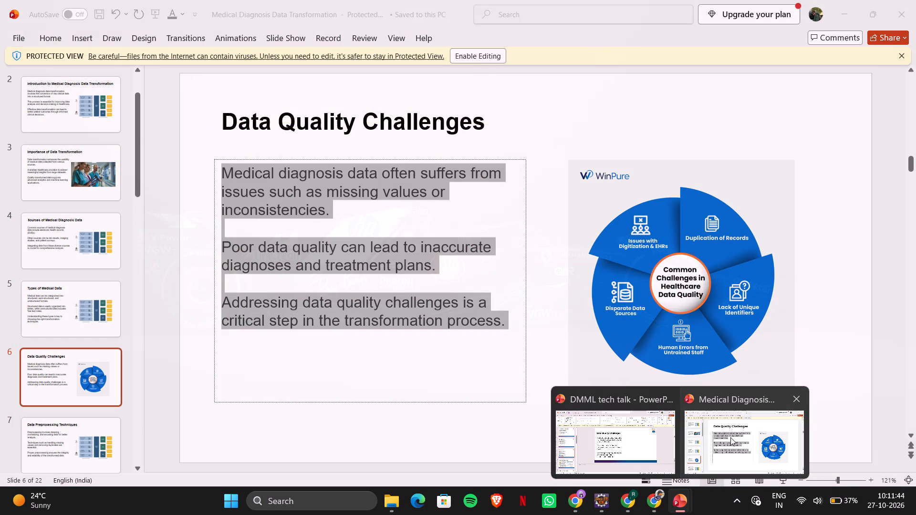
Copy the WinPure healthcare data quality image from slide 6 of the downloaded deck onto slide 7 of DMML tech talk, beside the body text.
click(730, 437)
click(732, 360)
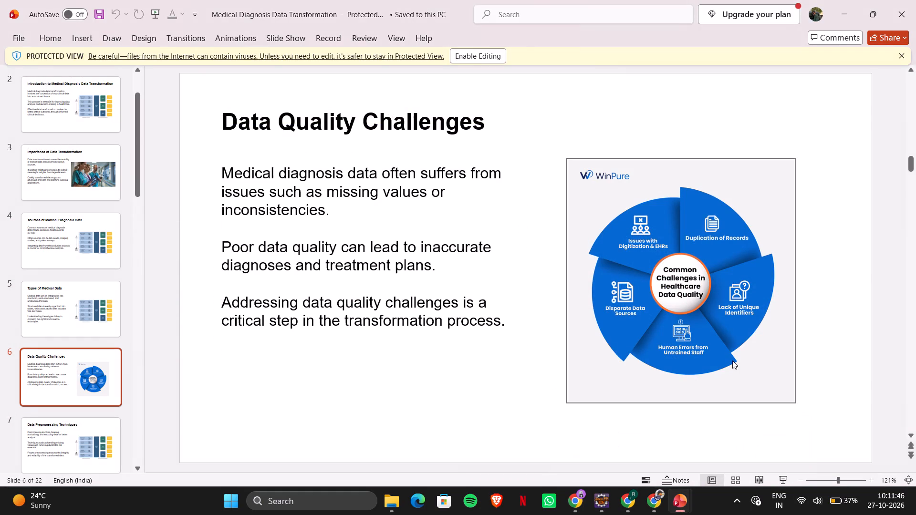
key(ctrl+c)
click(639, 437)
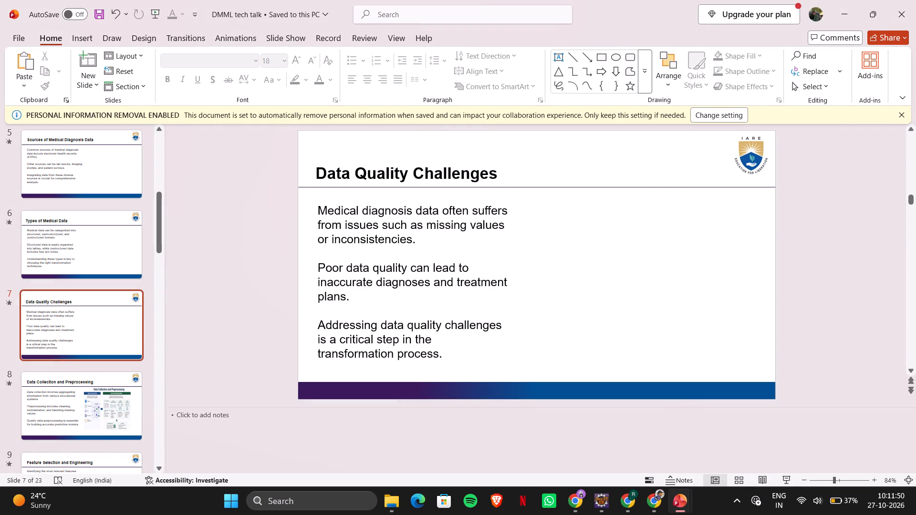
key(ctrl+v)
click(576, 266)
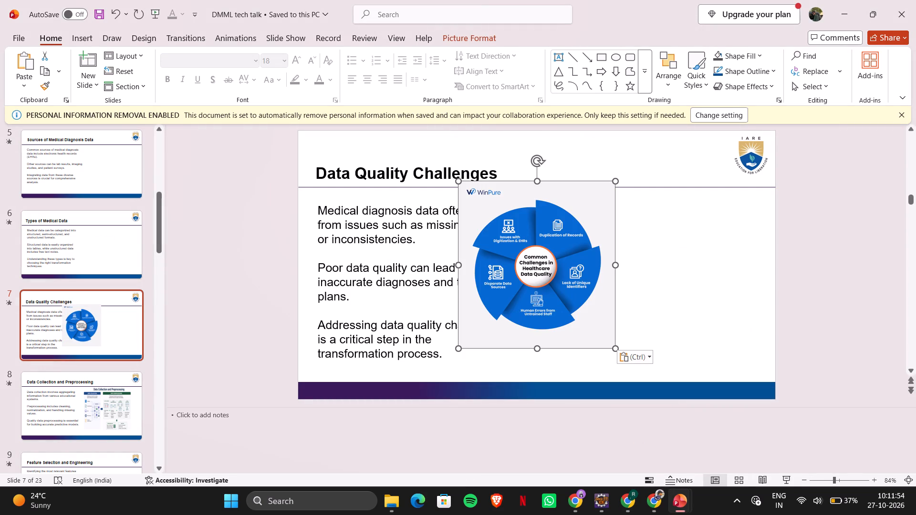
drag(551, 295, 642, 312)
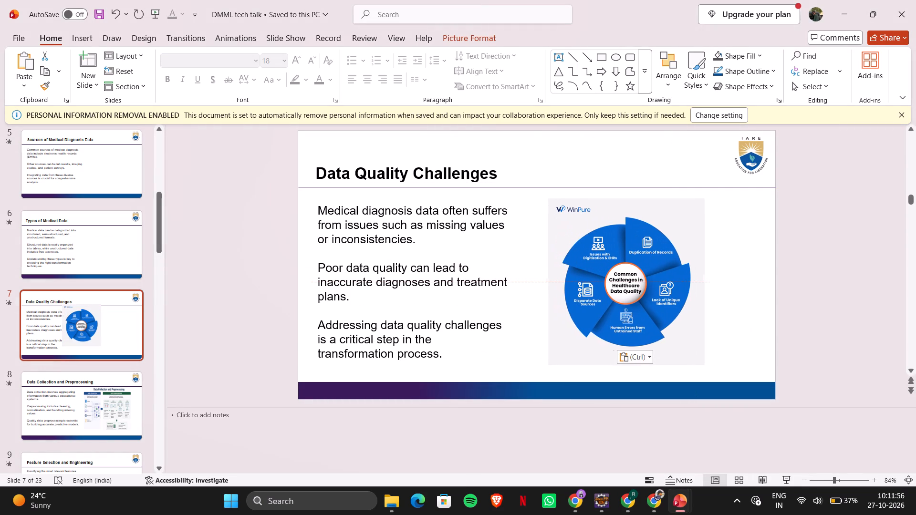
drag(642, 312, 646, 311)
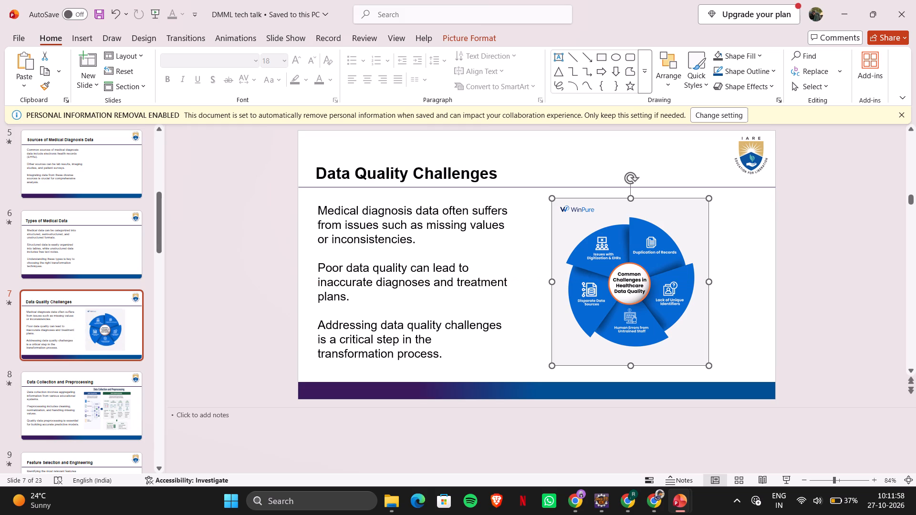
Replace the title of slide 8 in DMML tech talk with "Data Preprocessing Techniques", copied from slide 7 of the downloaded deck.
click(699, 399)
key(Right)
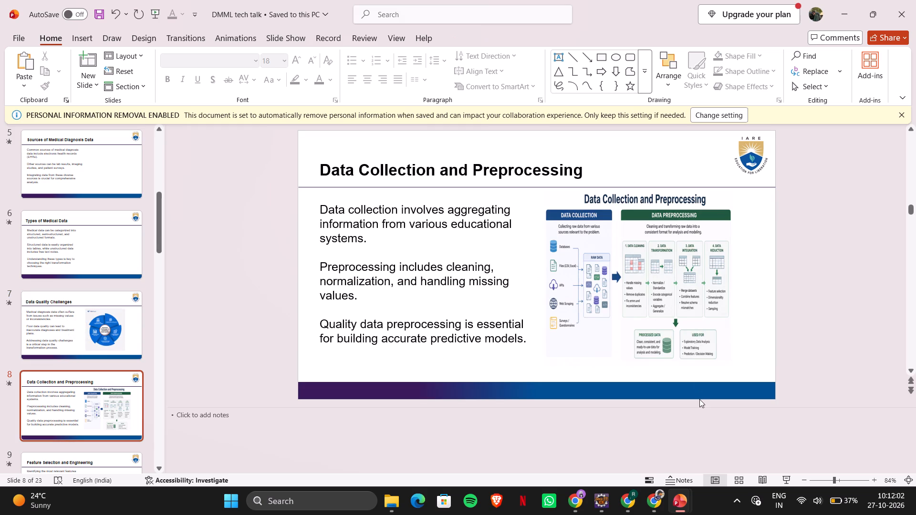
click(554, 175)
key(ctrl+a)
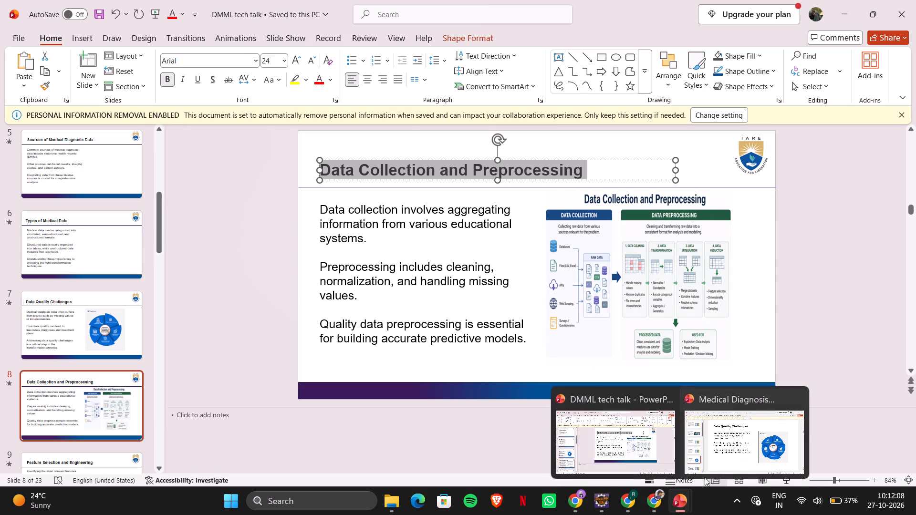
click(728, 439)
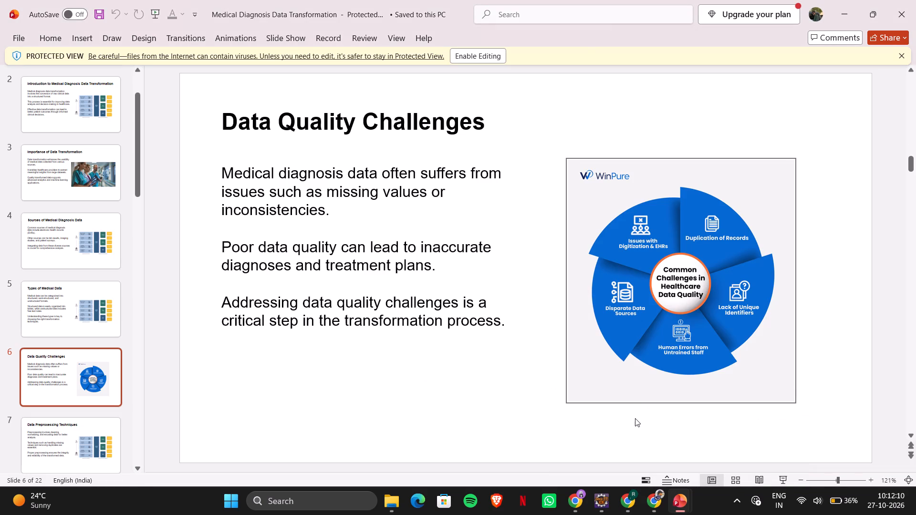
click(635, 418)
key(Right)
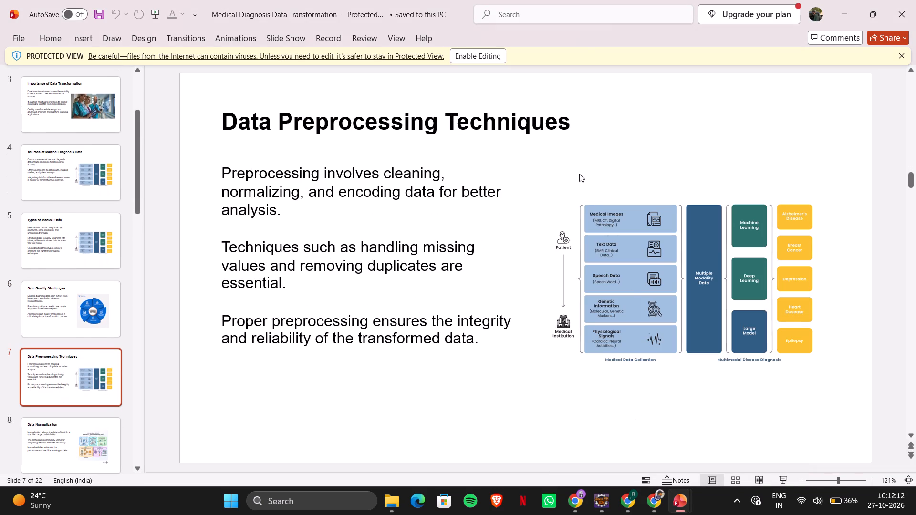
click(552, 125)
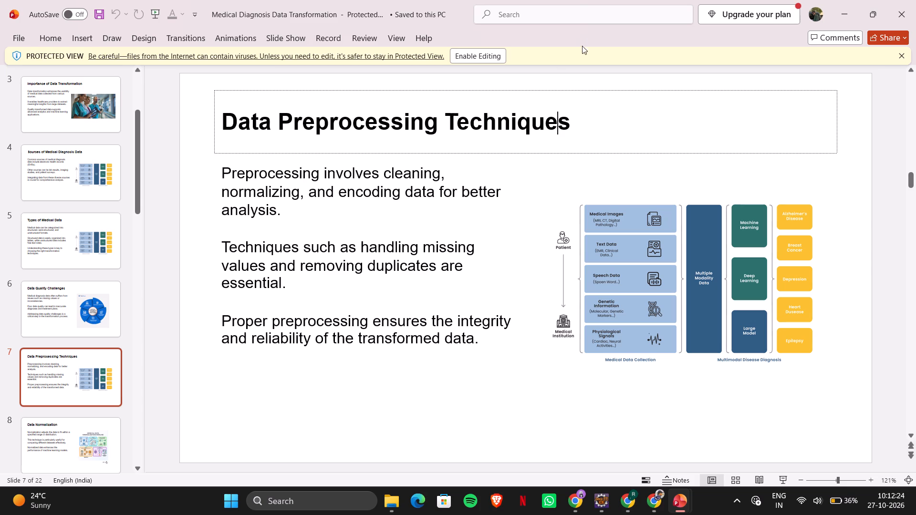
key(ctrl+a)
key(ctrl+c)
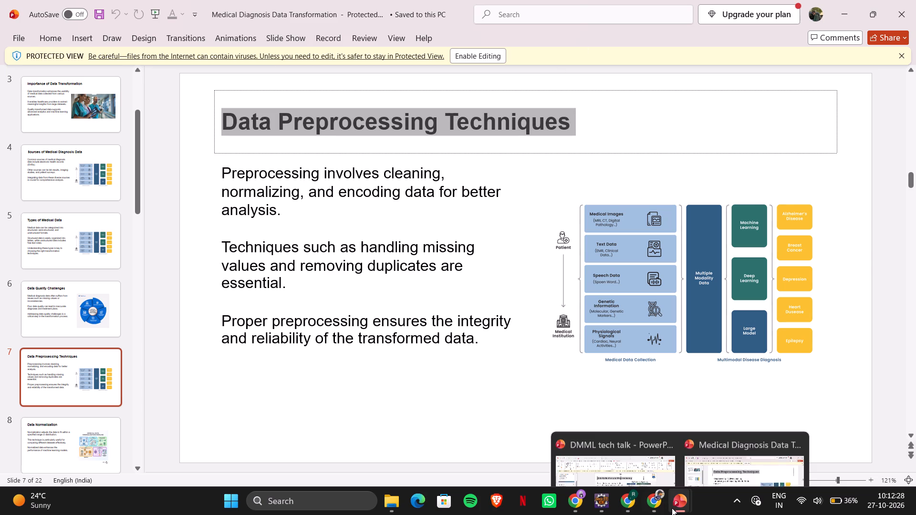
click(633, 435)
key(ctrl+v)
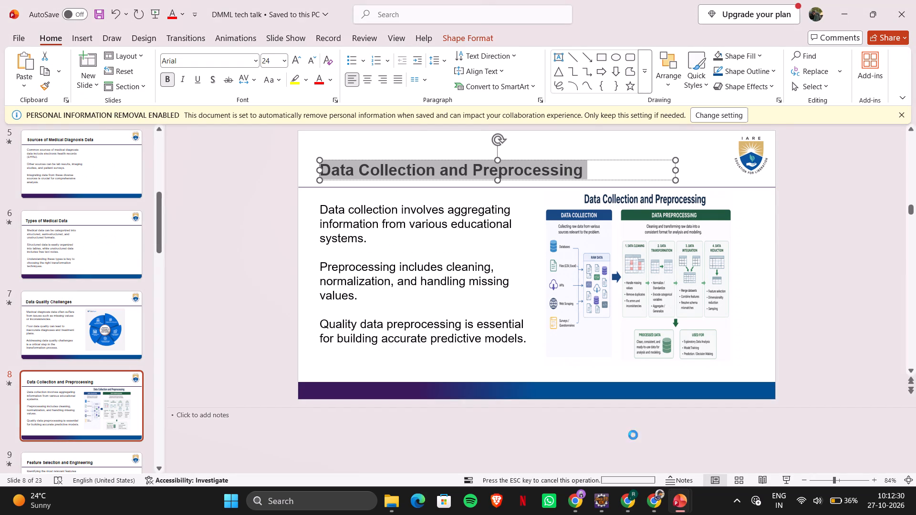
Replace the body text on slide 8 of DMML tech talk with the three paragraphs copied from slide 7 of the downloaded deck.
click(507, 282)
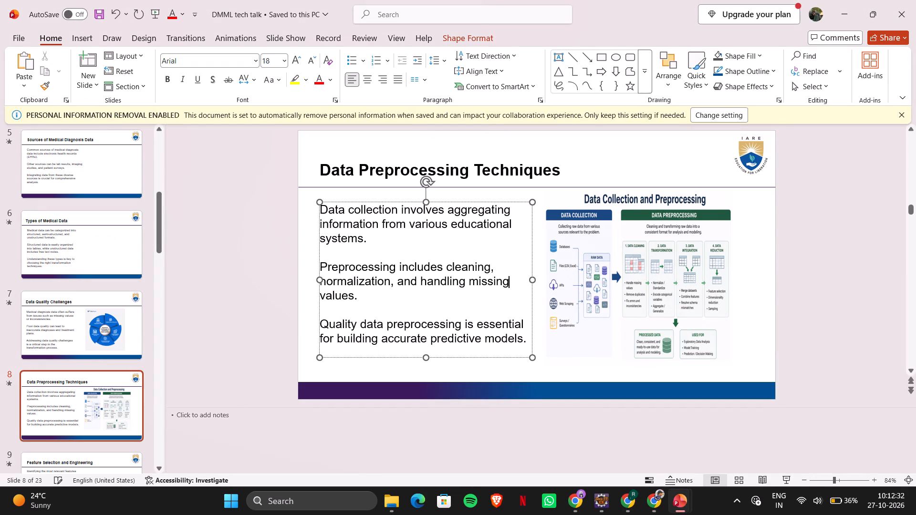
key(ctrl+a)
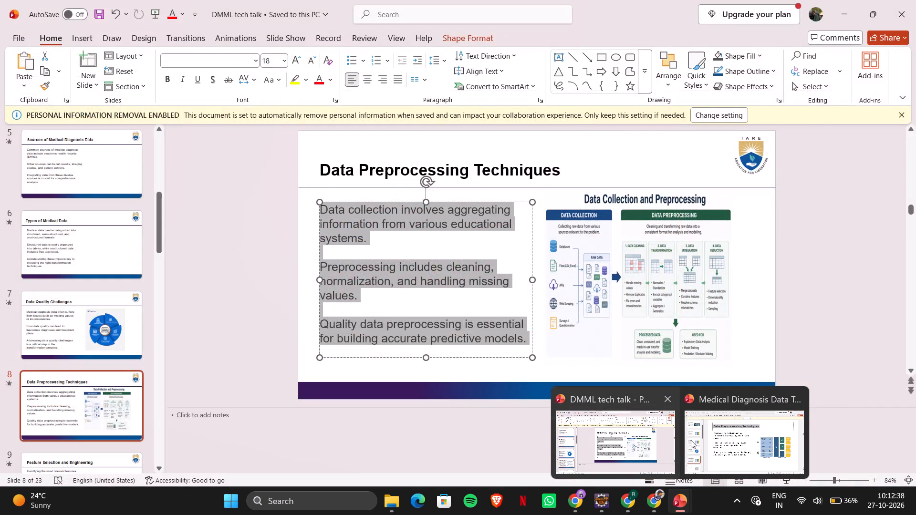
click(706, 438)
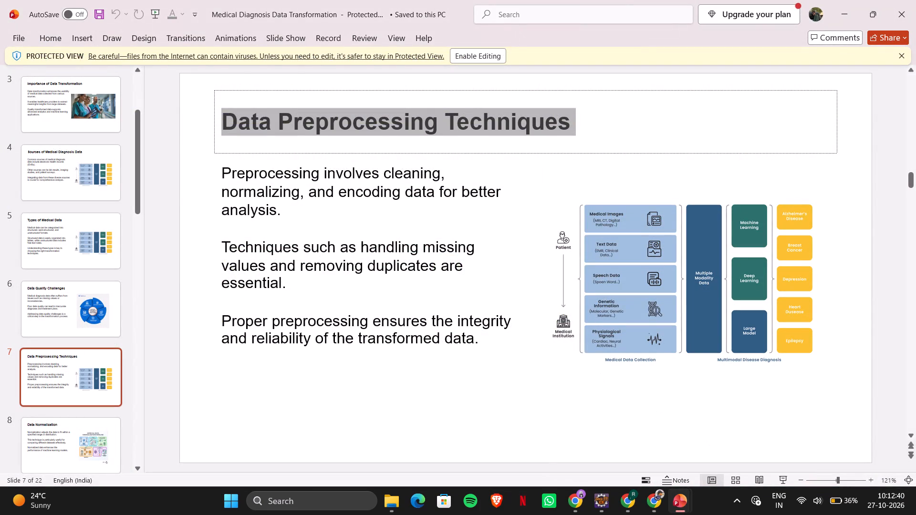
click(485, 307)
key(ctrl+a)
key(ctrl+c)
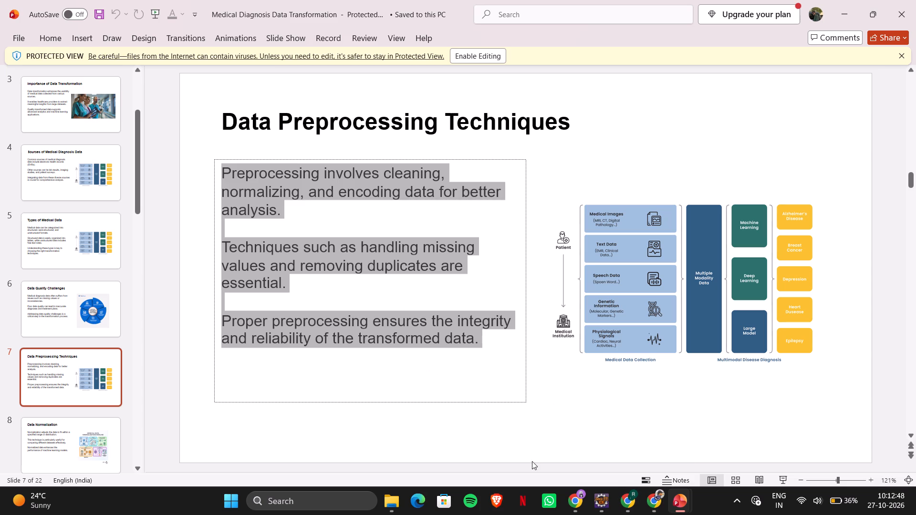
click(647, 453)
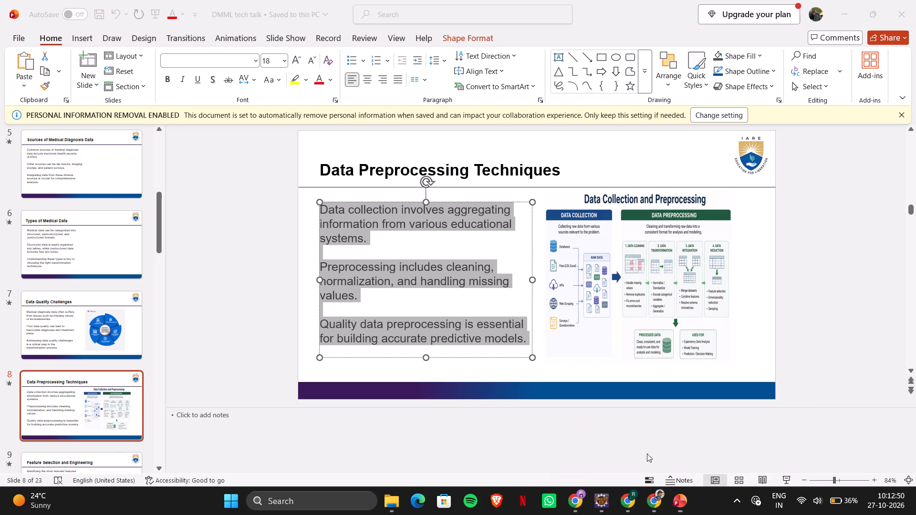
click(617, 351)
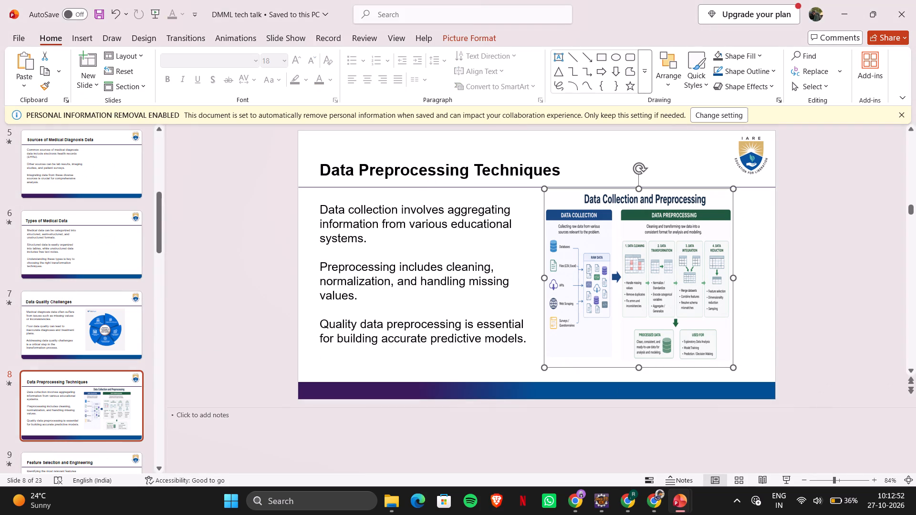
click(488, 330)
key(ctrl+a)
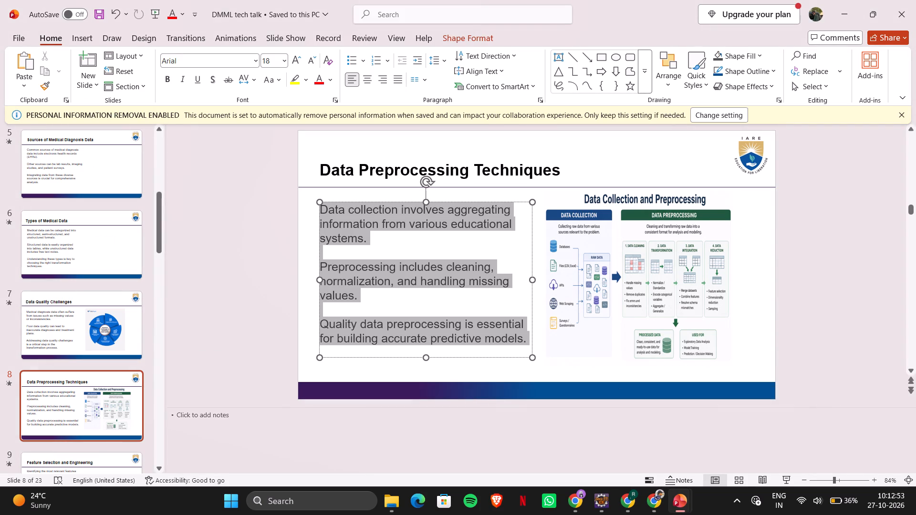
key(ctrl+v)
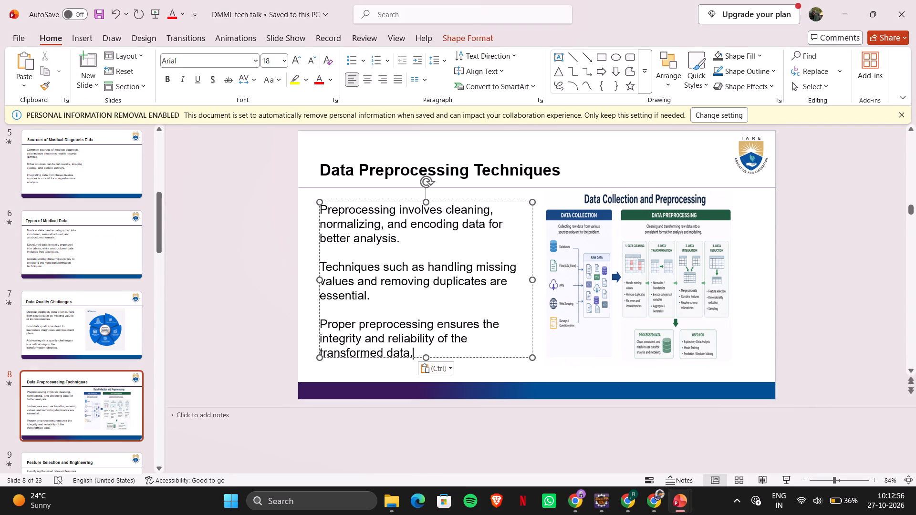
Delete the "Data Collection and Preprocessing" image from slide 8 of DMML tech talk.
click(700, 297)
key(BackSpace)
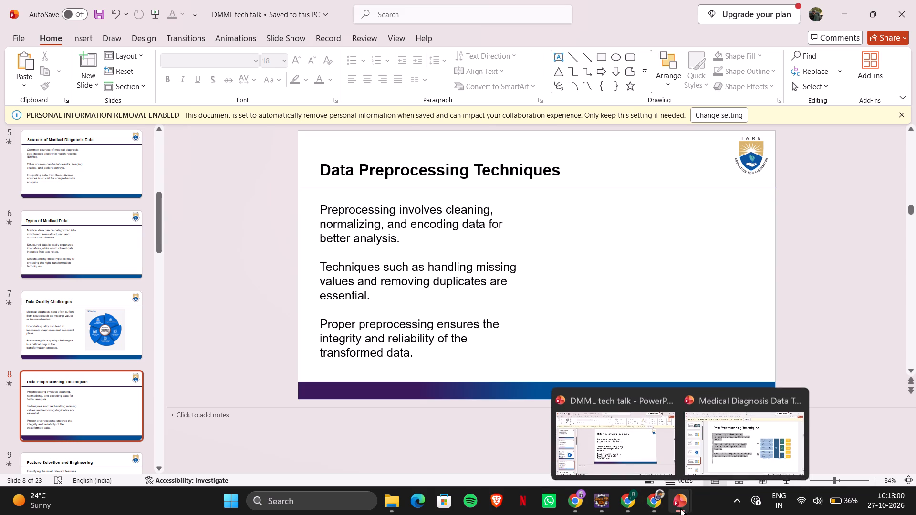
Copy the multimodal disease diagnosis diagram from slide 7 of the downloaded deck onto slide 8 of DMML tech talk, beside the body text.
click(724, 445)
click(724, 332)
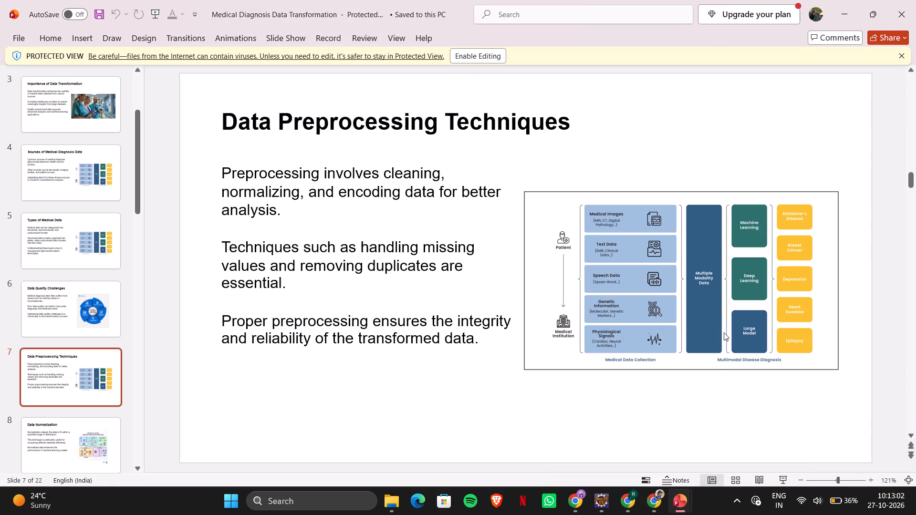
key(ctrl+c)
click(656, 460)
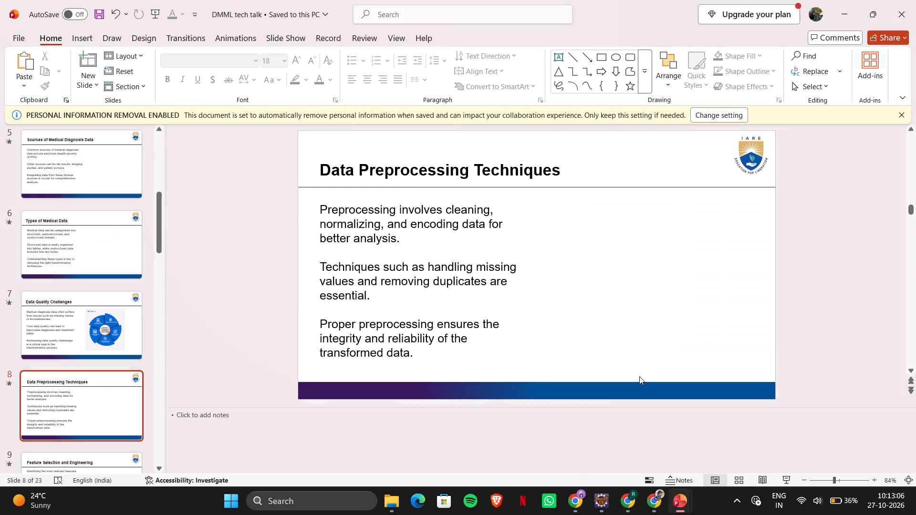
key(ctrl+v)
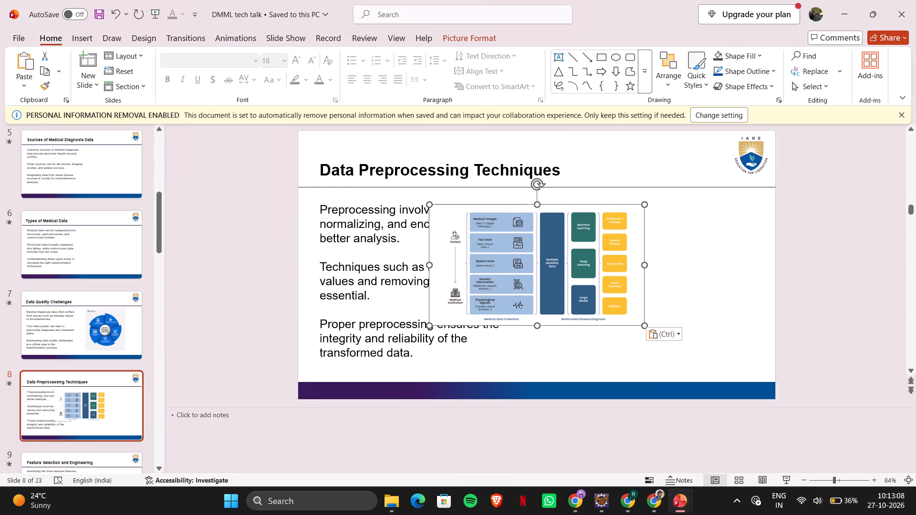
drag(617, 291, 645, 299)
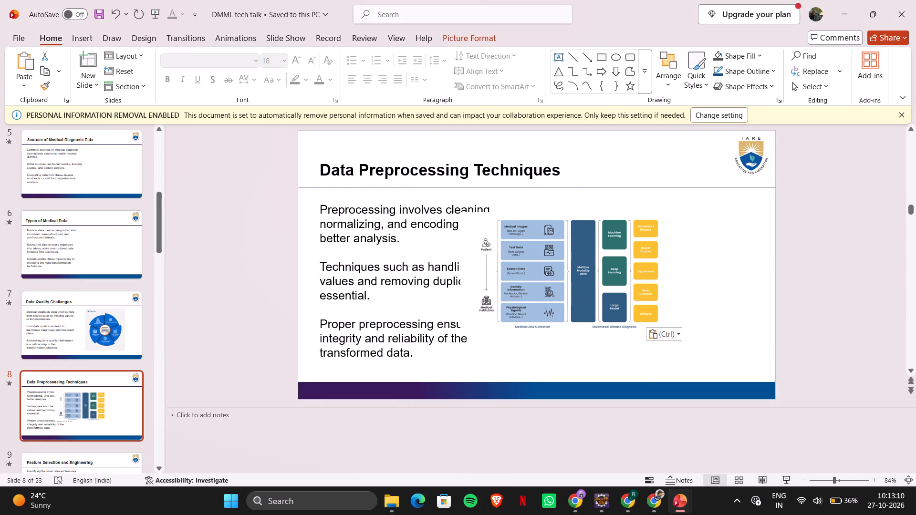
drag(645, 299, 650, 300)
drag(607, 294, 666, 295)
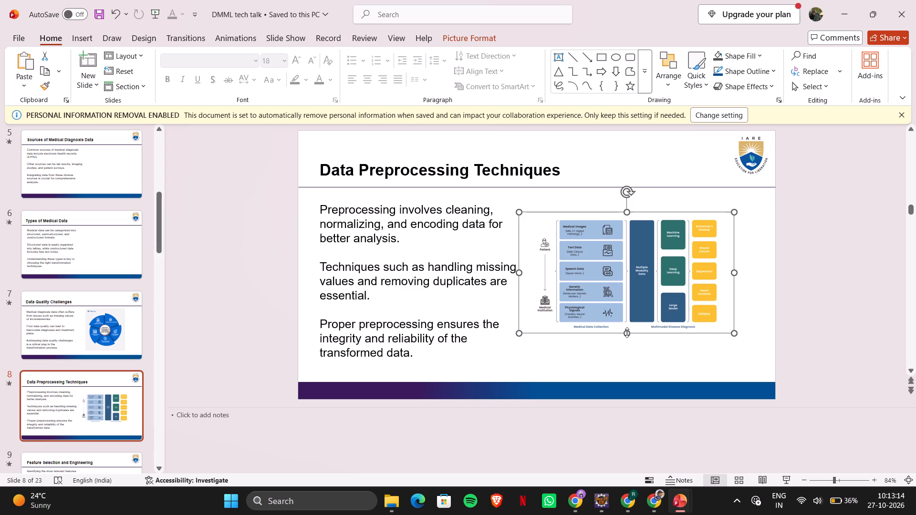
Stretch the diagram on slide 8 vertically at both its lower and upper edges to span the height of the body text.
drag(627, 333, 627, 342)
drag(627, 342, 630, 368)
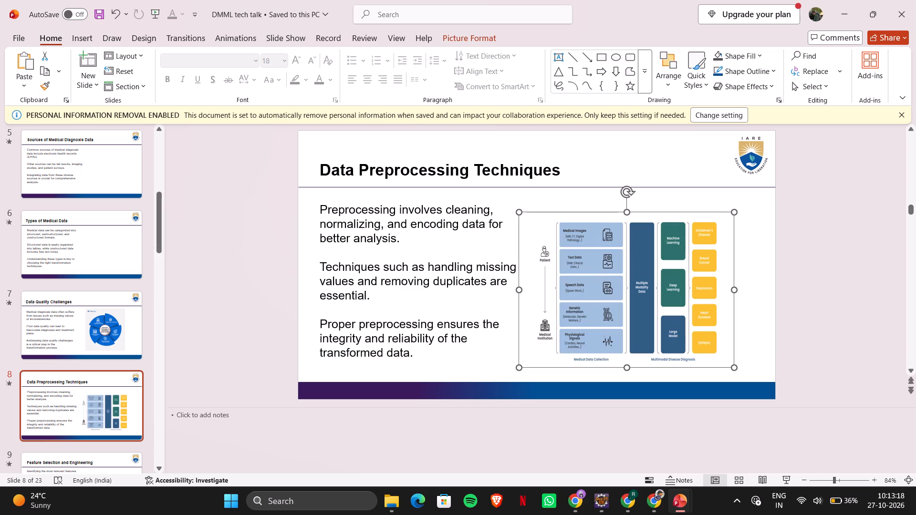
drag(628, 211, 628, 203)
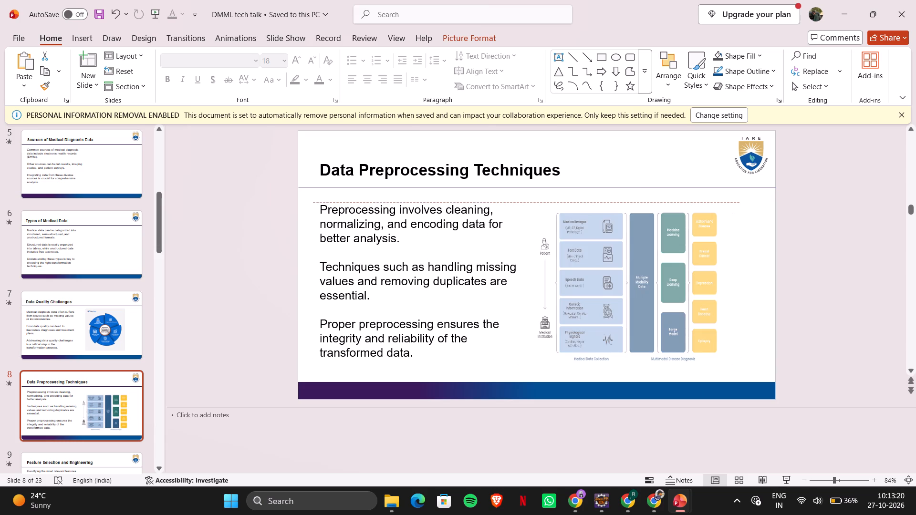
drag(628, 203, 628, 202)
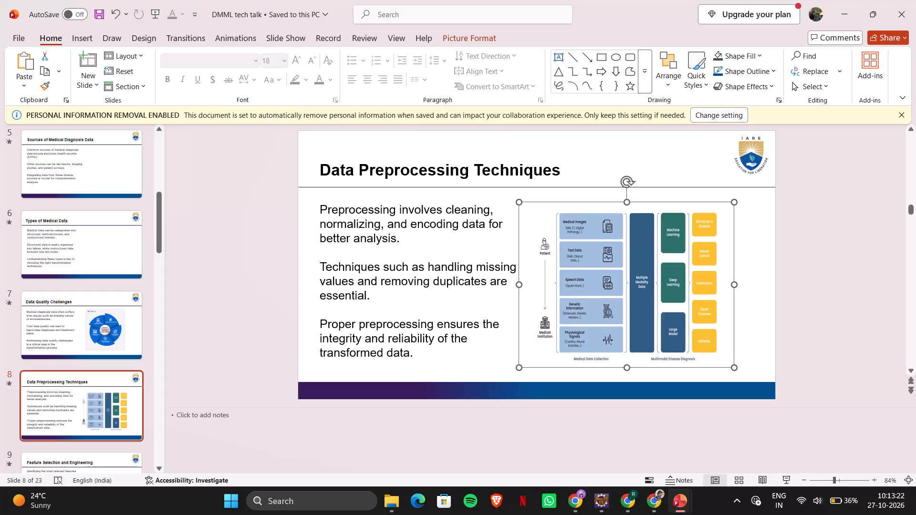
click(581, 373)
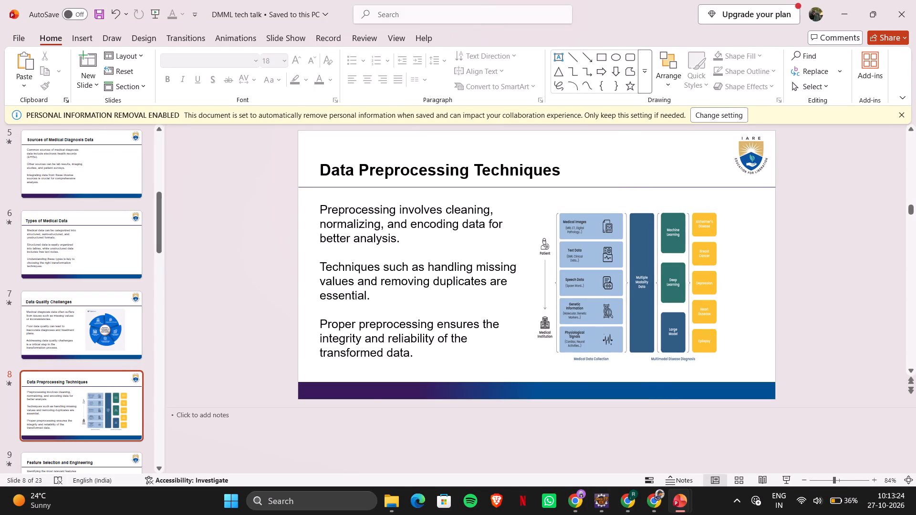
Replace the title of slide 9 in DMML tech talk with "Data Normalization", copied from slide 8 of the downloaded deck.
key(Right)
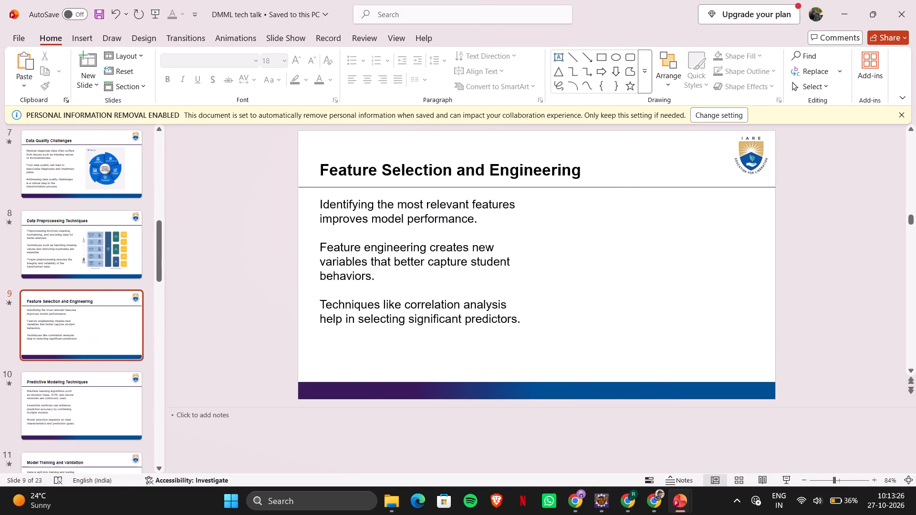
click(393, 173)
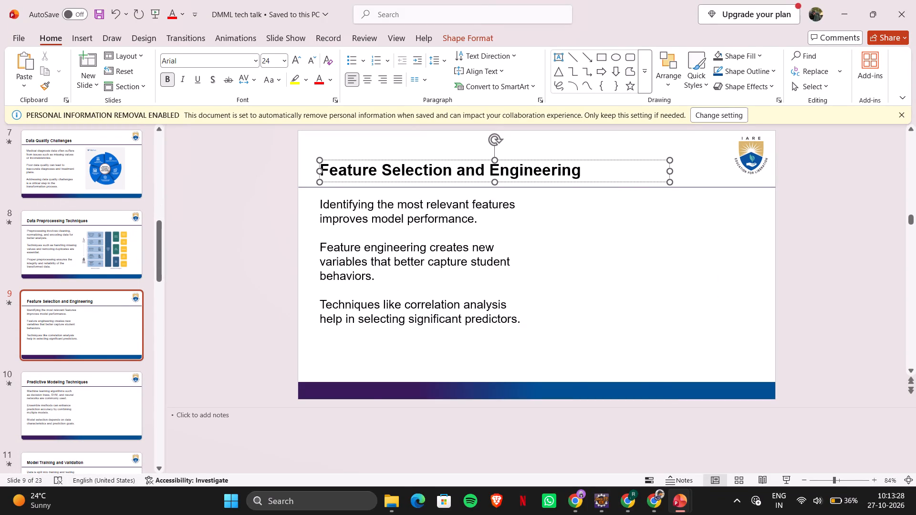
key(ctrl+a)
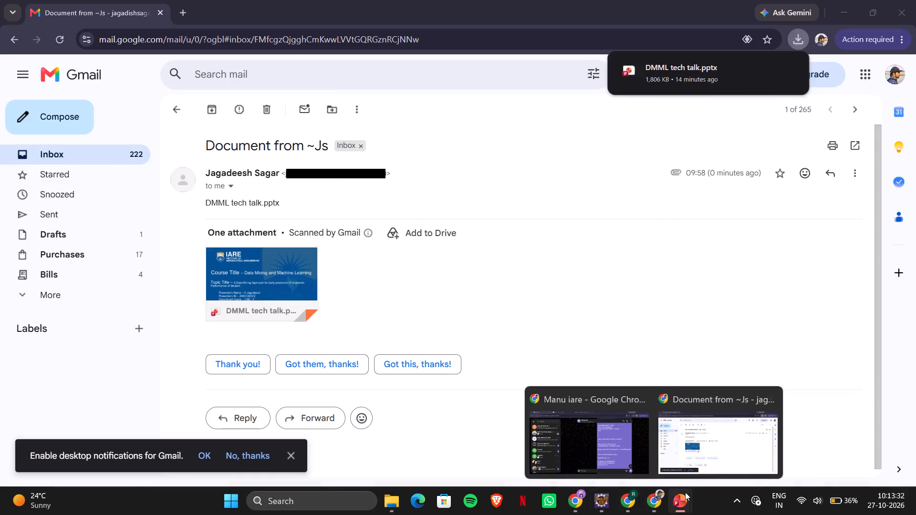
click(713, 439)
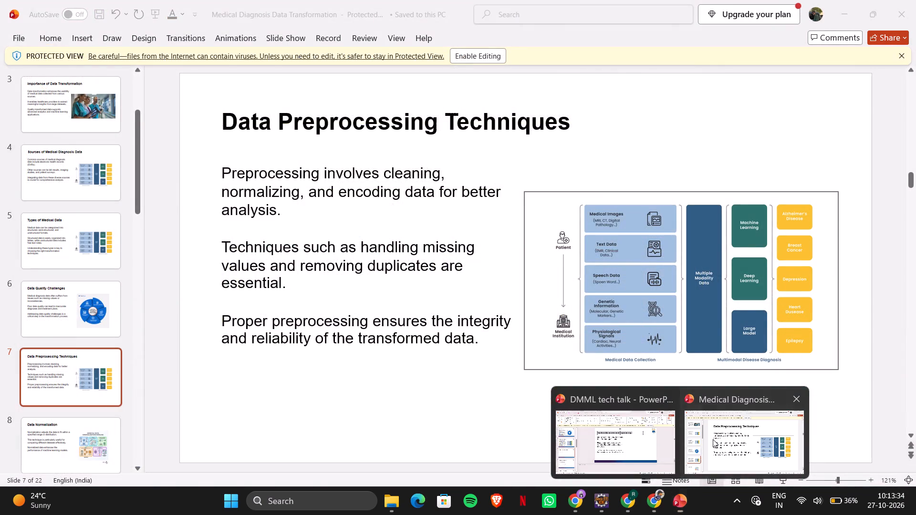
click(688, 426)
key(Right)
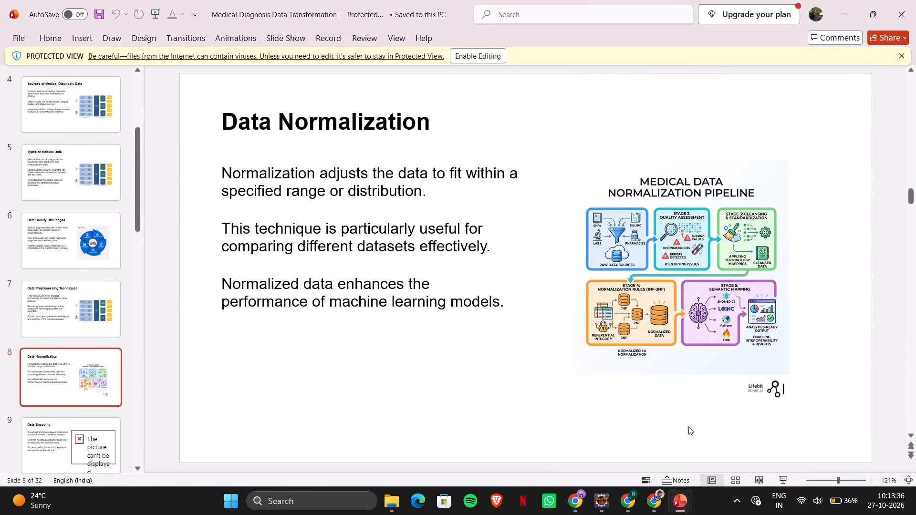
click(420, 113)
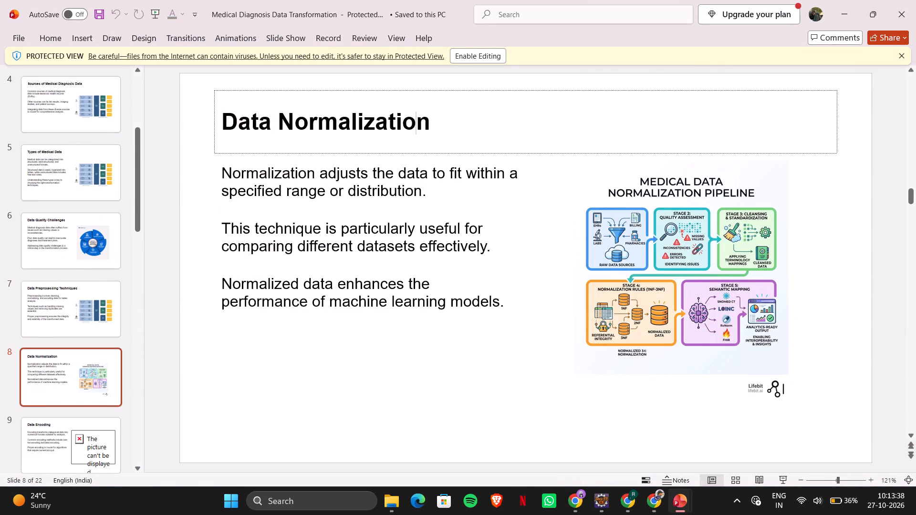
key(ctrl+a)
key(ctrl+c)
click(404, 194)
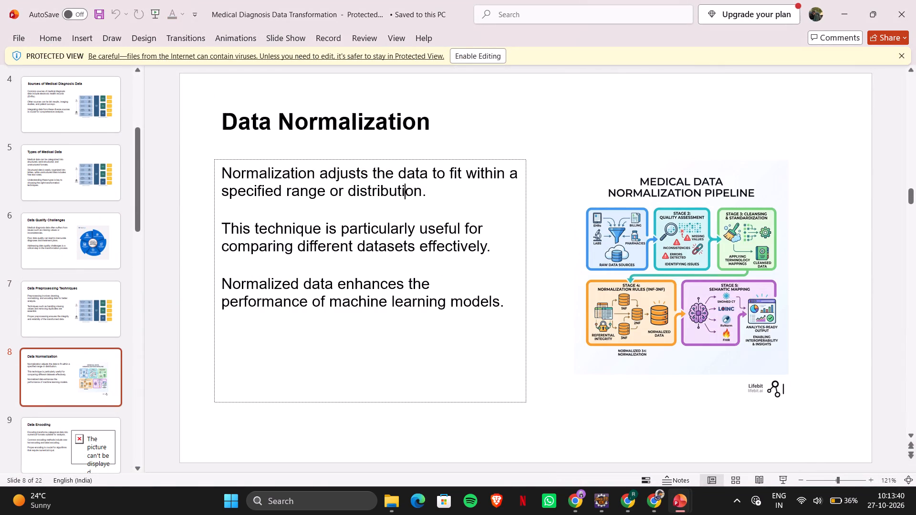
key(ctrl+a)
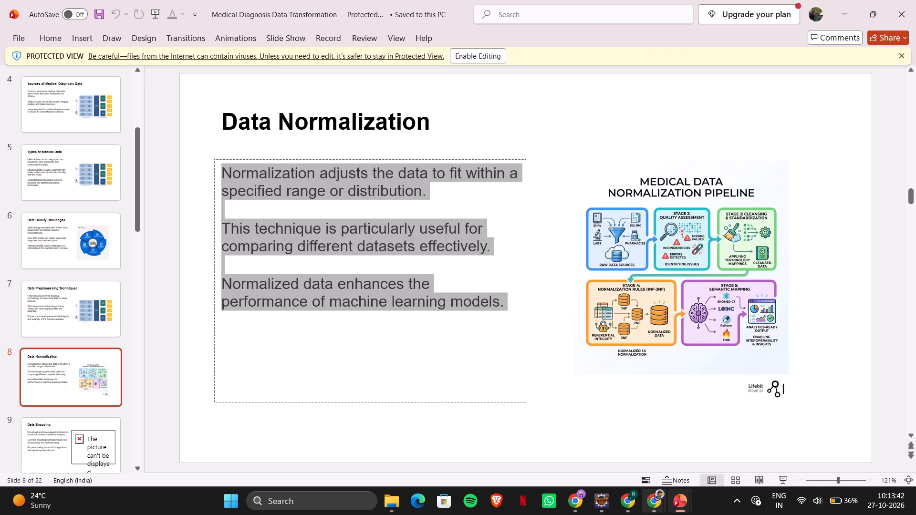
click(655, 467)
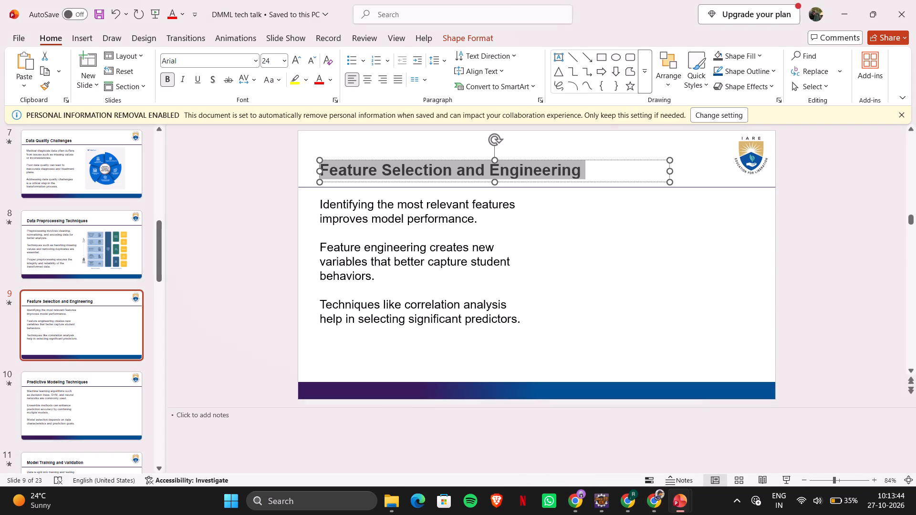
key(ctrl+v)
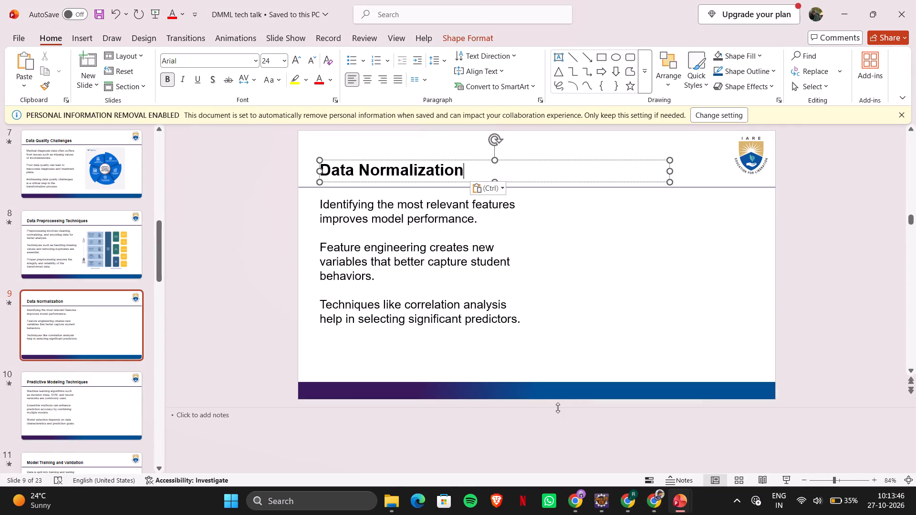
Replace the body text on slide 9 of DMML tech talk with the three normalization paragraphs copied from slide 8 of the downloaded deck.
click(522, 309)
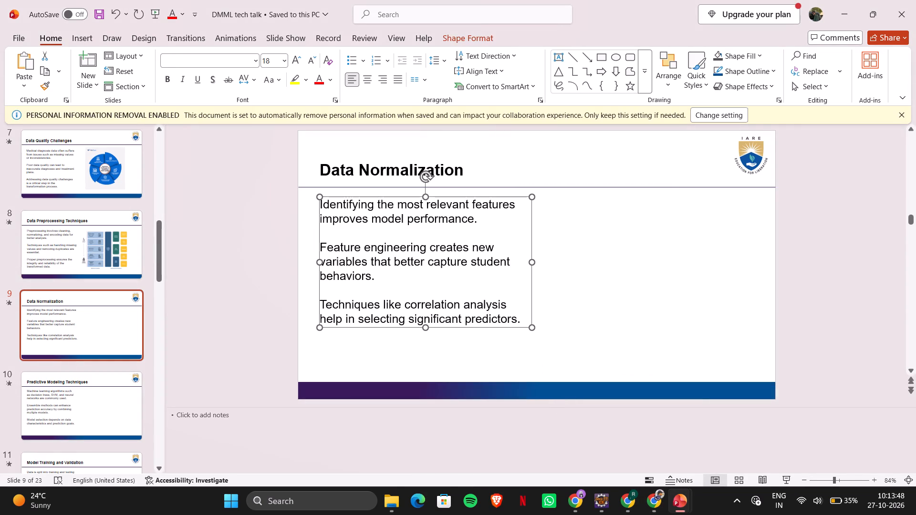
click(504, 310)
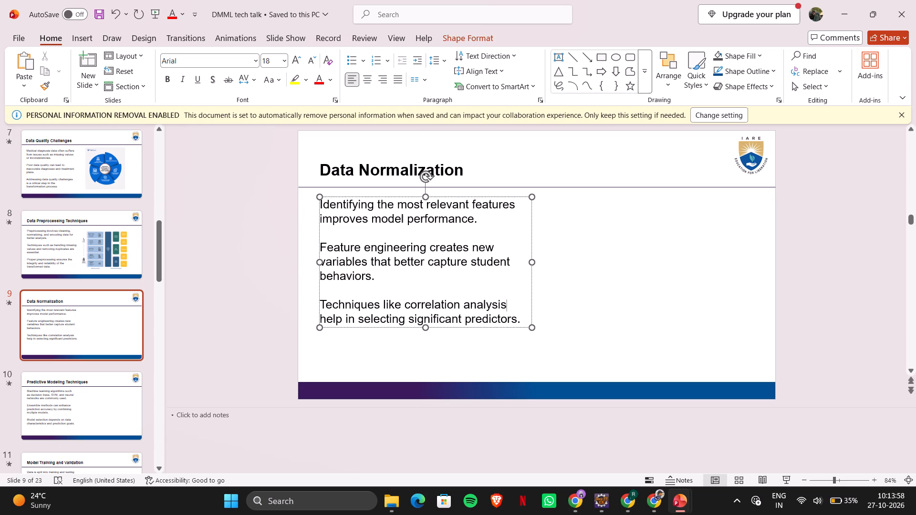
key(ctrl+a)
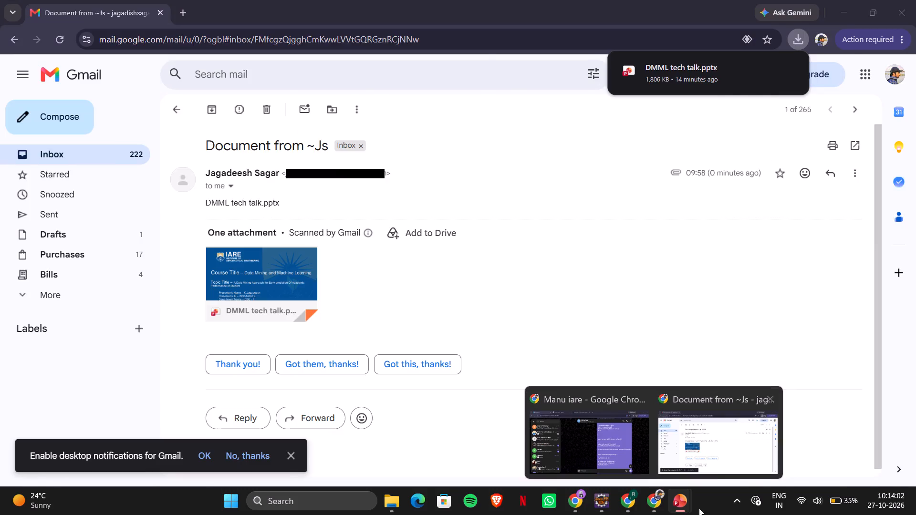
click(711, 448)
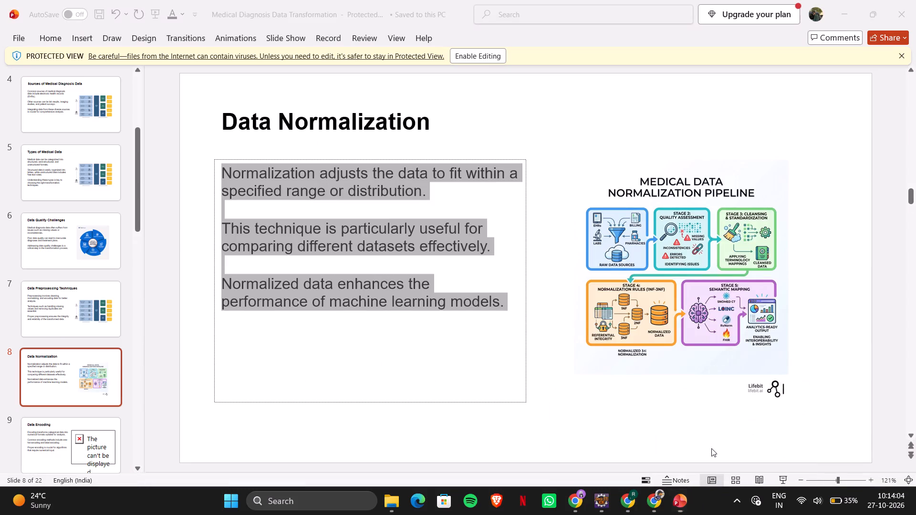
key(ctrl+c)
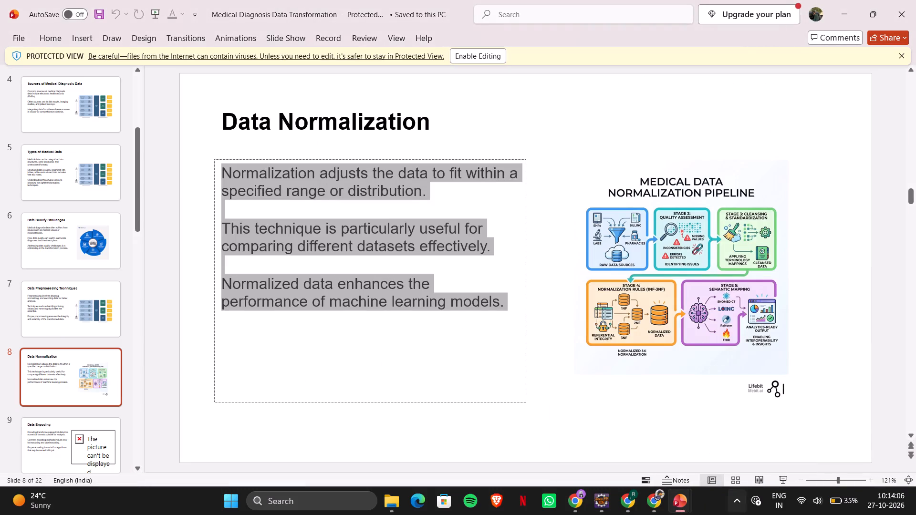
click(632, 464)
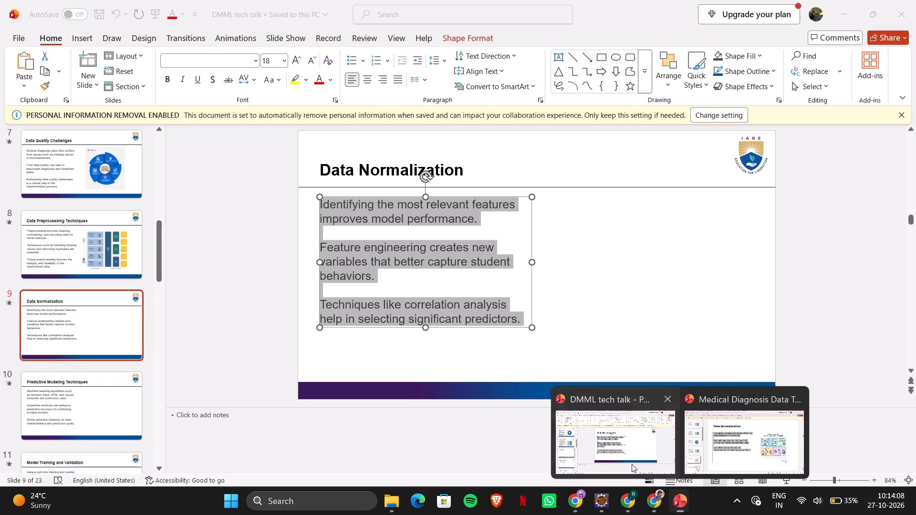
key(ctrl+v)
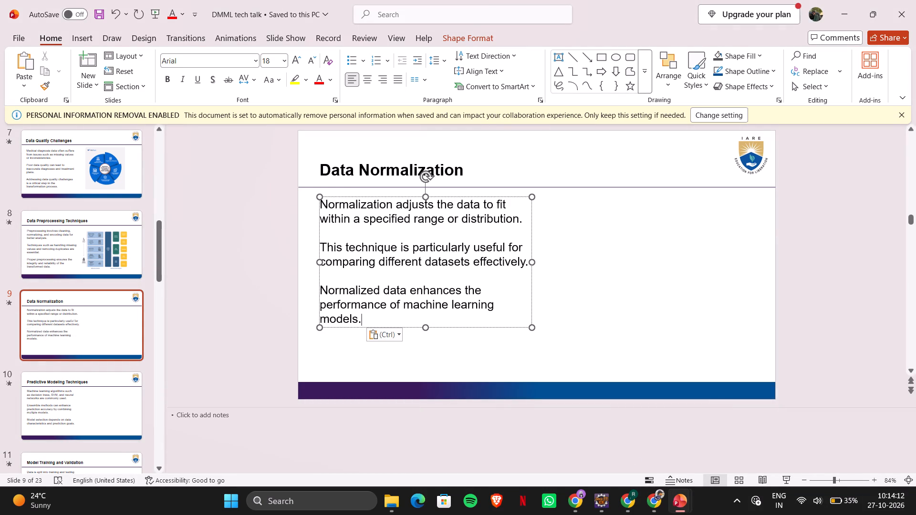
Narrow the body text box on slide 9 slightly to leave more room beside it for an image.
drag(425, 331, 426, 354)
drag(426, 327, 426, 347)
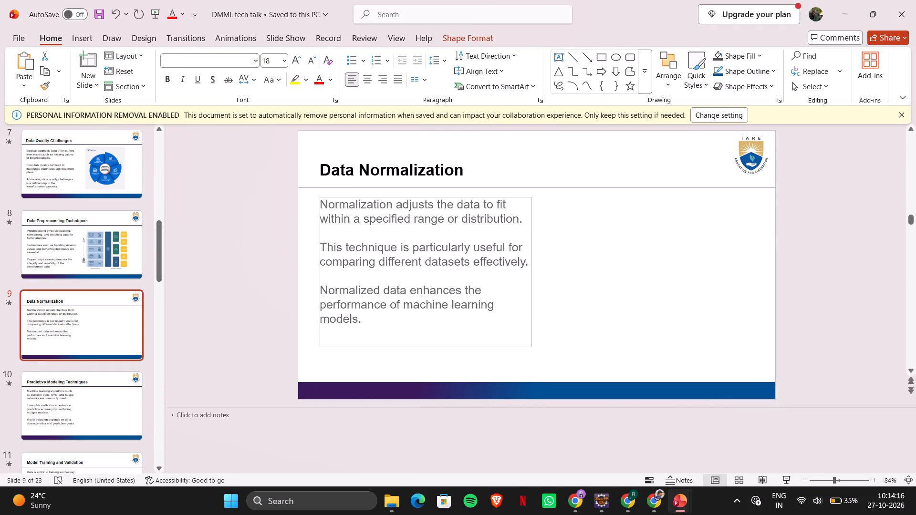
drag(426, 347, 425, 353)
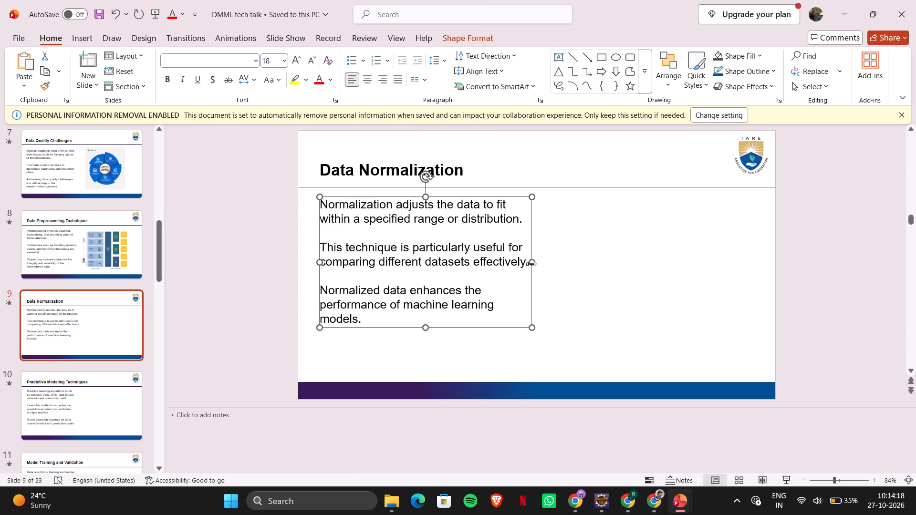
drag(531, 264, 513, 274)
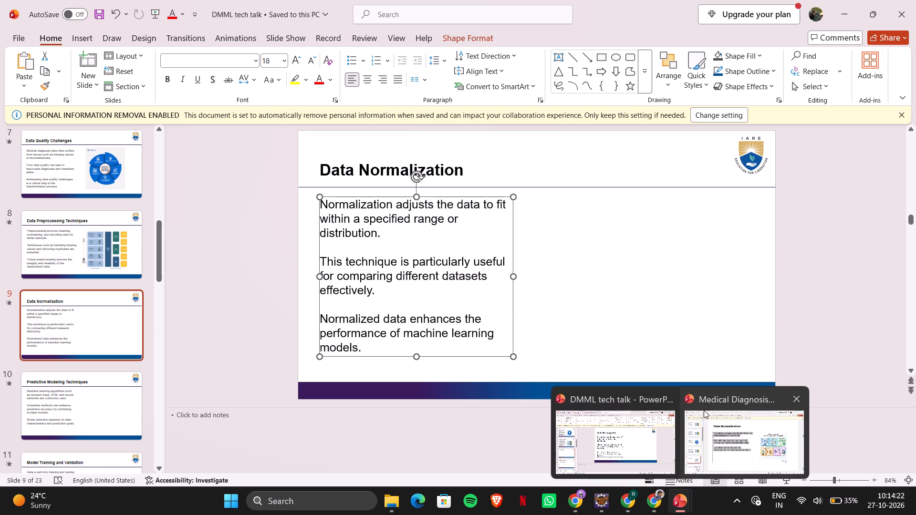
Copy the Medical Data Normalization Pipeline image from slide 8 of the downloaded deck onto slide 9 of DMML tech talk, beside the body text.
click(751, 439)
click(732, 338)
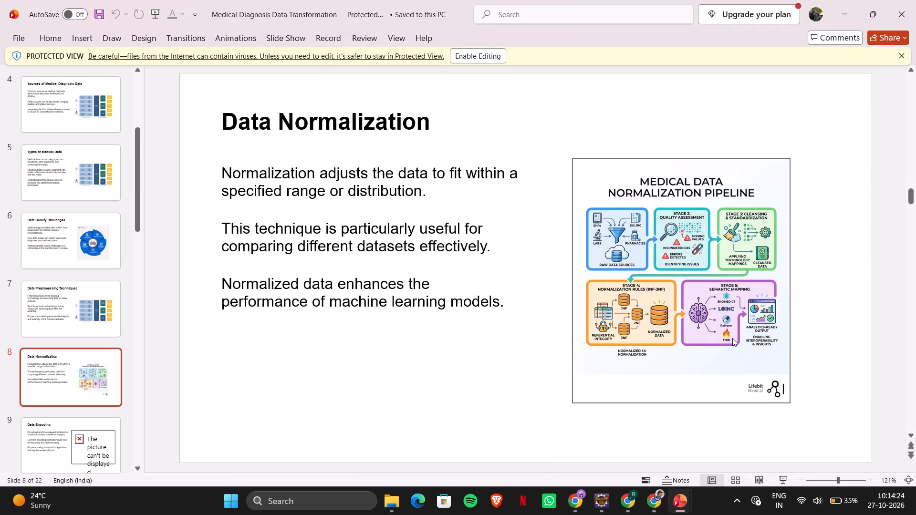
key(ctrl+c)
click(665, 320)
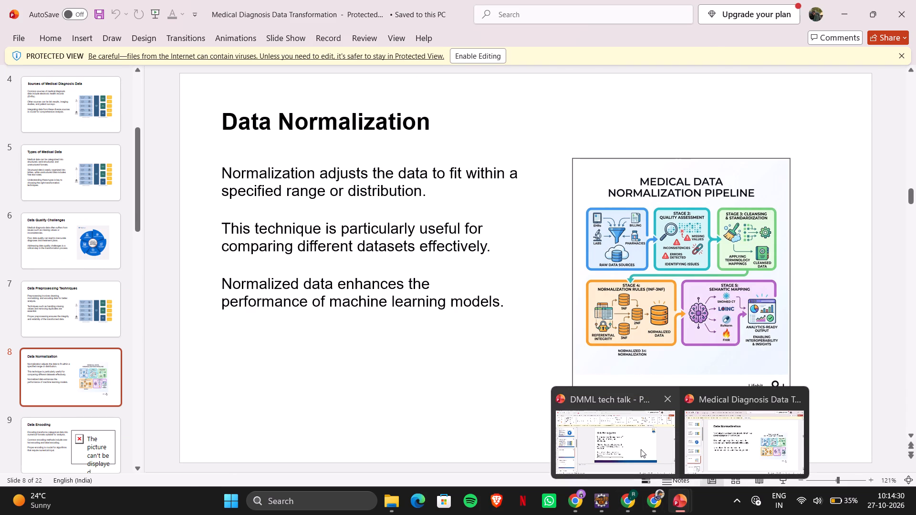
click(641, 449)
click(642, 337)
key(ctrl+v)
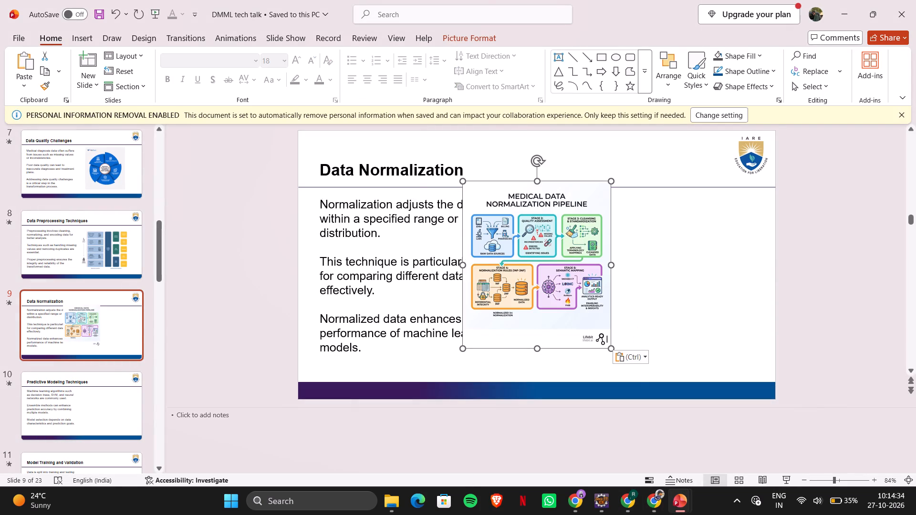
drag(580, 265, 609, 281)
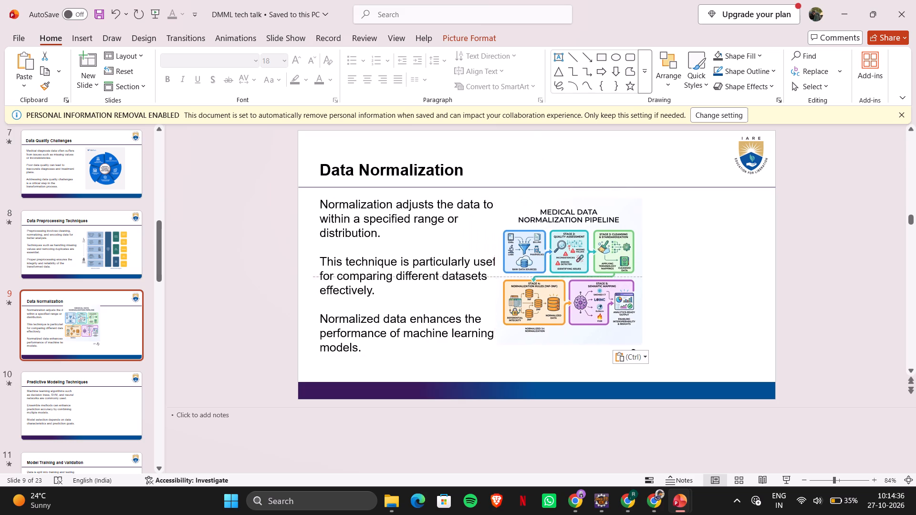
drag(609, 281, 673, 276)
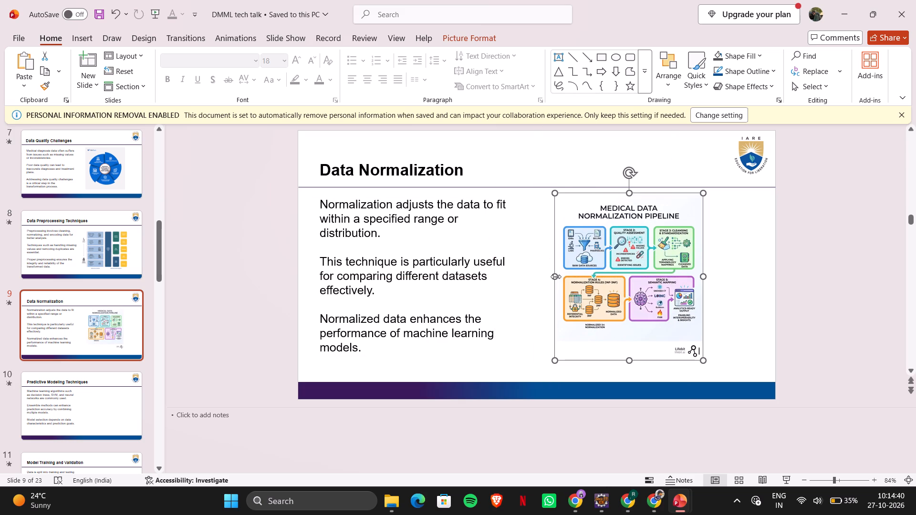
Widen the pipeline image on slide 9 slightly at both its left and right edges, keeping its height.
drag(556, 277, 537, 281)
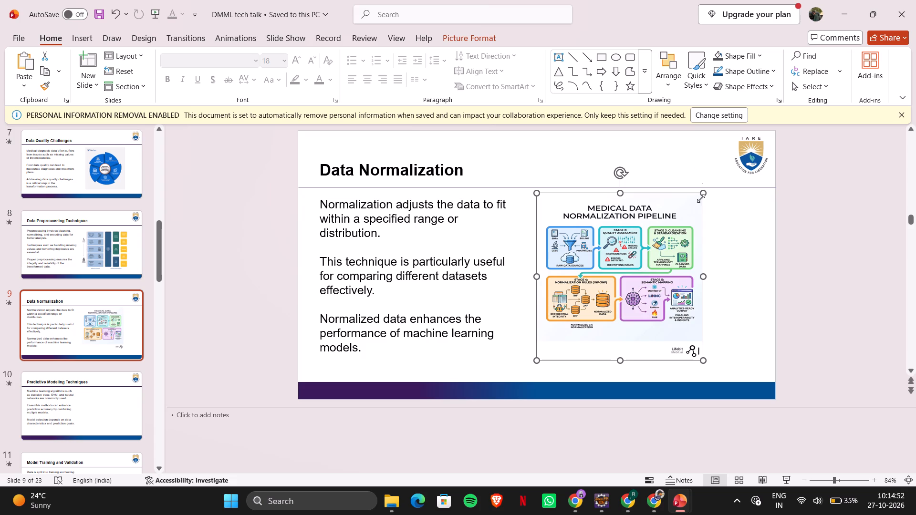
drag(702, 277, 718, 276)
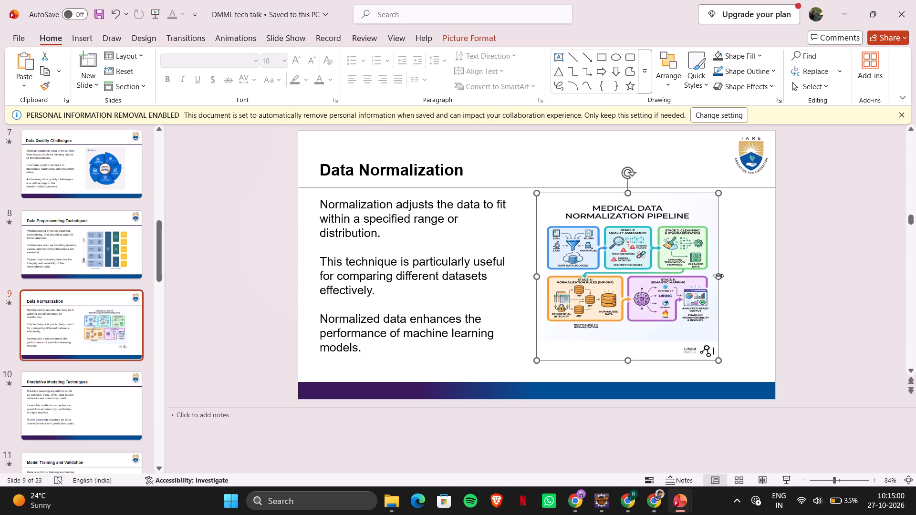
Replace the title of slide 10 in DMML tech talk with "Data Encoding", copied from slide 9 of the downloaded deck.
click(70, 400)
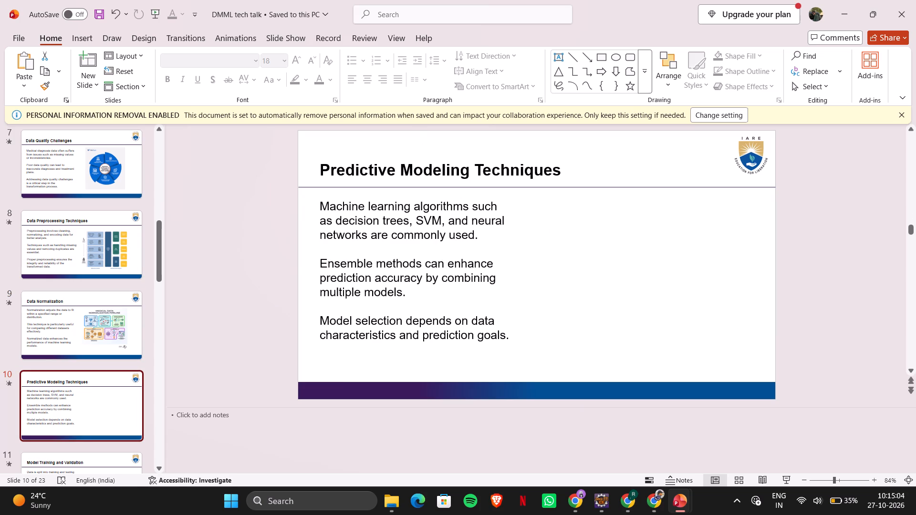
click(411, 164)
key(ctrl+a)
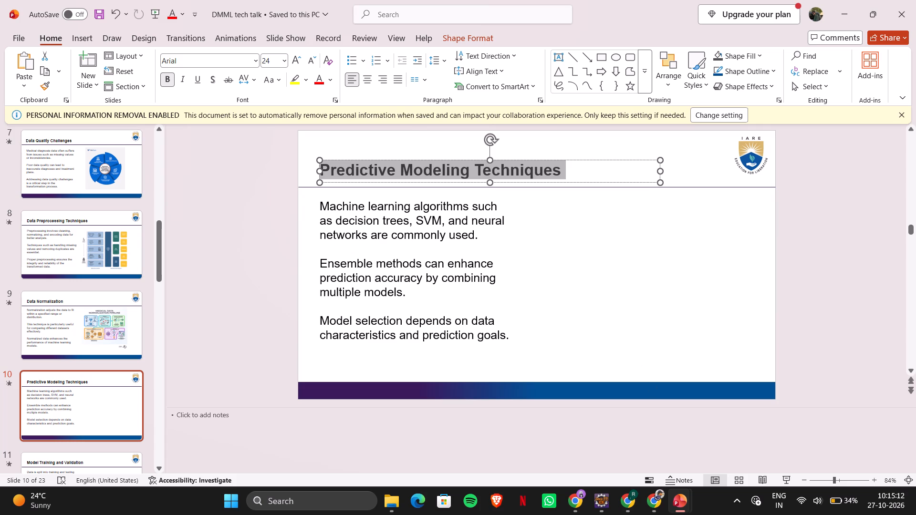
click(712, 462)
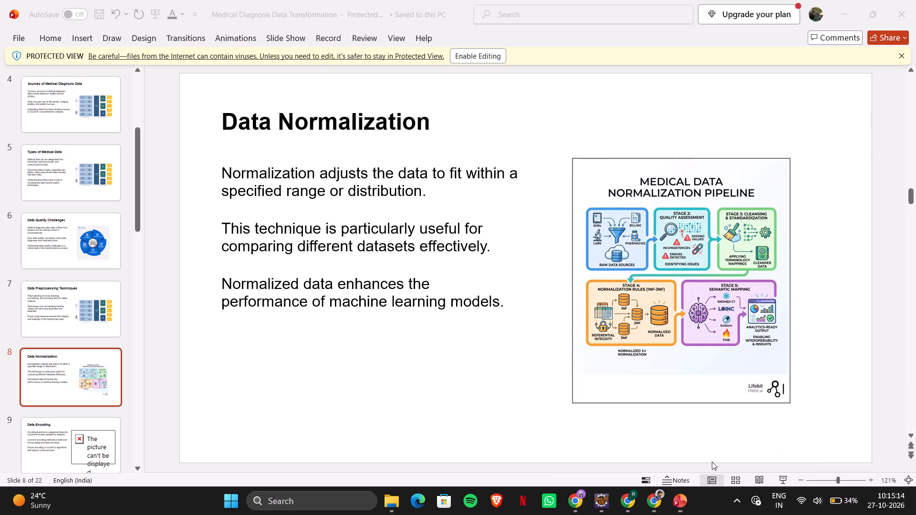
click(544, 423)
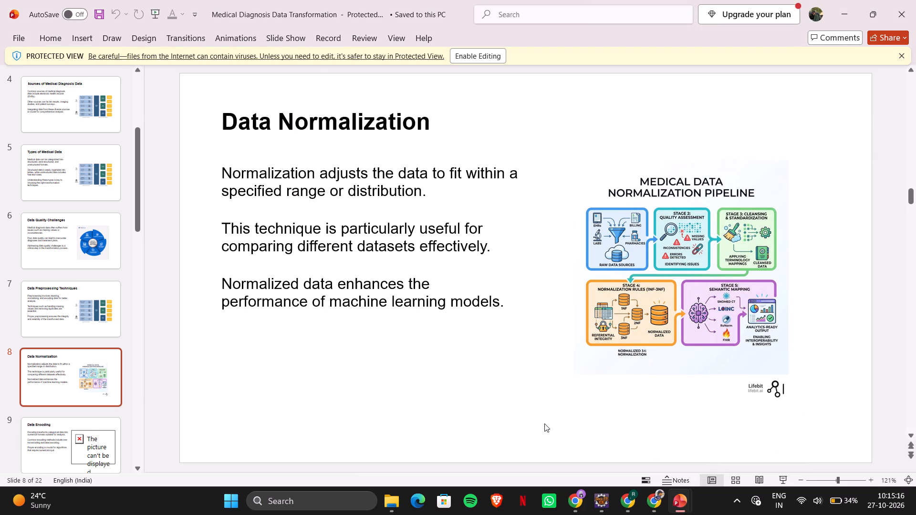
key(Right)
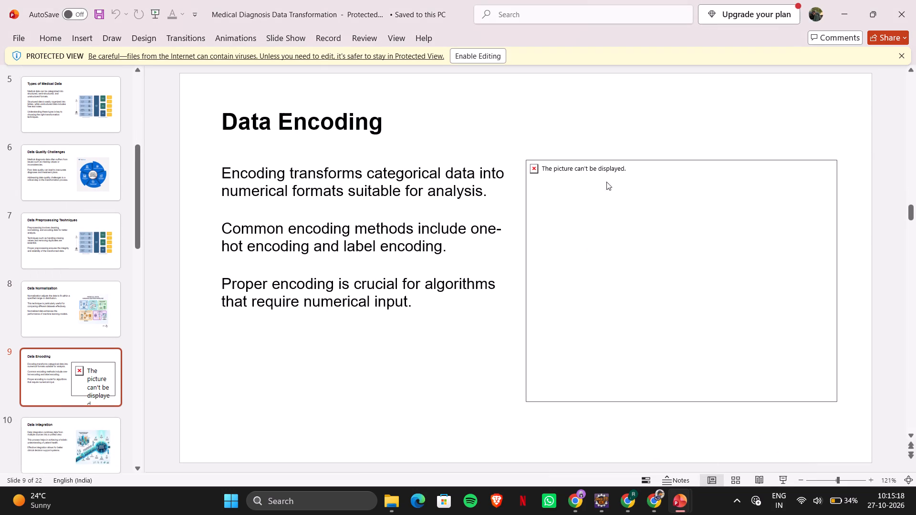
click(310, 116)
key(ctrl+a)
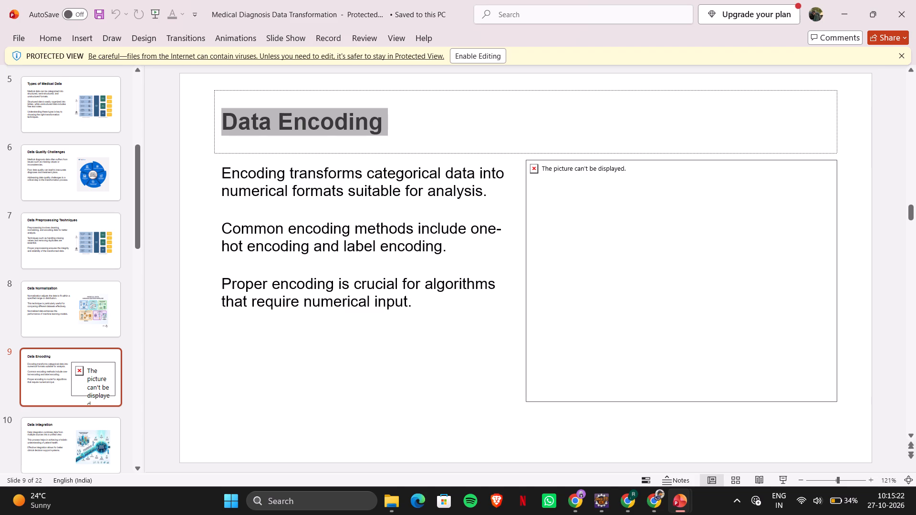
key(ctrl+c)
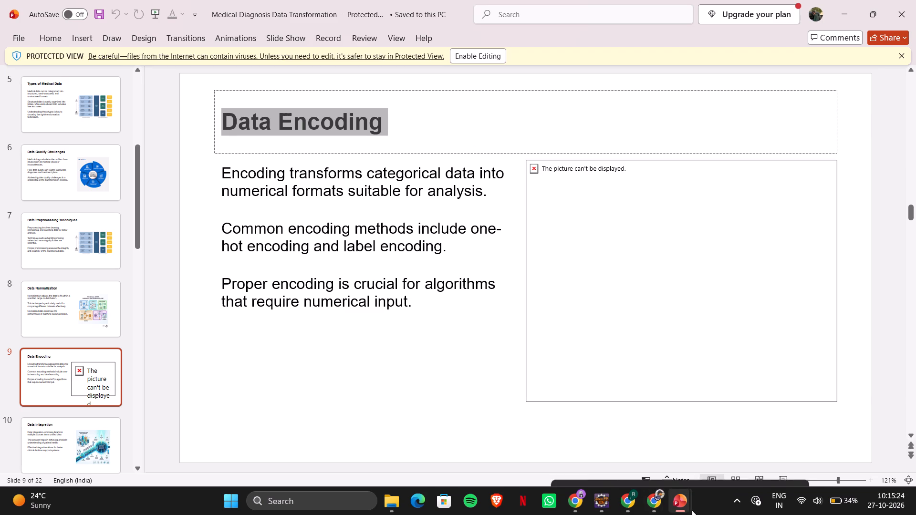
click(647, 447)
key(ctrl+v)
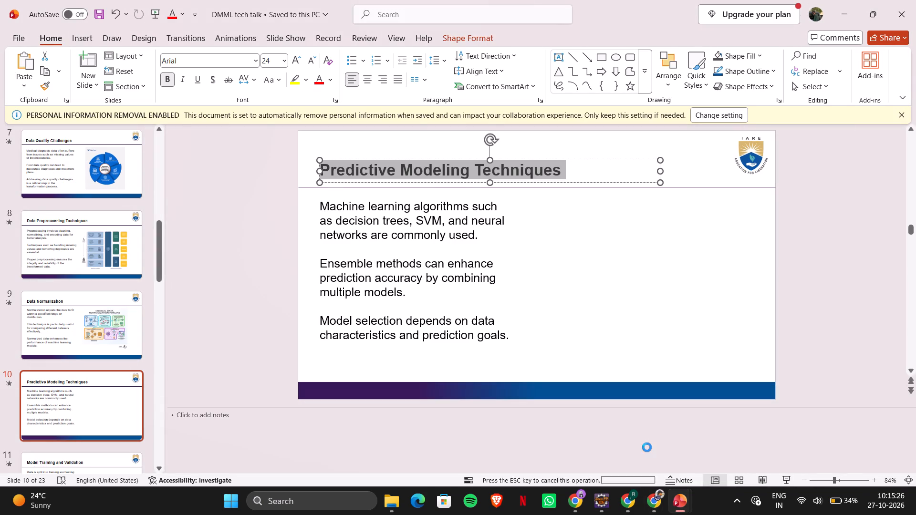
click(517, 330)
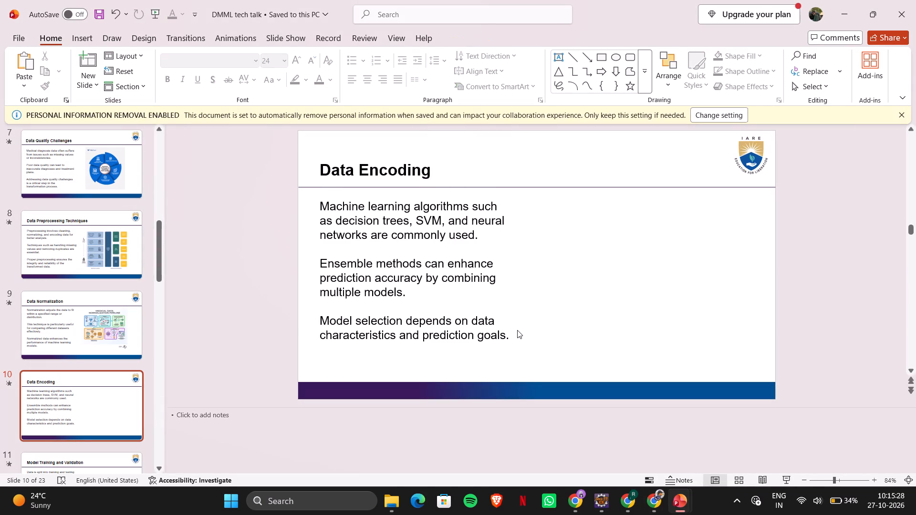
Replace the body text on slide 10 of DMML tech talk with the three encoding paragraphs copied from slide 9 of the downloaded deck.
click(476, 341)
key(ctrl+a)
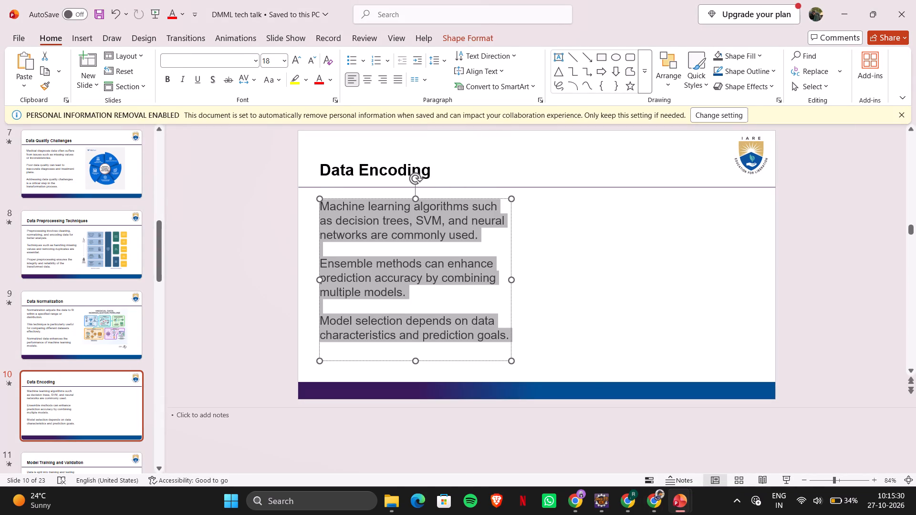
click(714, 440)
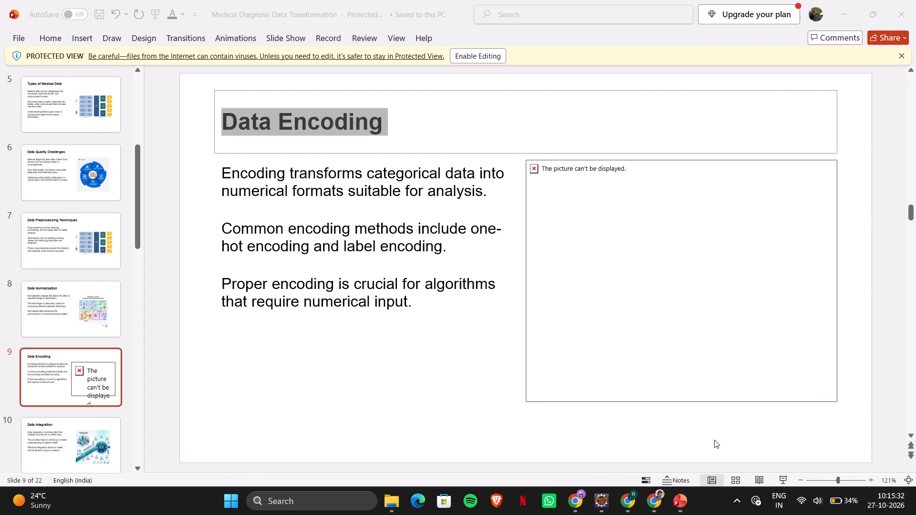
click(444, 301)
key(ctrl+a)
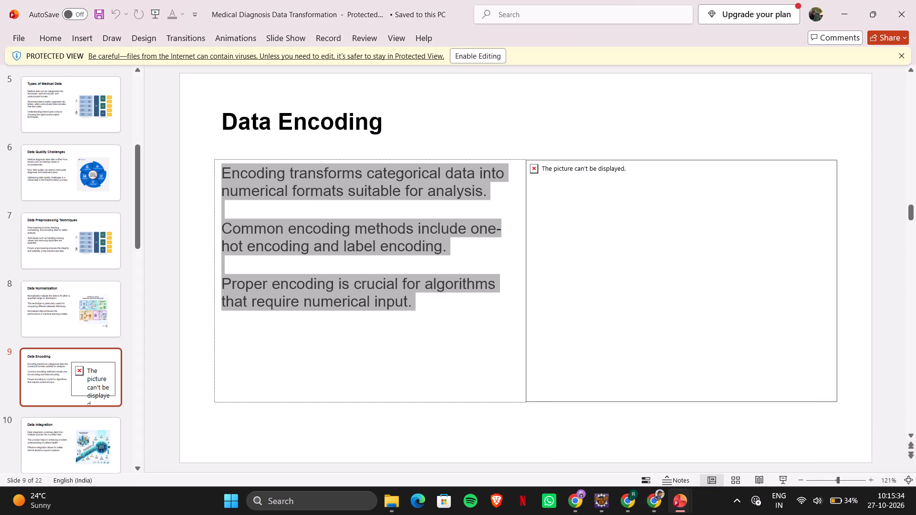
key(ctrl+c)
key(ctrl+c)
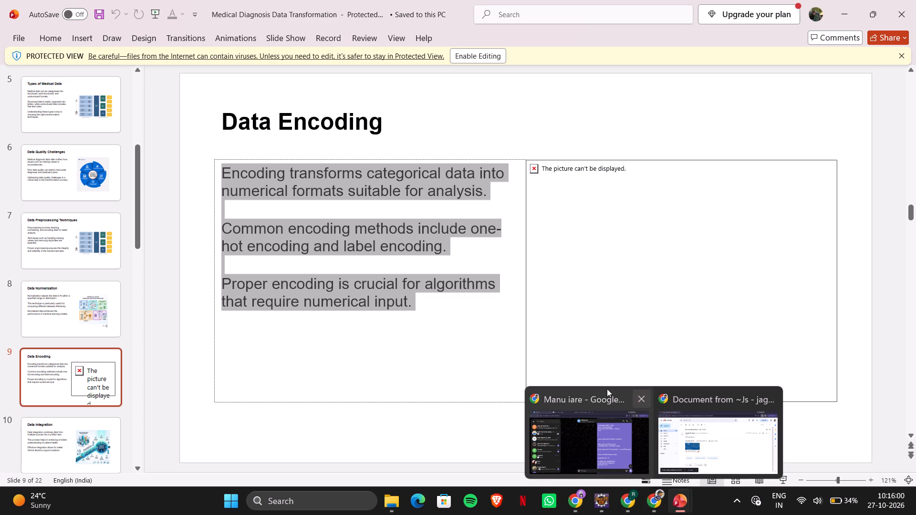
key(ctrl+c)
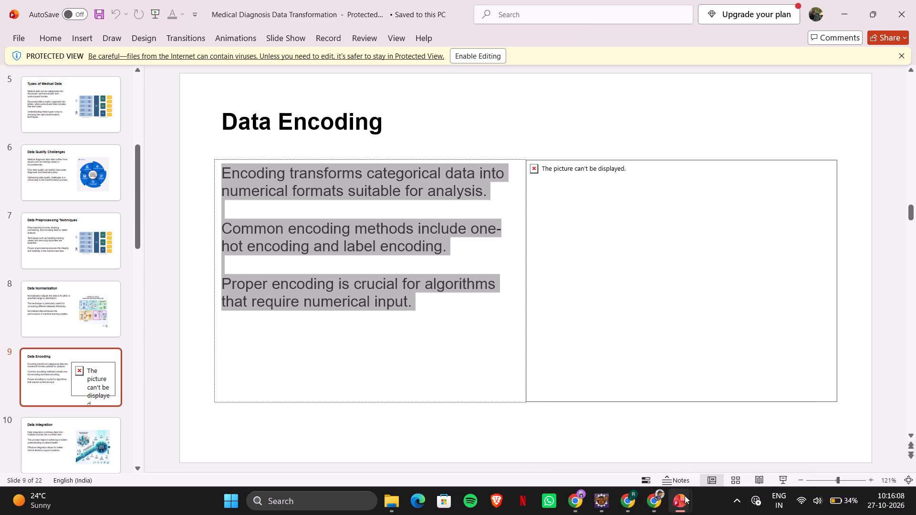
click(632, 439)
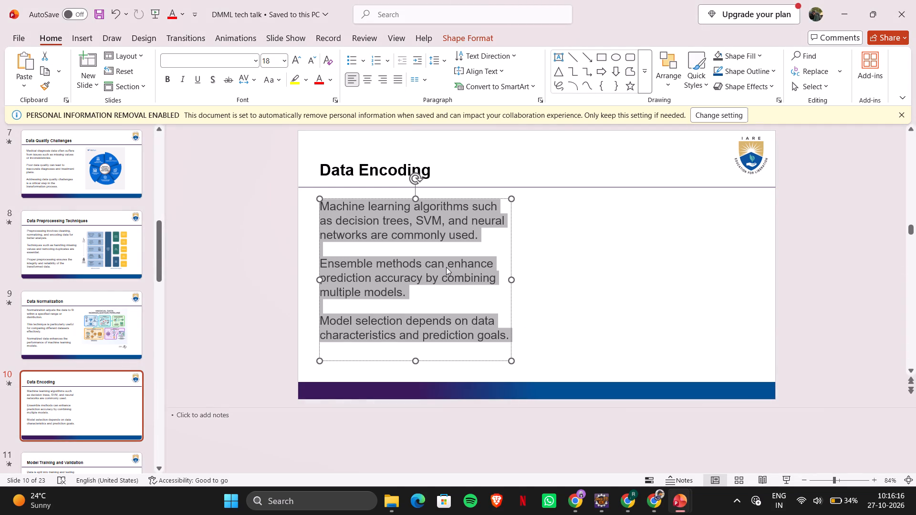
key(ctrl+v)
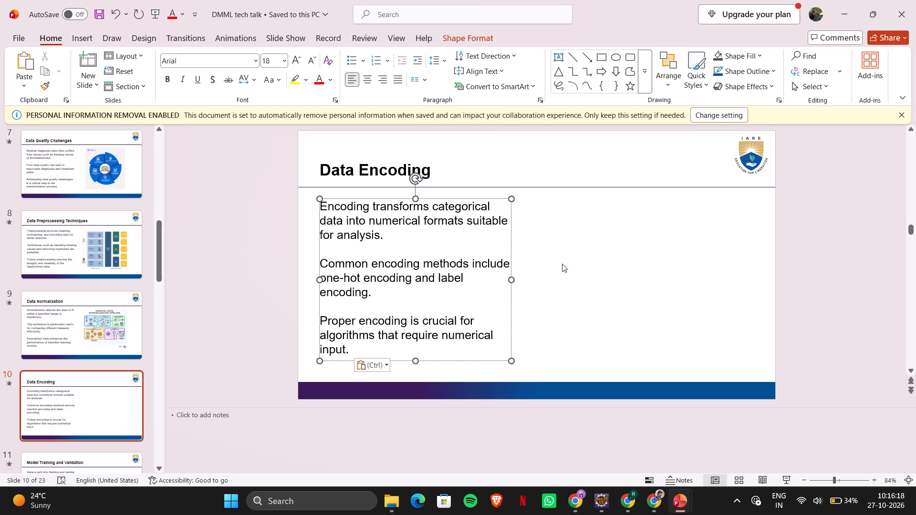
click(562, 264)
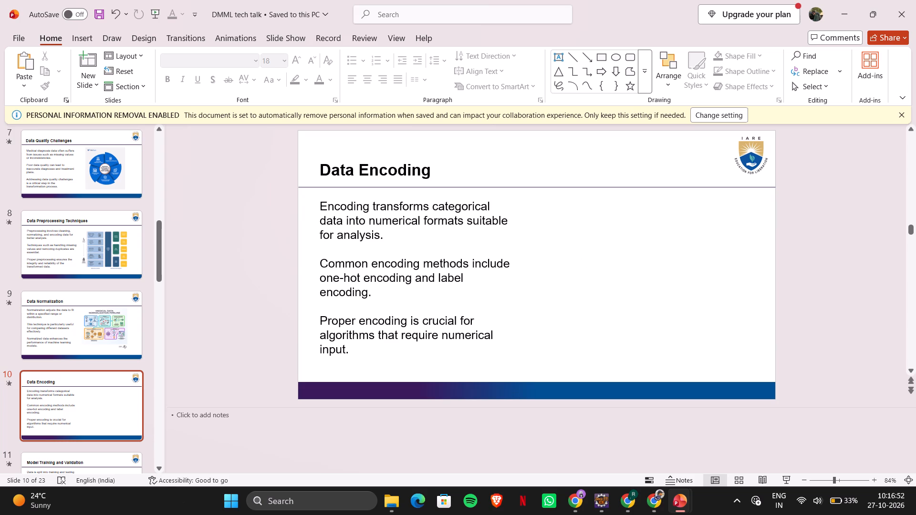
Replace the title of slide 11 in DMML tech talk with "Data Integration", copied from slide 10 of the downloaded deck.
scroll(171, 412, down, 1)
scroll(94, 353, down, 1)
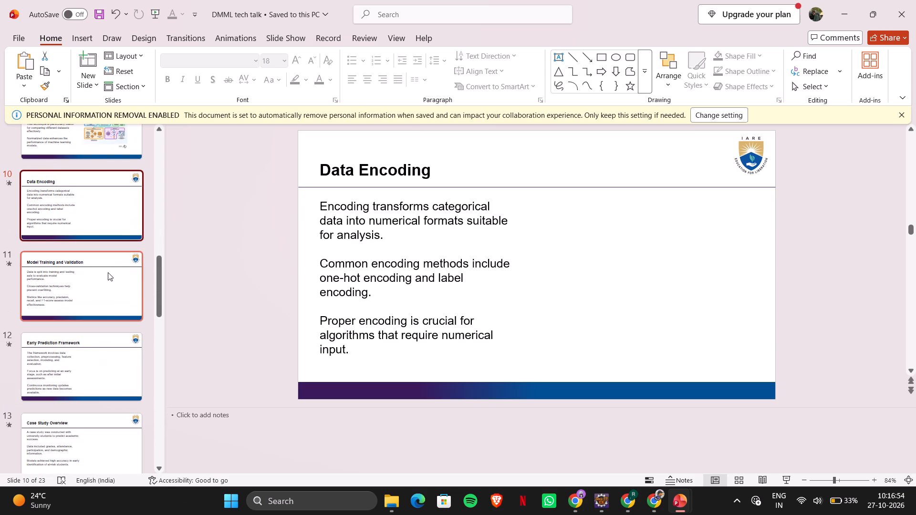
click(108, 270)
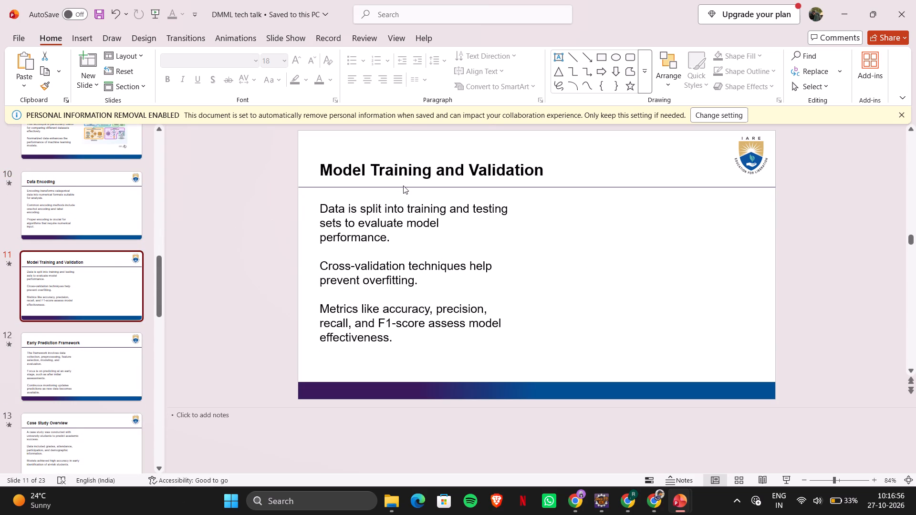
click(414, 173)
key(ctrl+a)
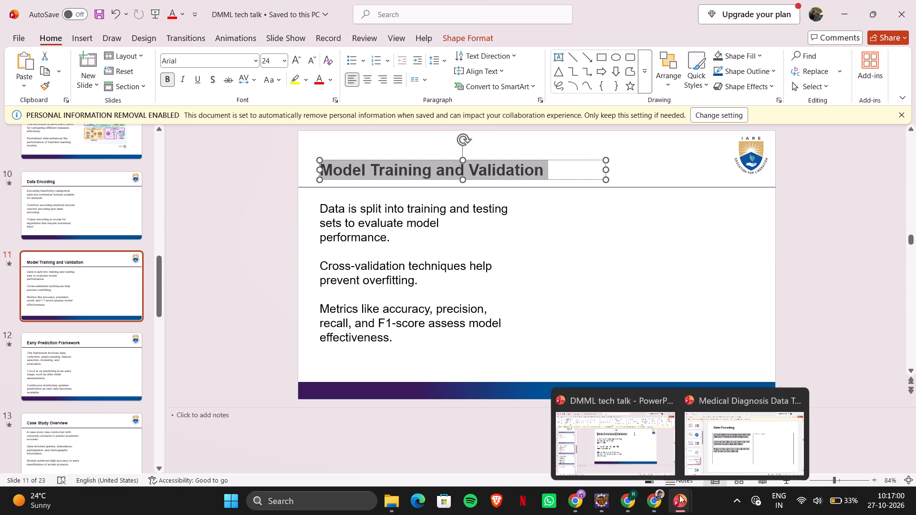
click(721, 450)
click(546, 411)
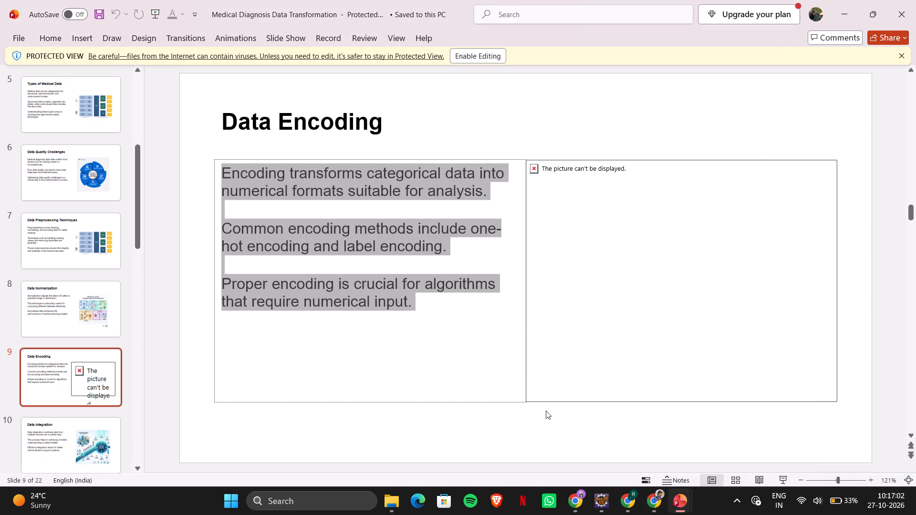
key(Right)
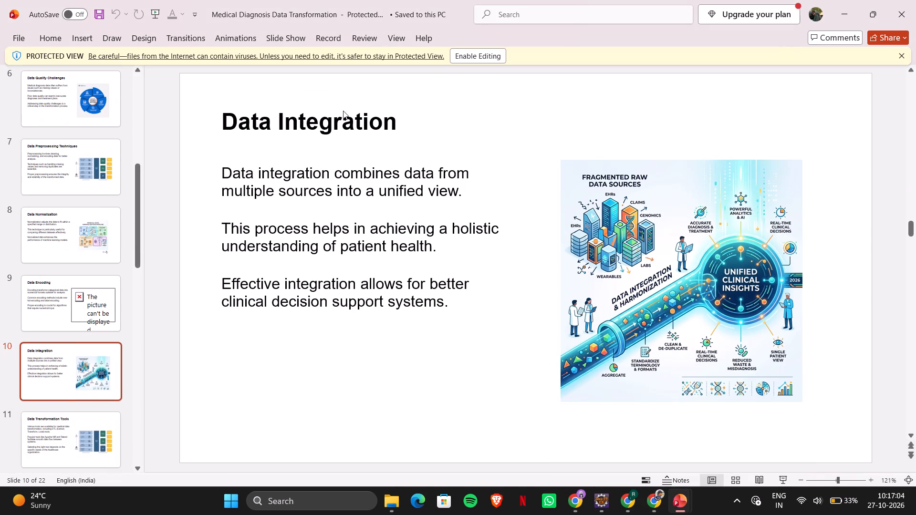
click(335, 120)
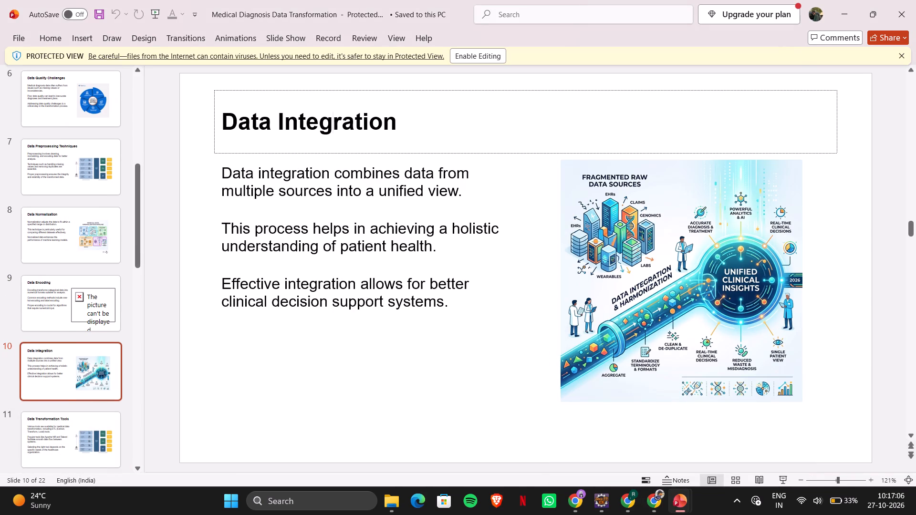
key(ctrl+a)
ctrl+click(335, 120)
key(ctrl+c)
key(ctrl+a)
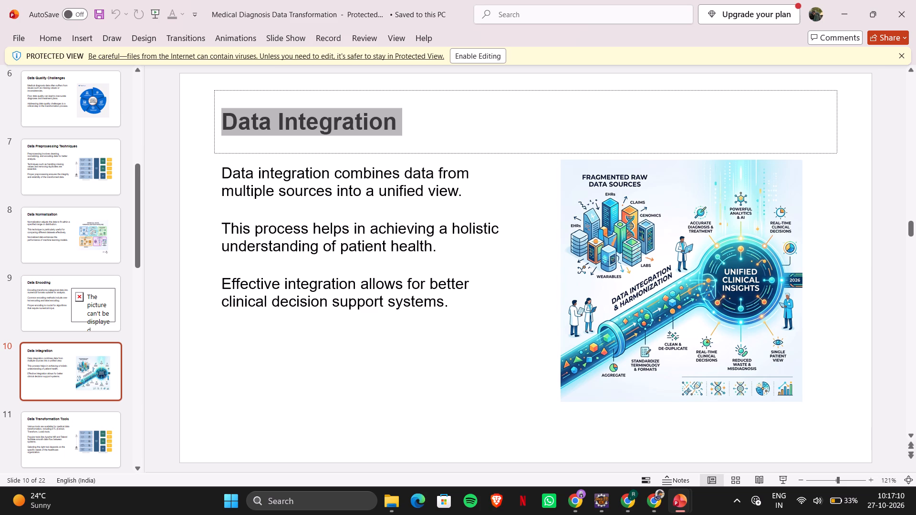
key(ctrl+c)
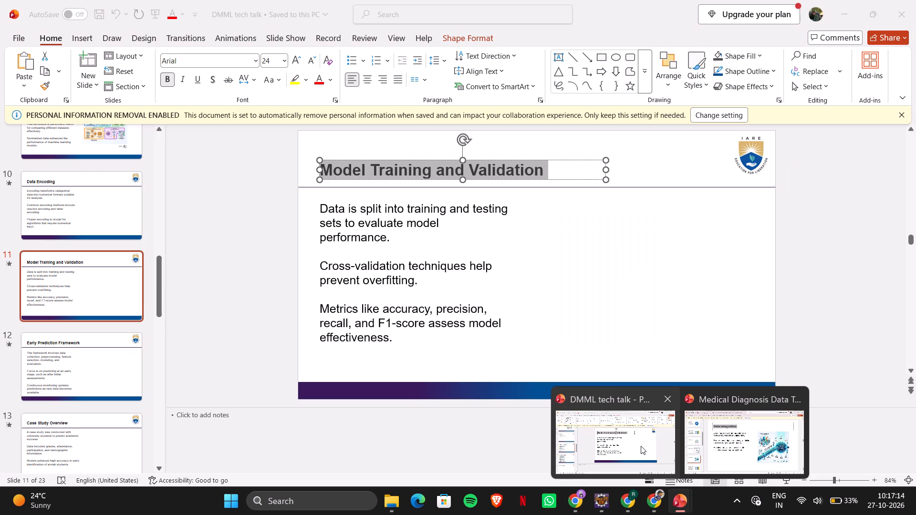
click(641, 446)
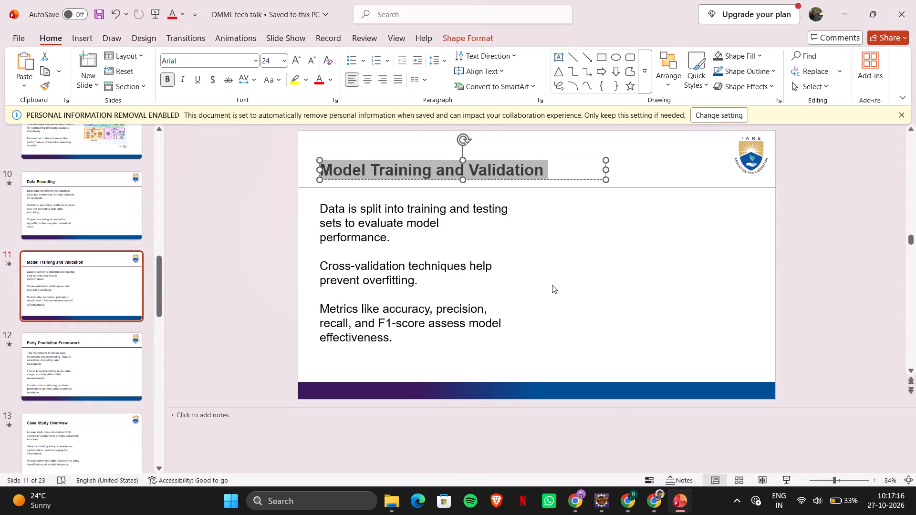
key(ctrl+v)
Replace the body text on slide 11 of DMML tech talk with the three data integration paragraphs copied from slide 10 of the downloaded deck.
click(435, 254)
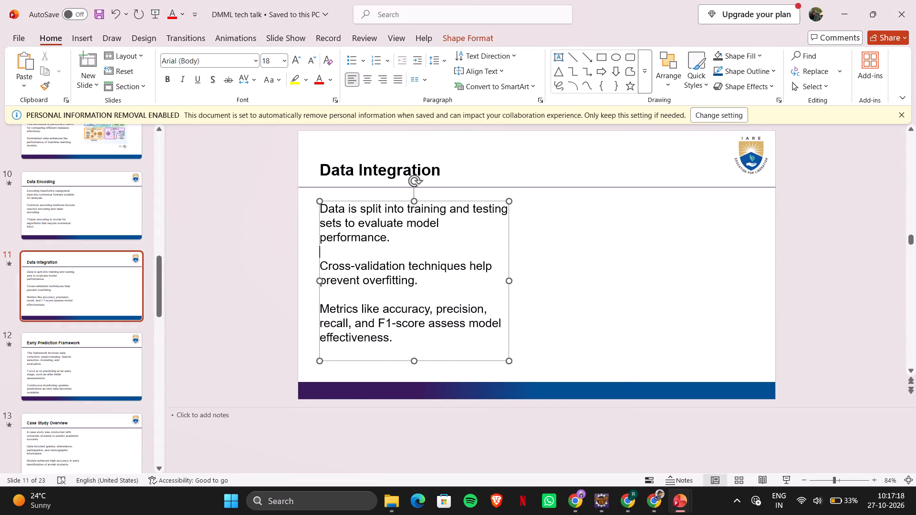
key(ctrl+a)
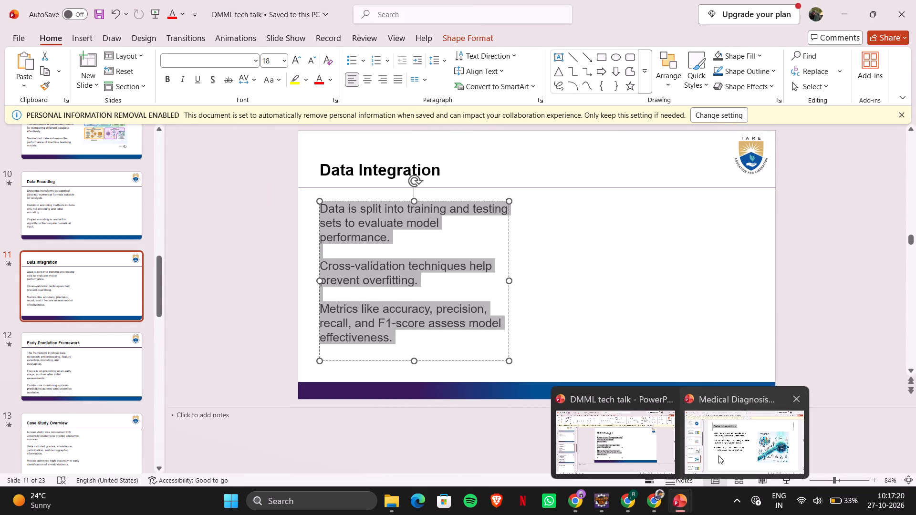
click(720, 453)
click(481, 300)
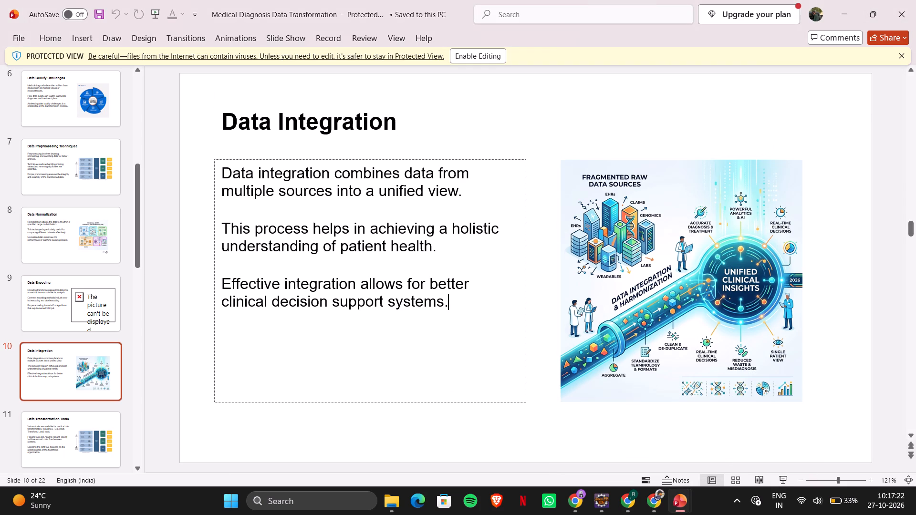
key(ctrl+a)
key(ctrl+c)
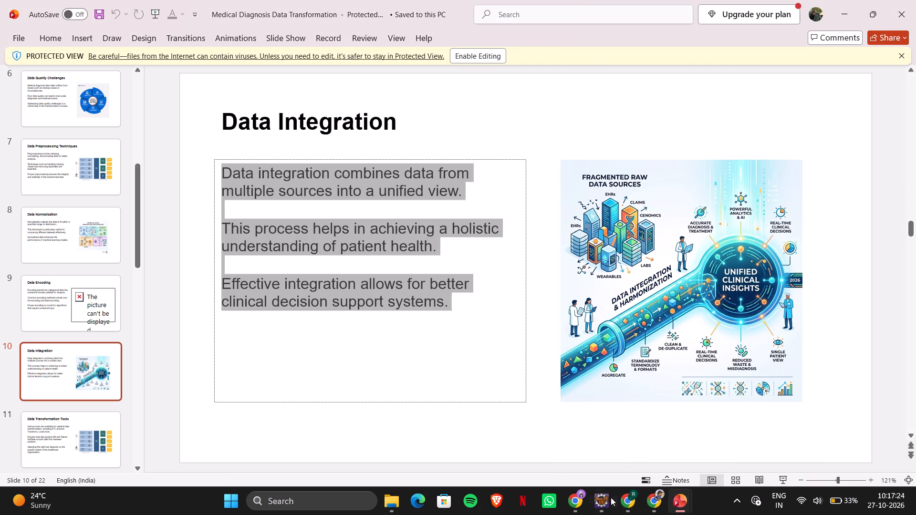
click(637, 444)
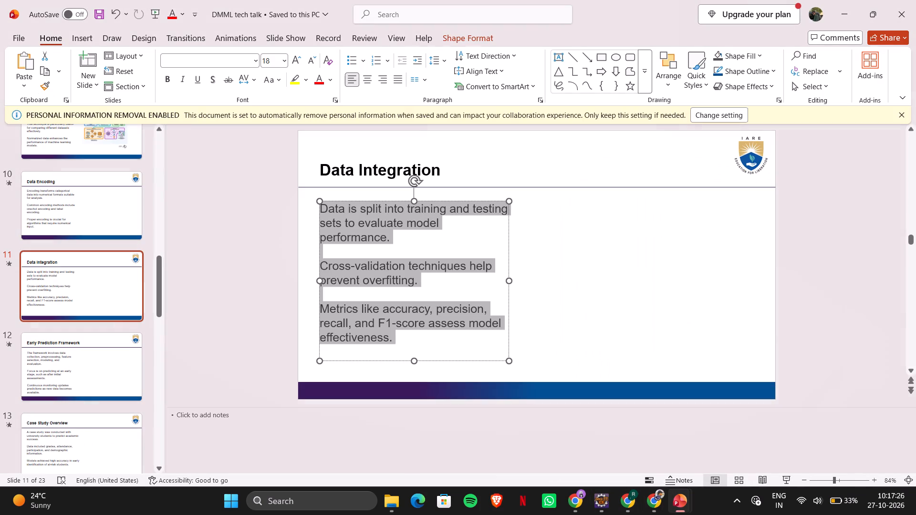
key(ctrl+v)
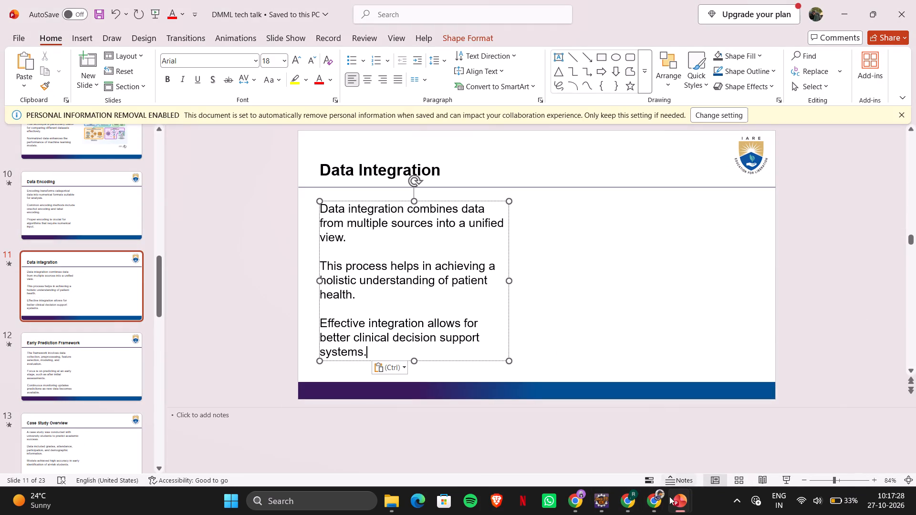
Copy the Unified Clinical Insights image from slide 10 of the downloaded deck onto slide 11 of DMML tech talk, beside the body text.
click(745, 439)
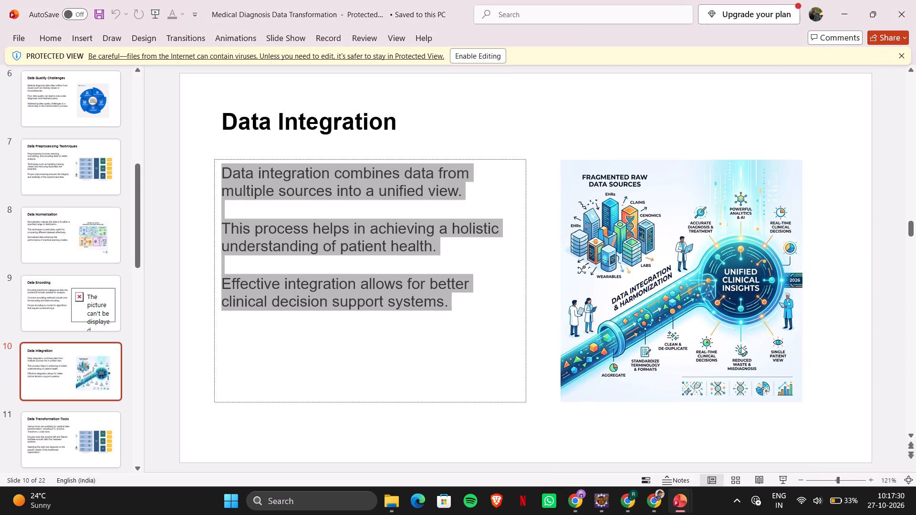
click(741, 347)
key(ctrl+c)
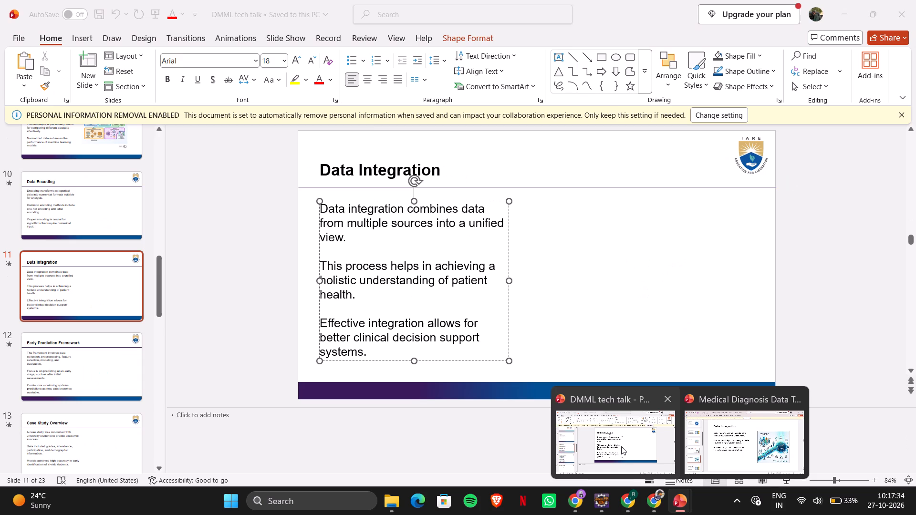
click(621, 446)
click(629, 338)
key(ctrl+v)
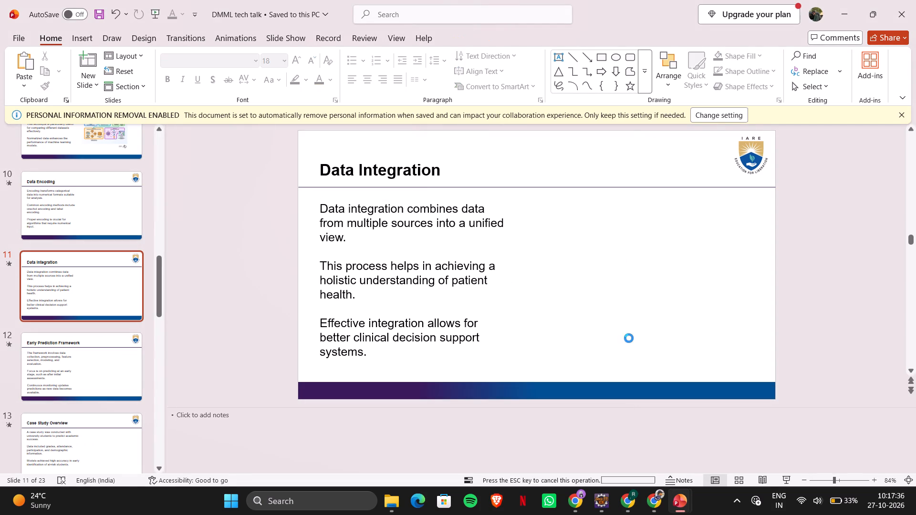
drag(588, 238, 660, 250)
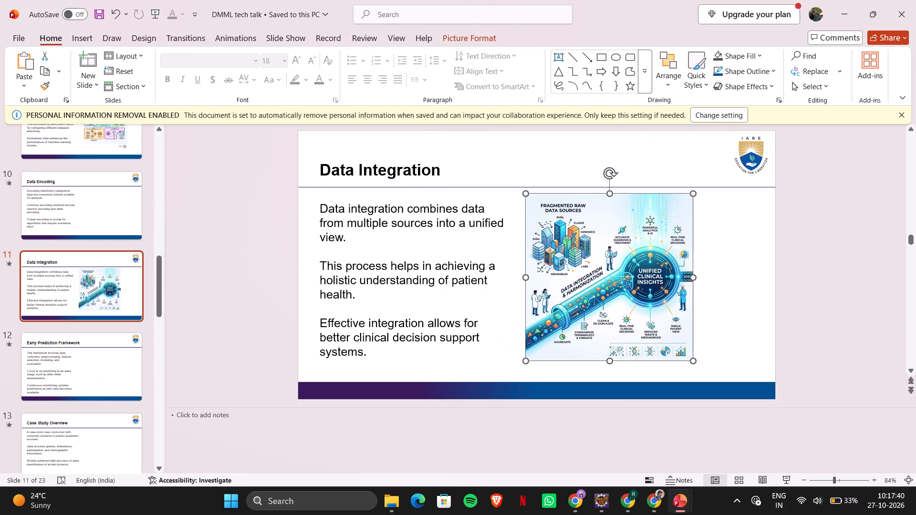
click(660, 250)
drag(660, 250, 669, 250)
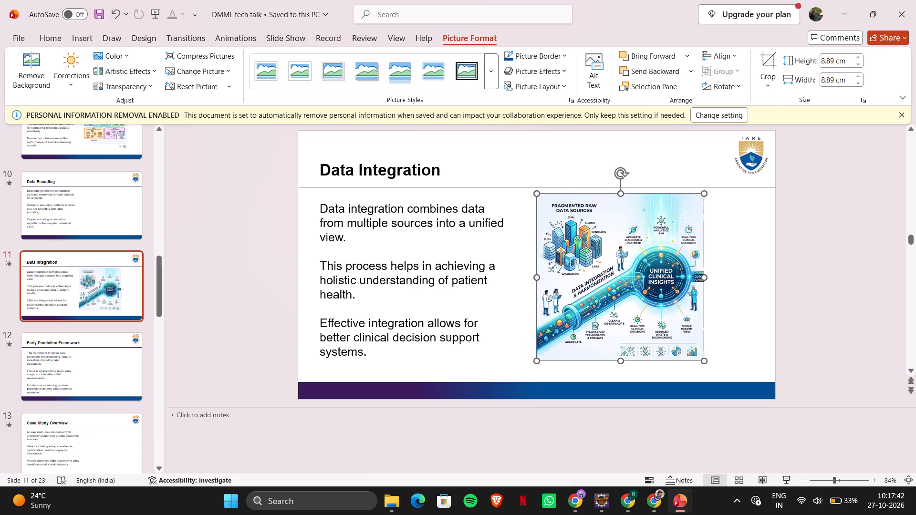
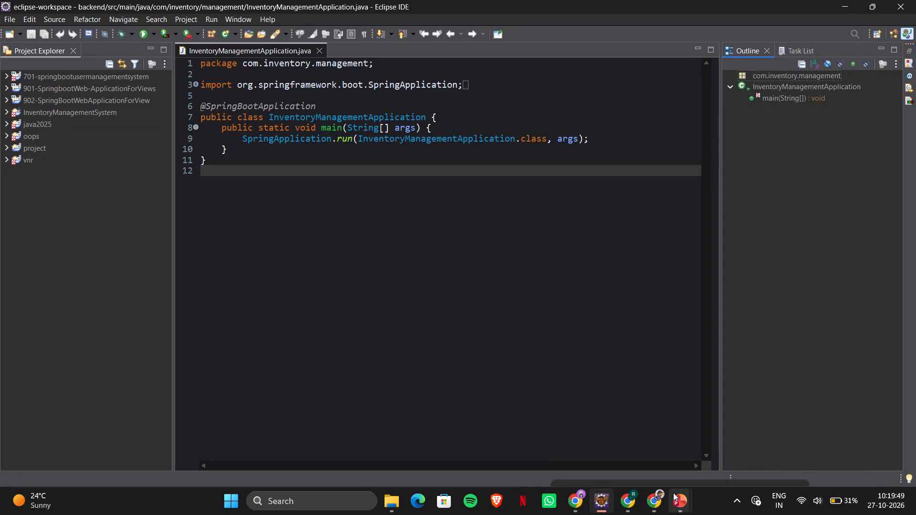
Replace the title of slide 12 in DMML tech talk with "Data Transformation Tools", copied from slide 11 of the downloaded deck.
click(638, 445)
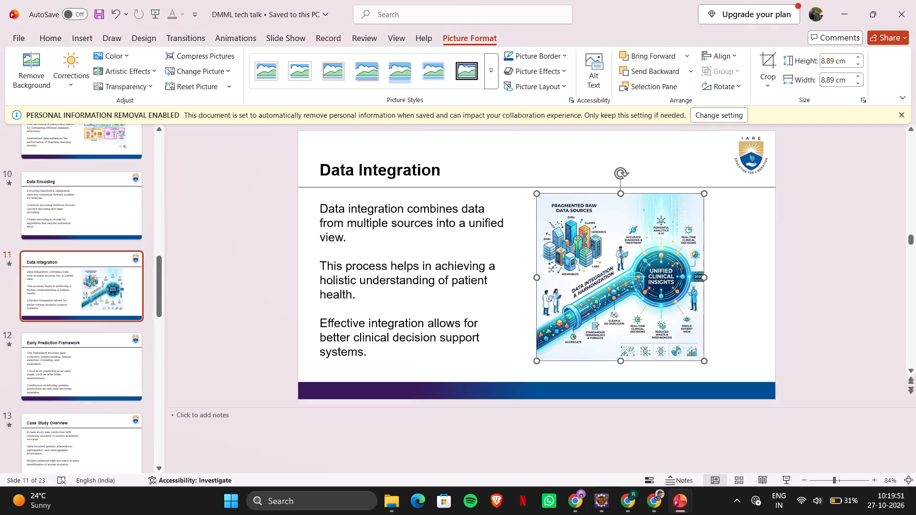
scroll(646, 448, up, 1)
click(733, 444)
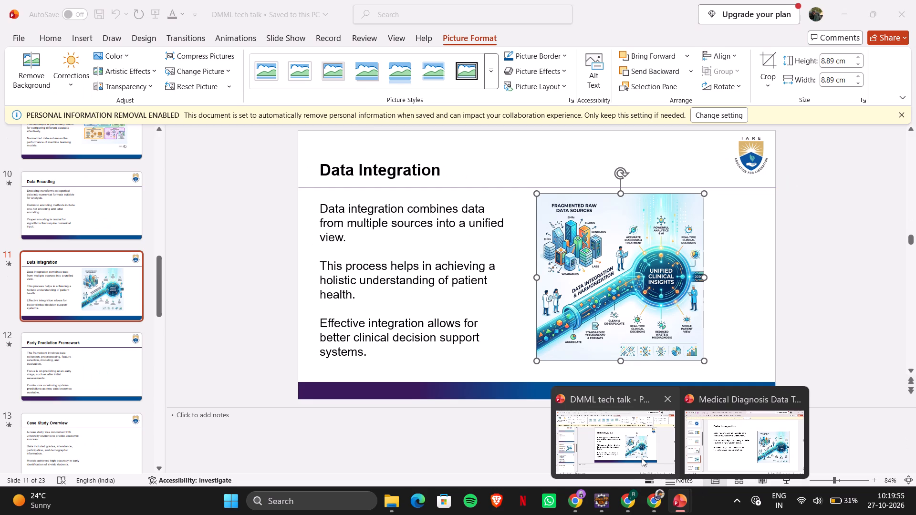
click(642, 458)
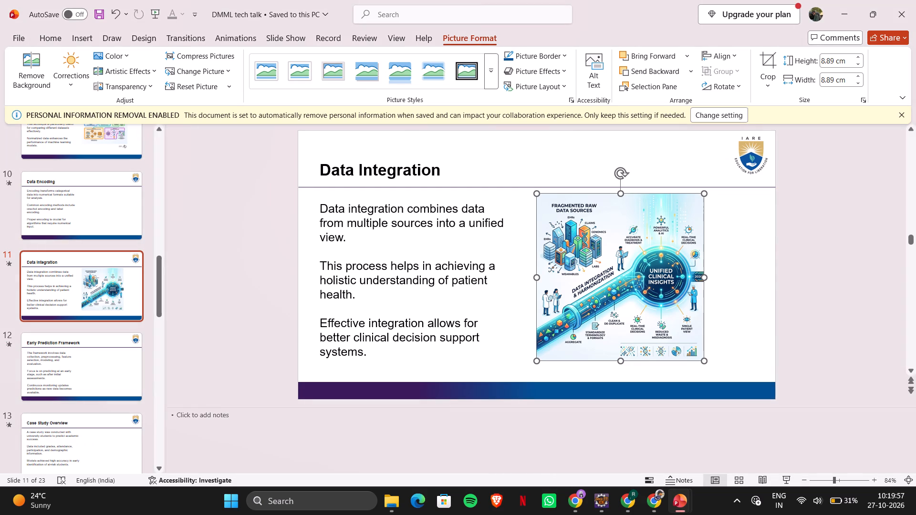
key(Right)
click(650, 389)
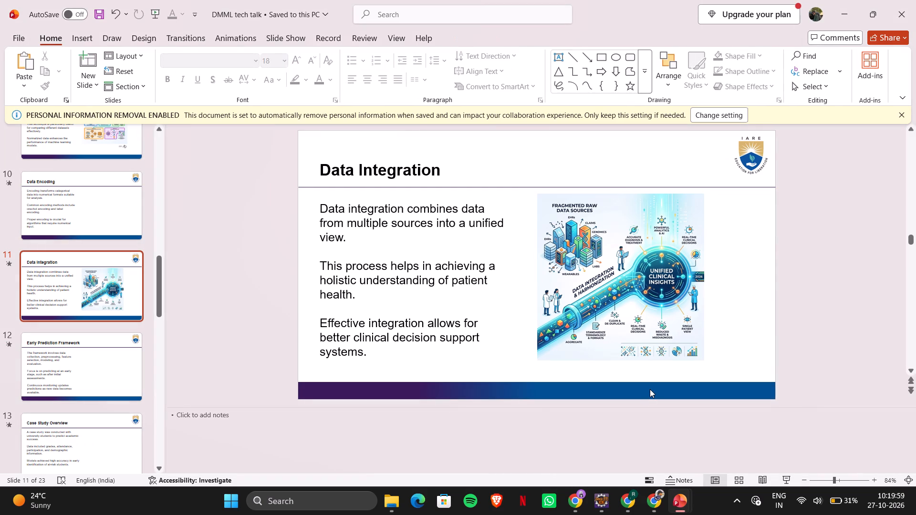
key(Right)
click(457, 165)
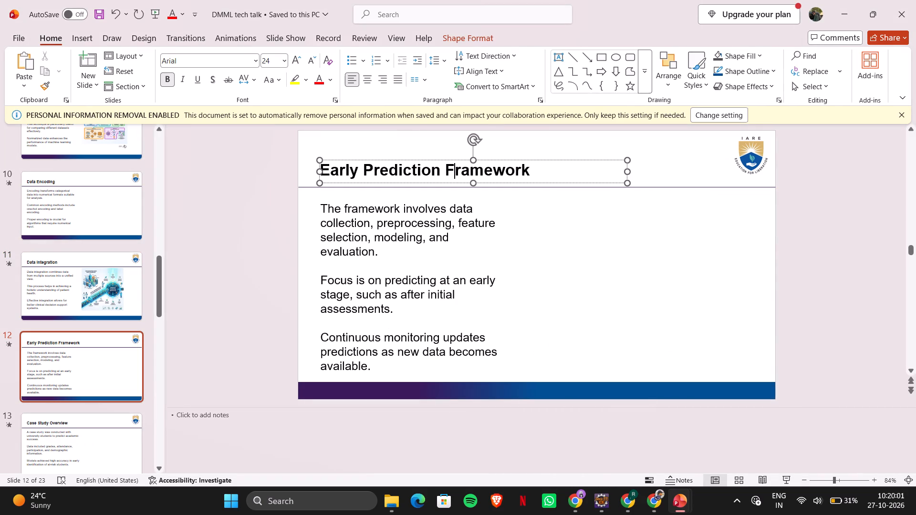
key(ctrl+a)
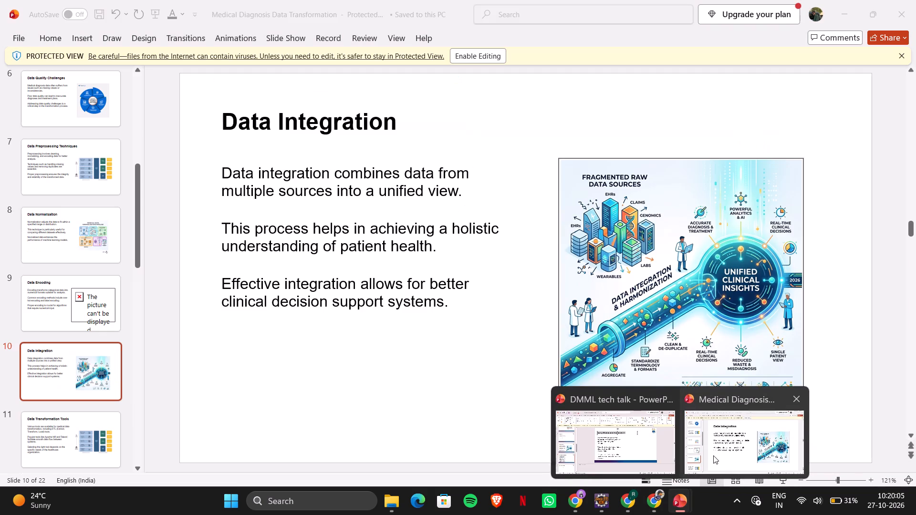
click(713, 455)
click(700, 437)
key(Right)
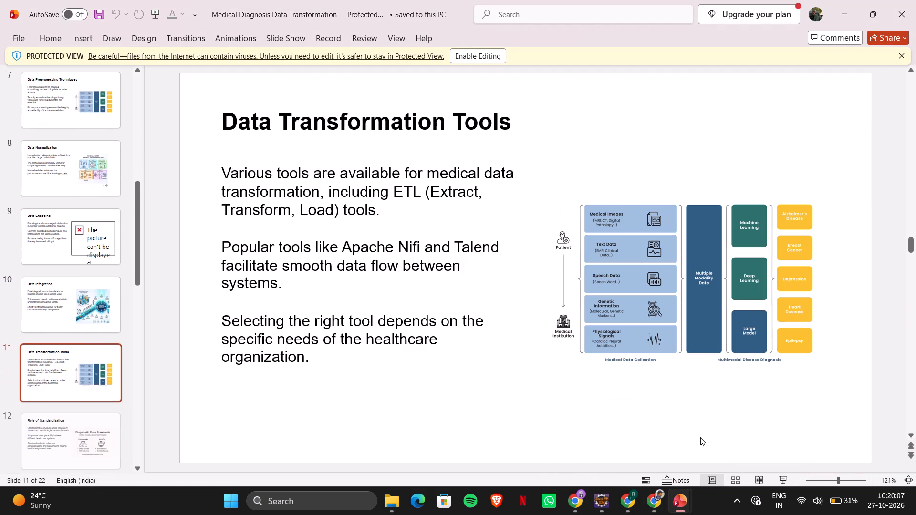
click(427, 113)
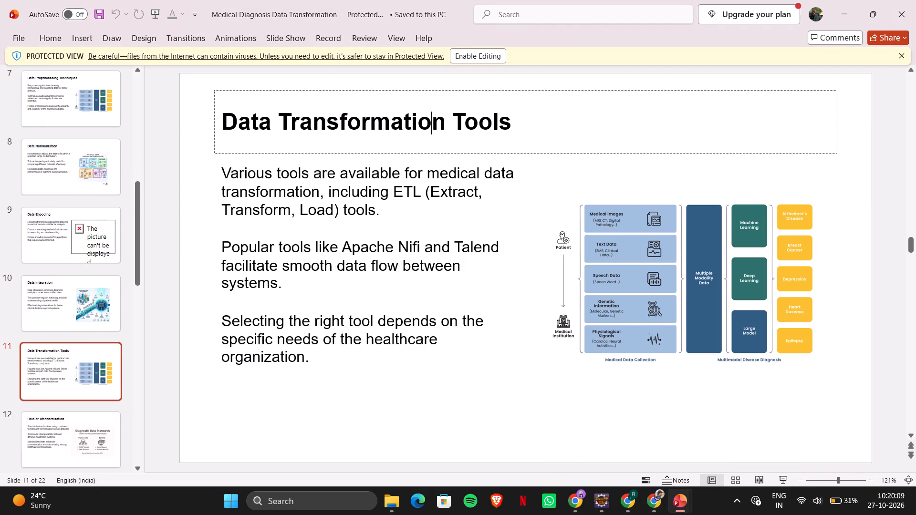
key(ctrl+a)
key(ctrl+c)
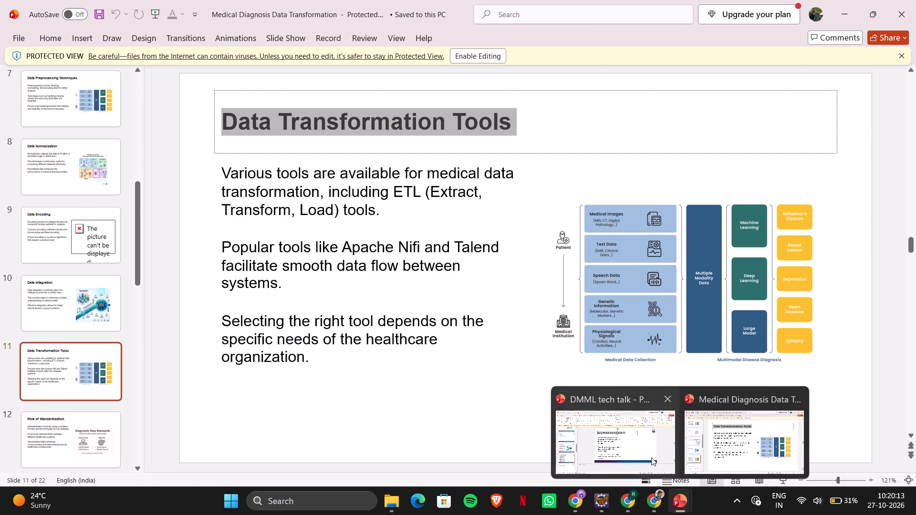
click(646, 451)
key(ctrl+v)
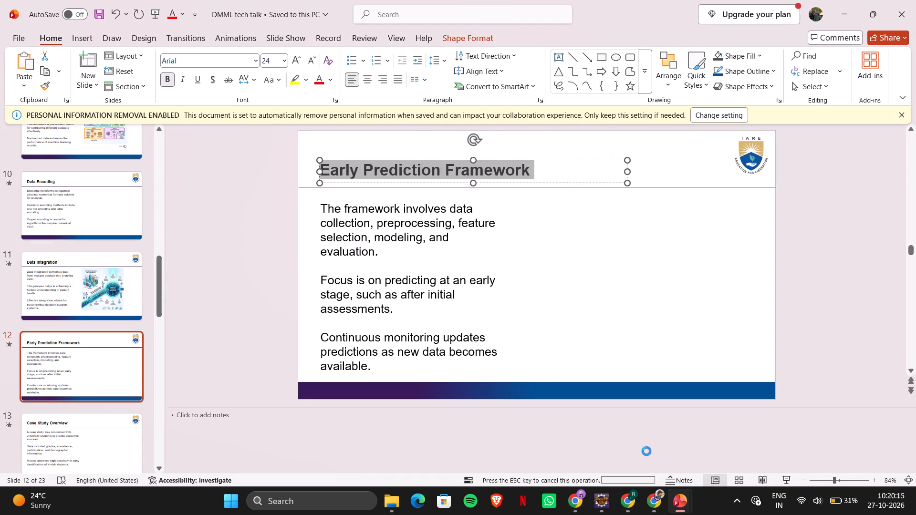
Replace the body text on slide 12 of DMML tech talk with the three transformation tools paragraphs copied from slide 11 of the downloaded deck.
click(507, 329)
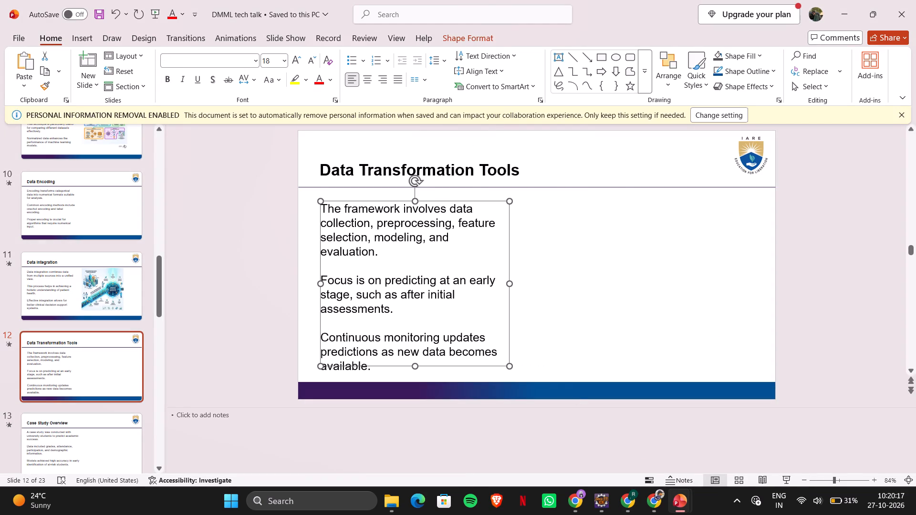
key(ctrl+a)
click(465, 312)
key(ctrl+a)
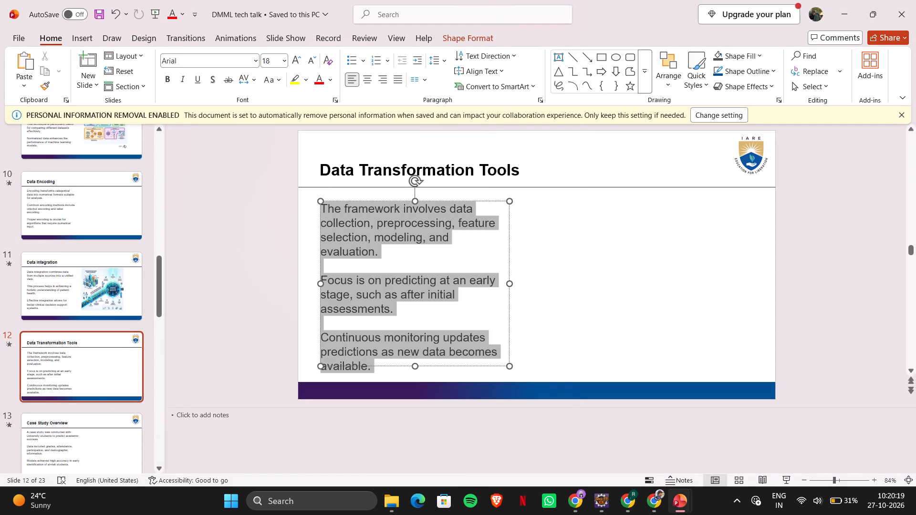
click(688, 504)
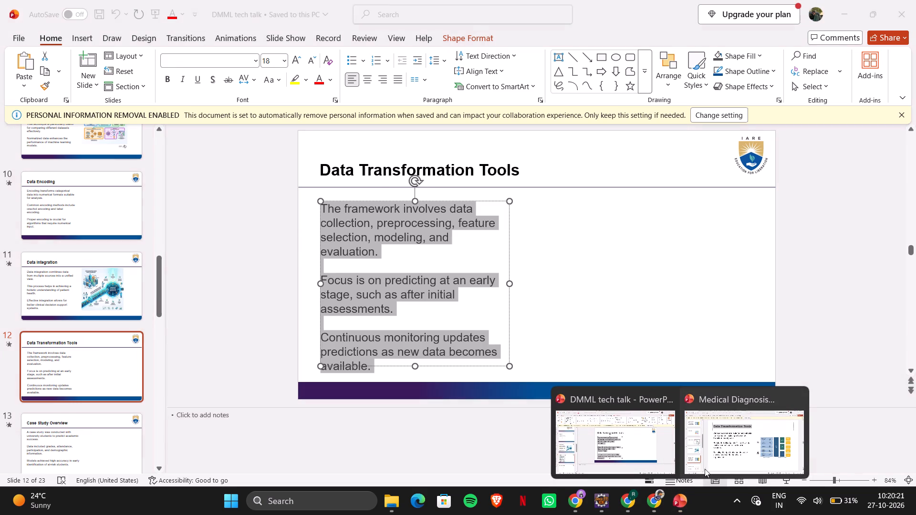
click(761, 428)
click(459, 358)
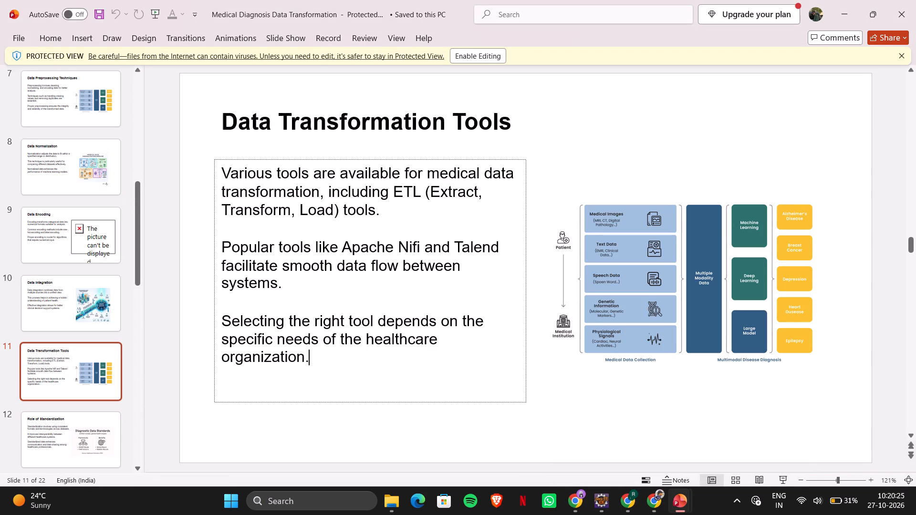
key(ctrl+a)
key(ctrl+c)
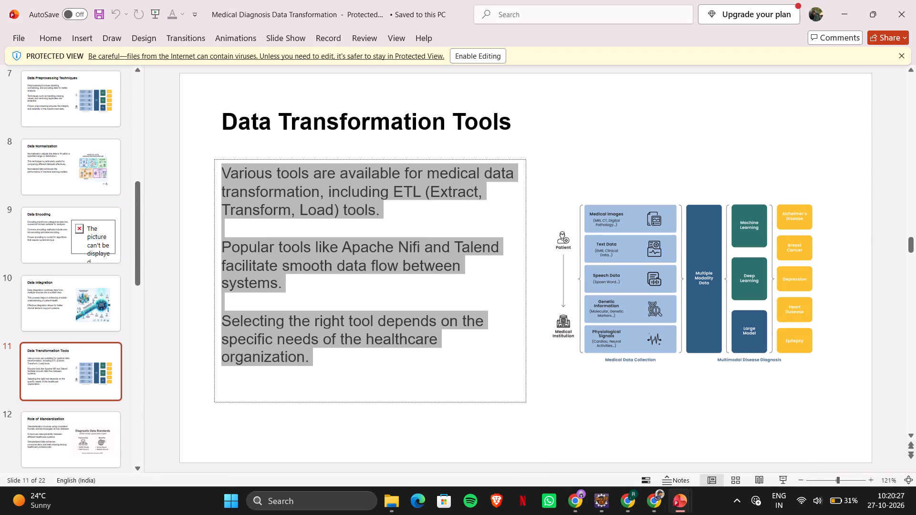
click(656, 505)
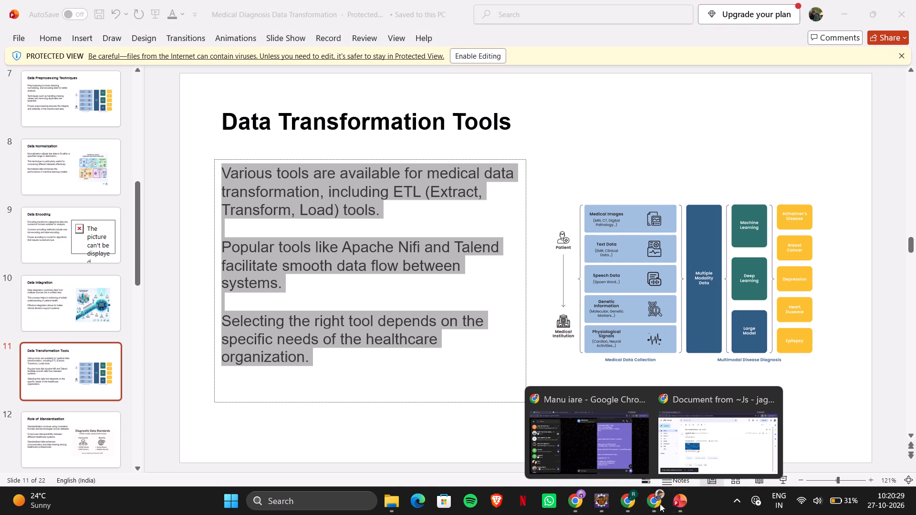
click(687, 504)
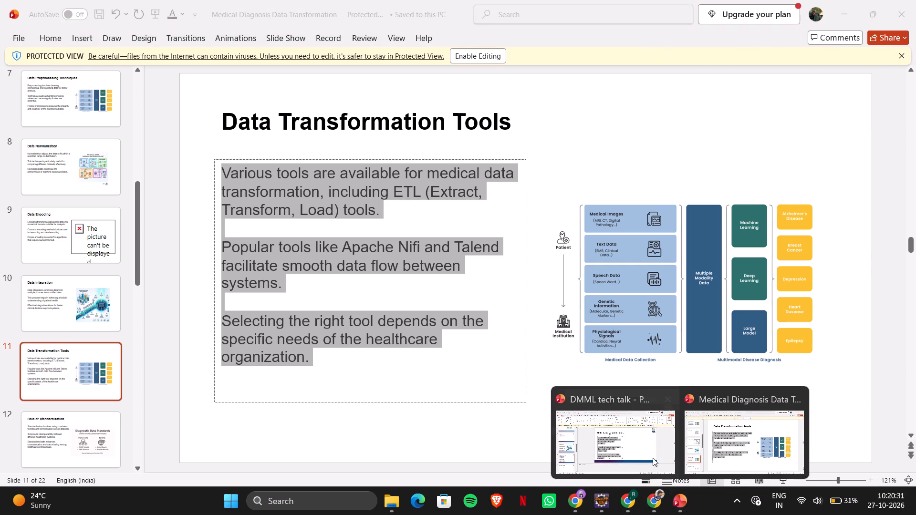
click(636, 437)
key(ctrl+v)
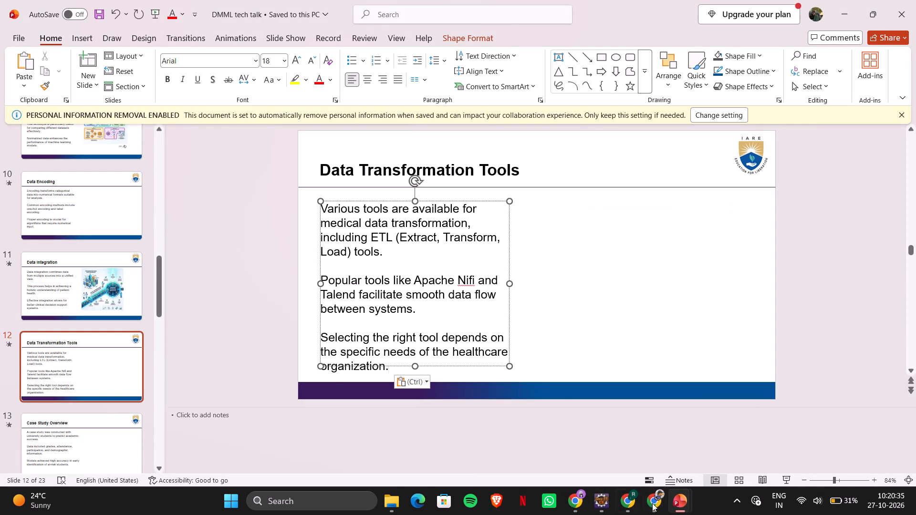
Copy the medical data collection diagram from slide 11 of the downloaded deck onto slide 12 of DMML tech talk, stretched taller beside the body text.
click(677, 491)
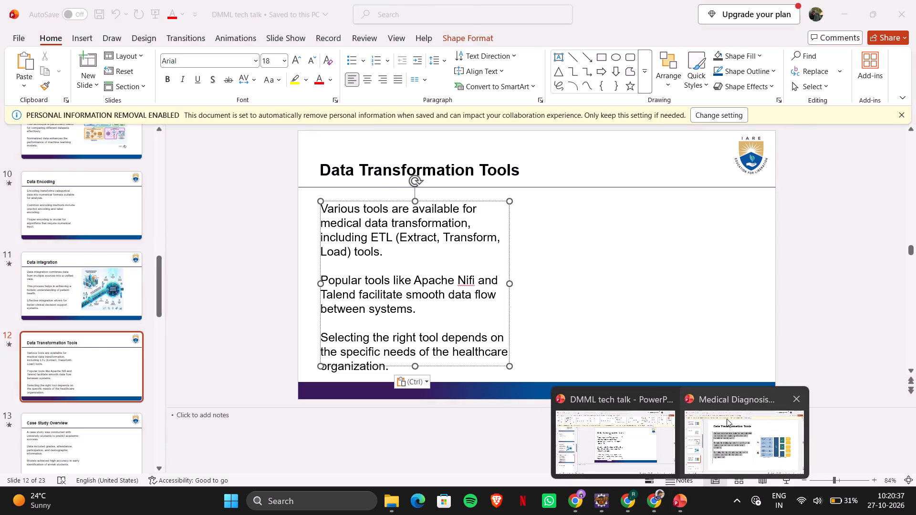
click(727, 419)
click(727, 338)
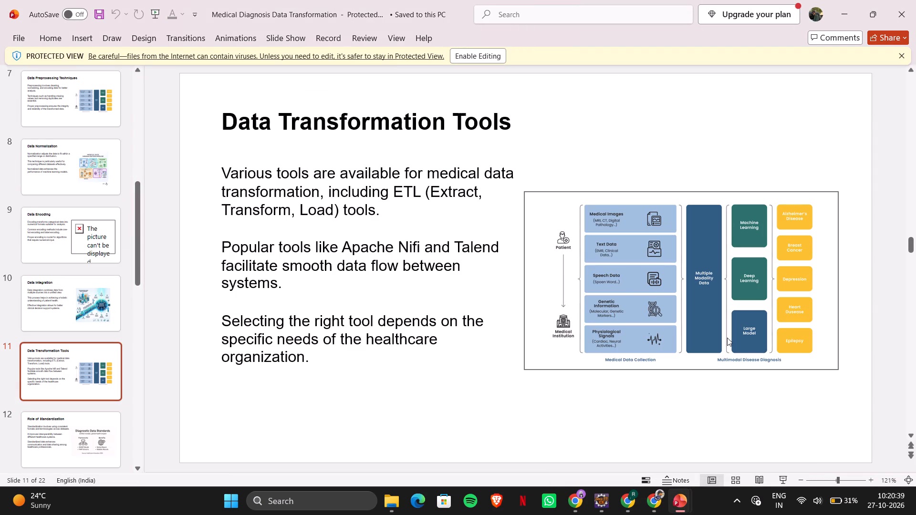
key(ctrl+c)
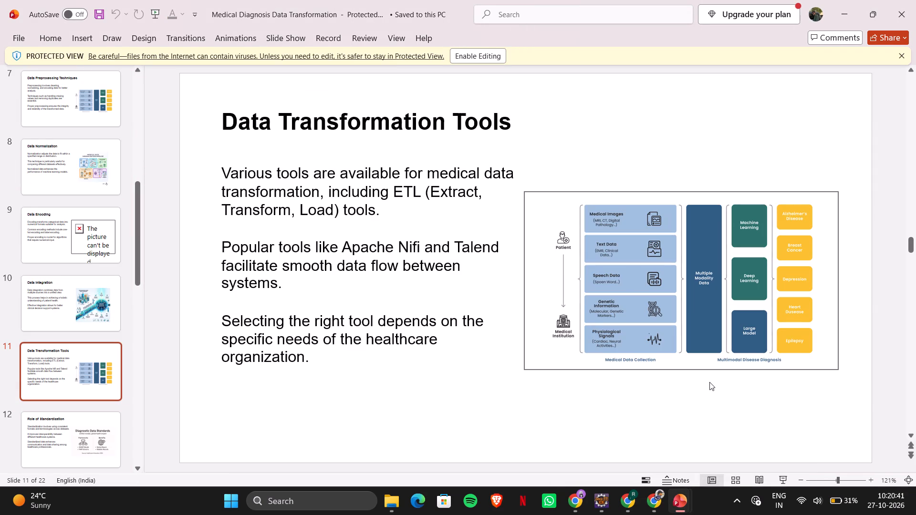
click(709, 382)
key(Right)
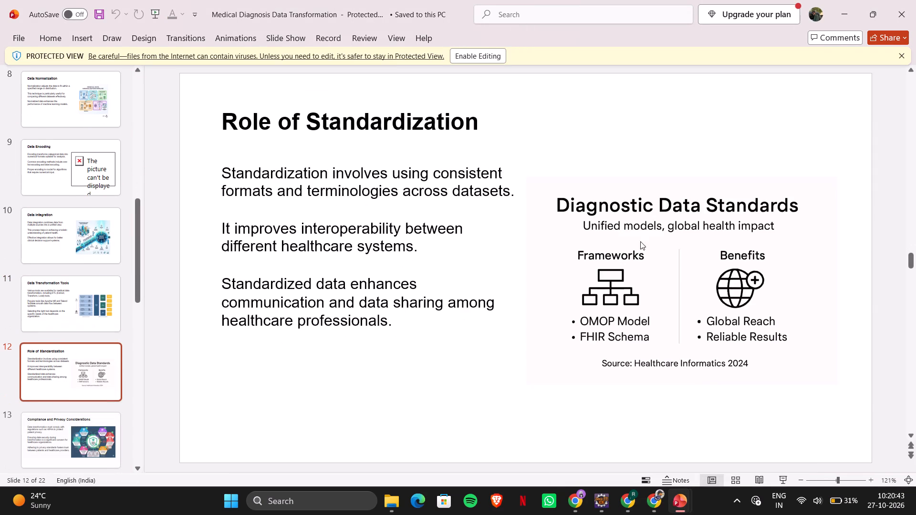
click(454, 121)
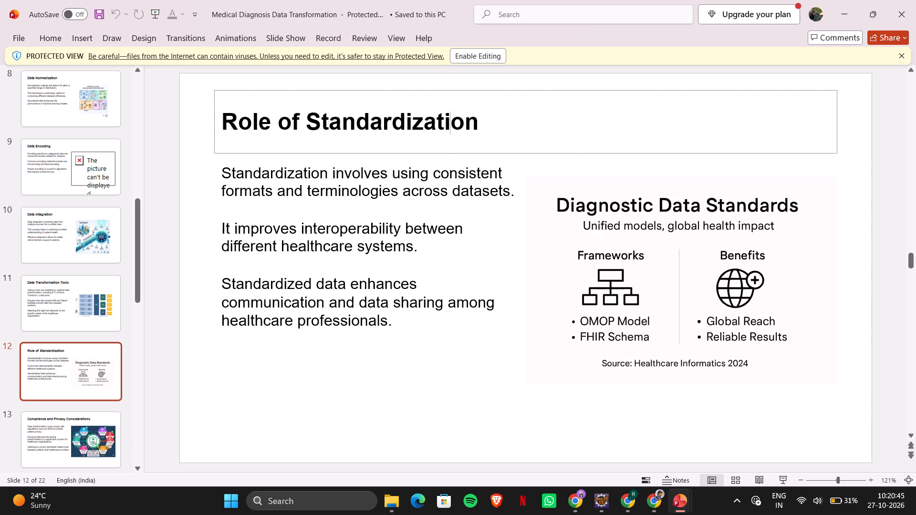
key(ctrl+a)
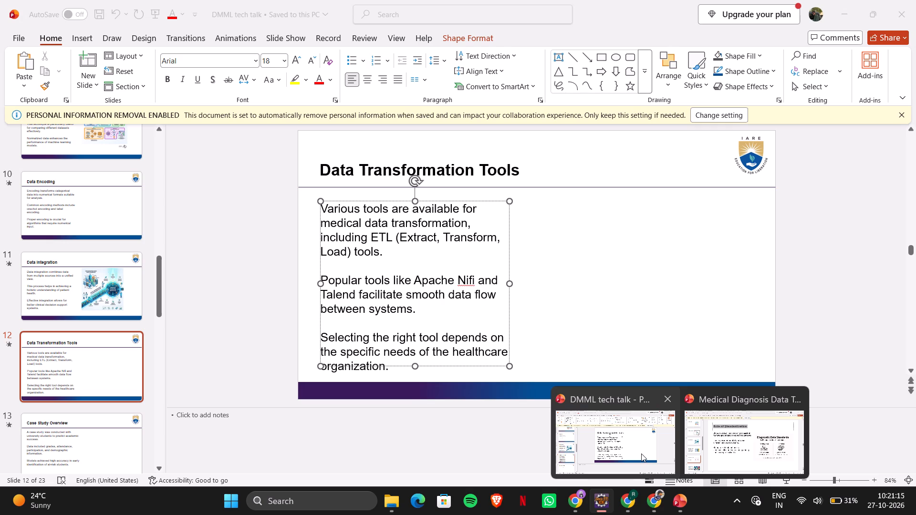
click(641, 453)
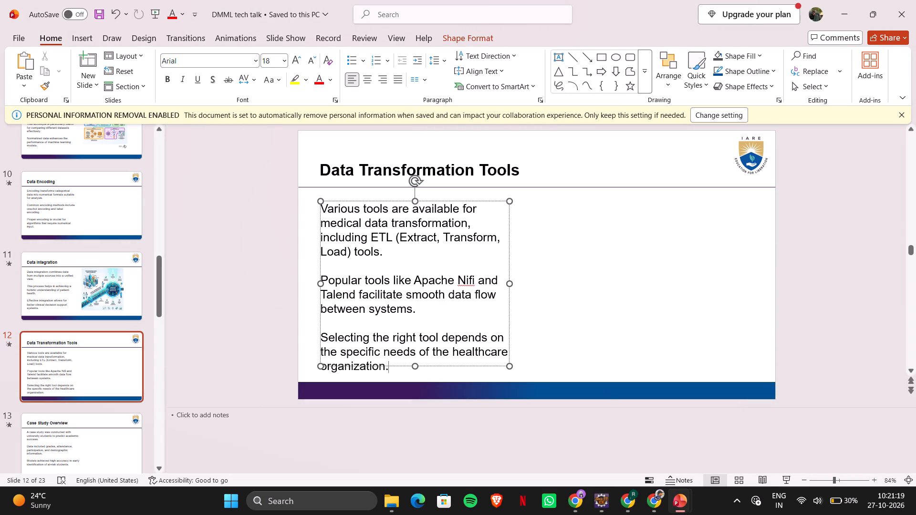
click(627, 337)
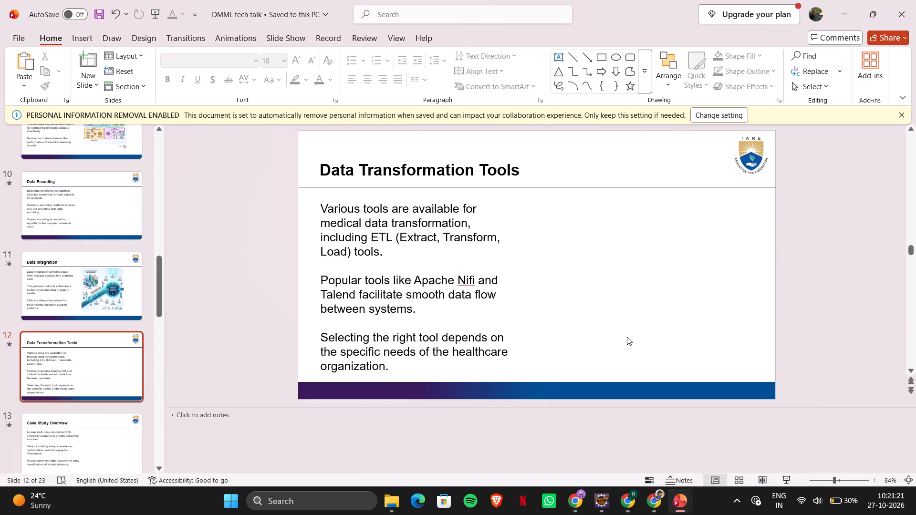
key(ctrl+v)
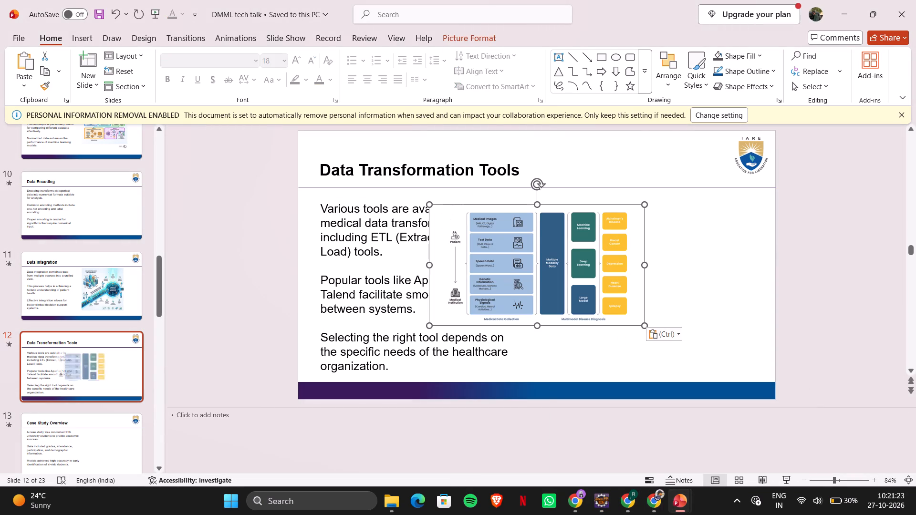
drag(571, 281, 667, 296)
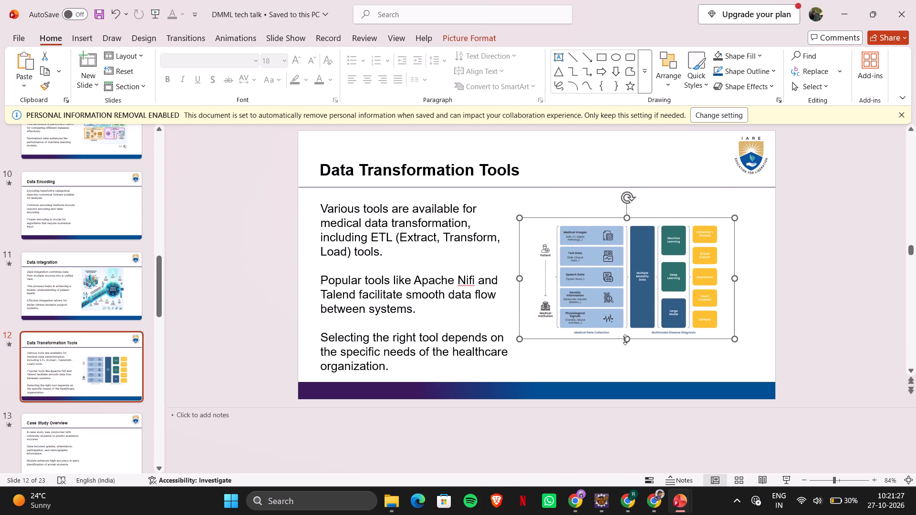
drag(625, 340, 629, 404)
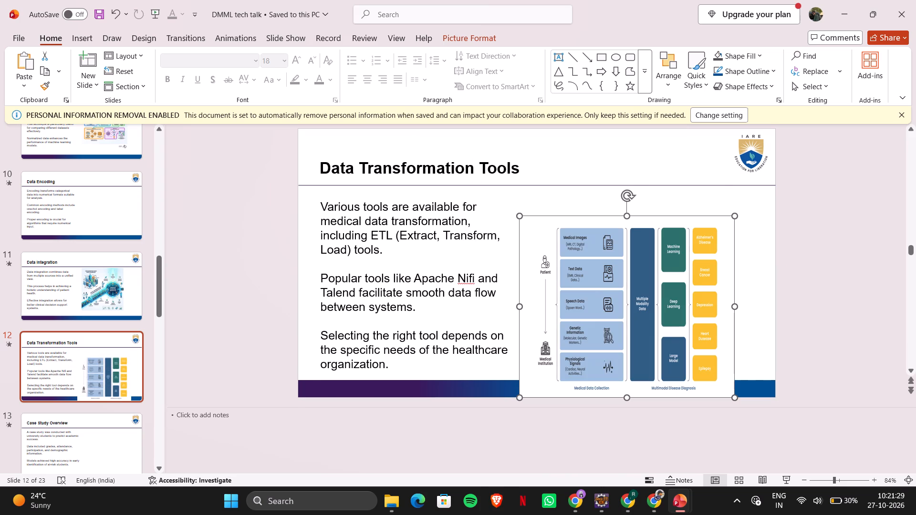
drag(638, 265, 643, 242)
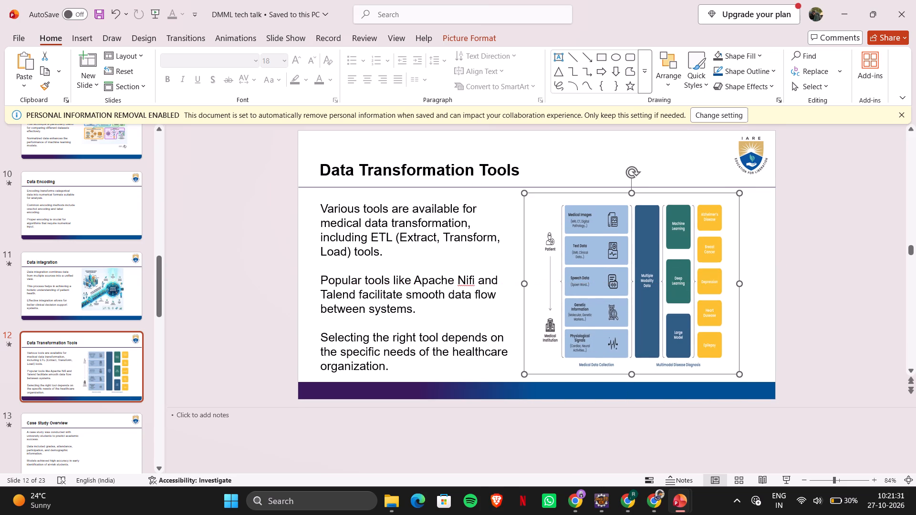
Replace the title of slide 13 in DMML tech talk with "Role of Standardization", copied from slide 12 of the downloaded deck.
click(760, 317)
key(Right)
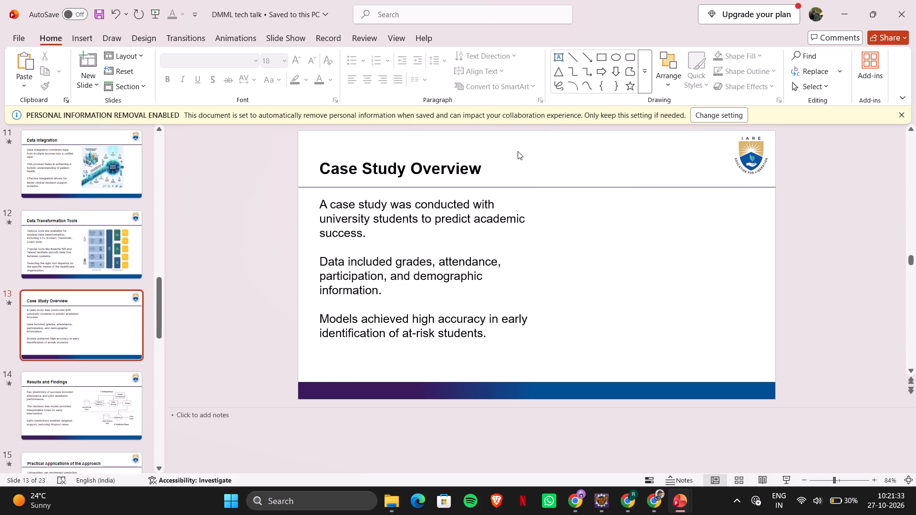
click(458, 170)
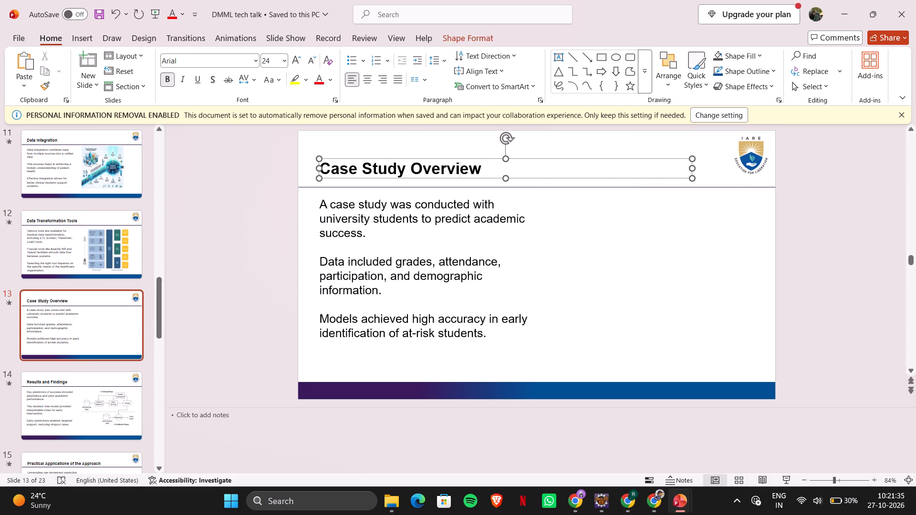
key(ctrl+a)
click(675, 511)
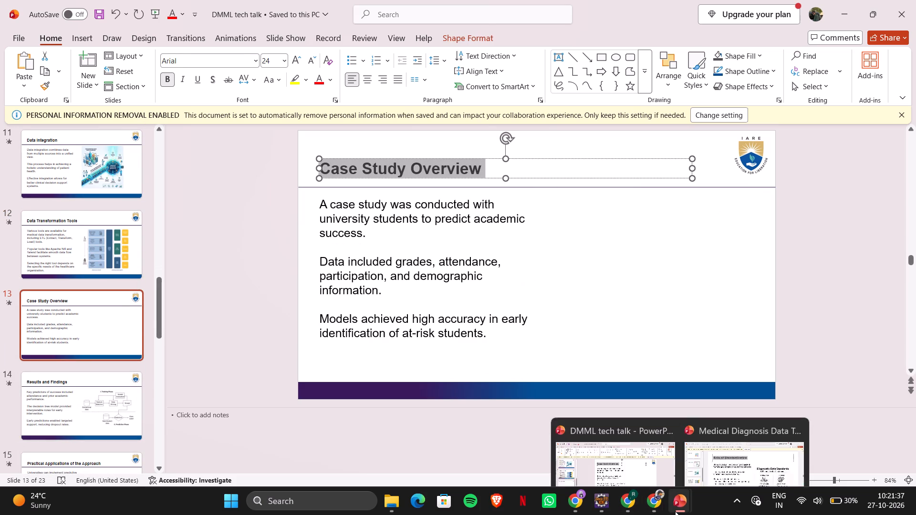
click(721, 444)
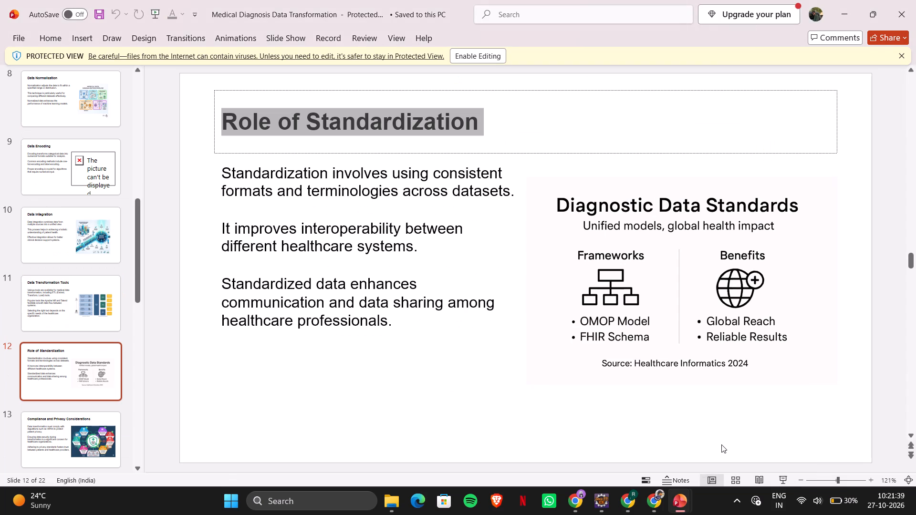
key(ctrl+c)
click(435, 312)
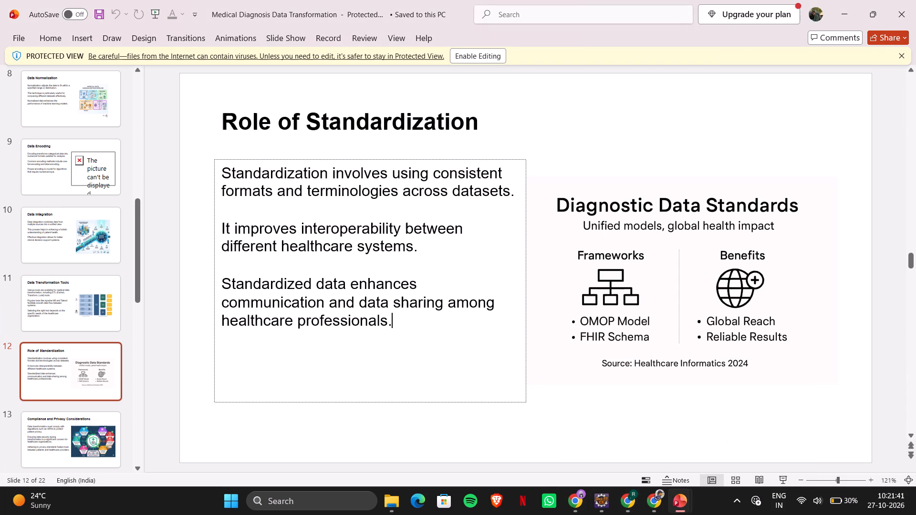
key(ctrl+a)
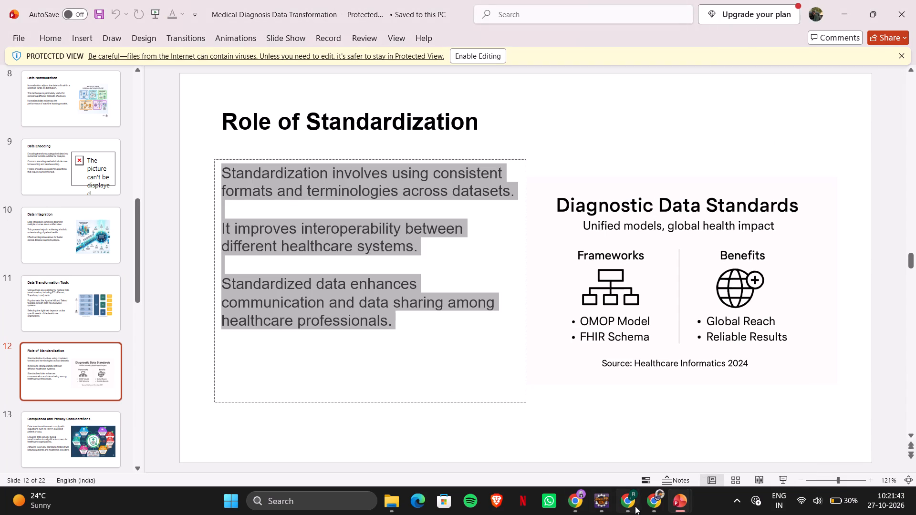
click(631, 449)
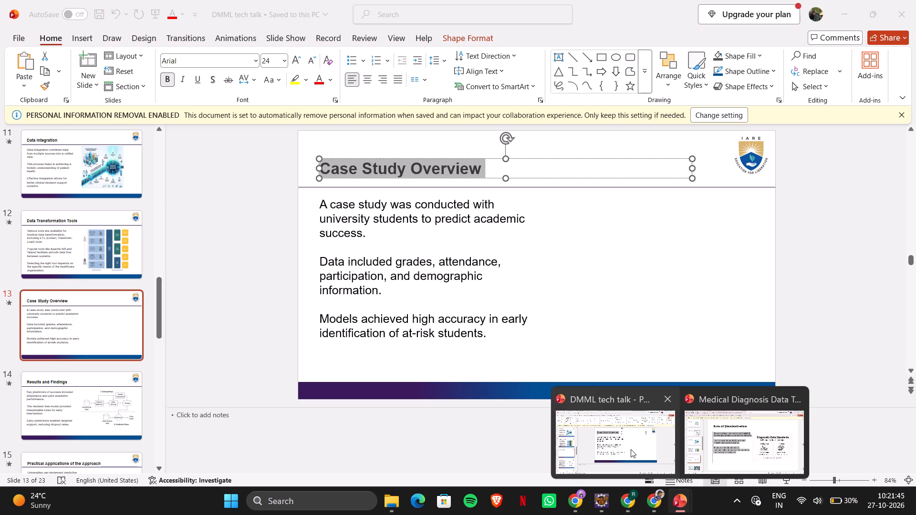
key(ctrl+v)
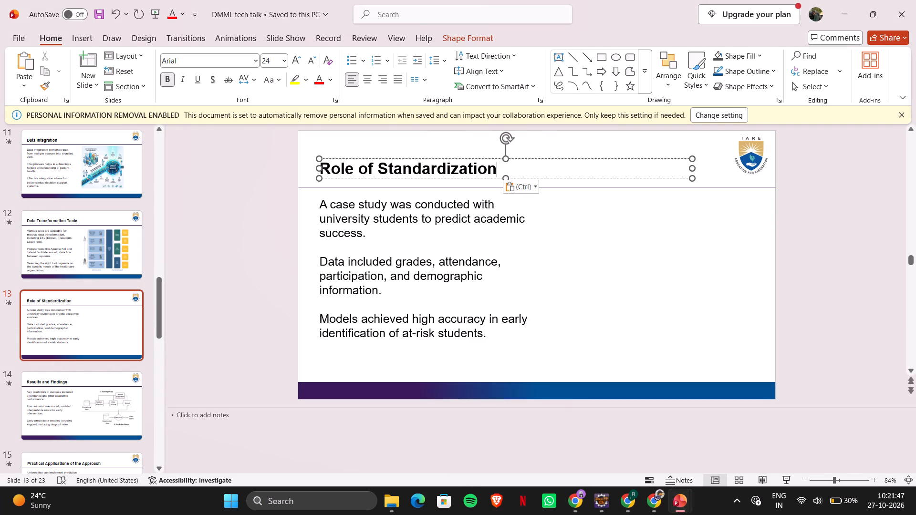
Replace the body text on slide 13 of DMML tech talk with the three standardization paragraphs copied from slide 12 of the downloaded deck.
click(489, 336)
key(ctrl+a)
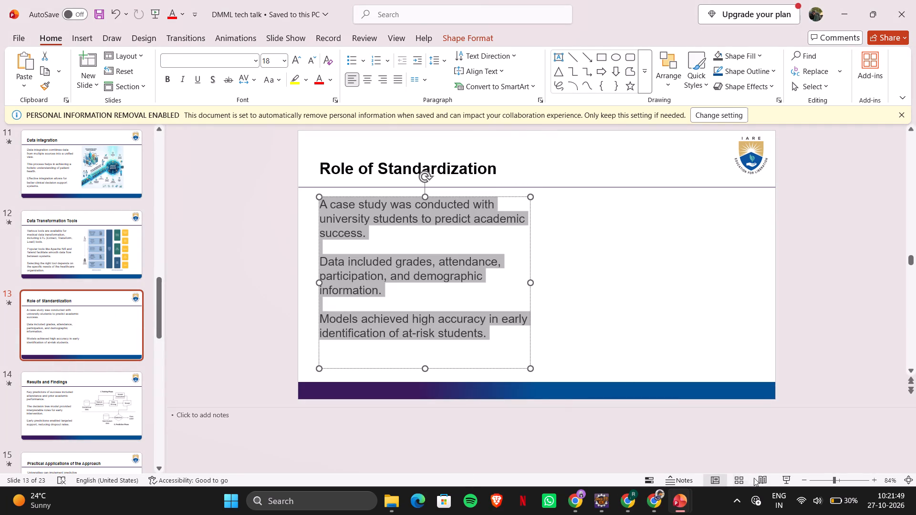
click(687, 500)
click(710, 437)
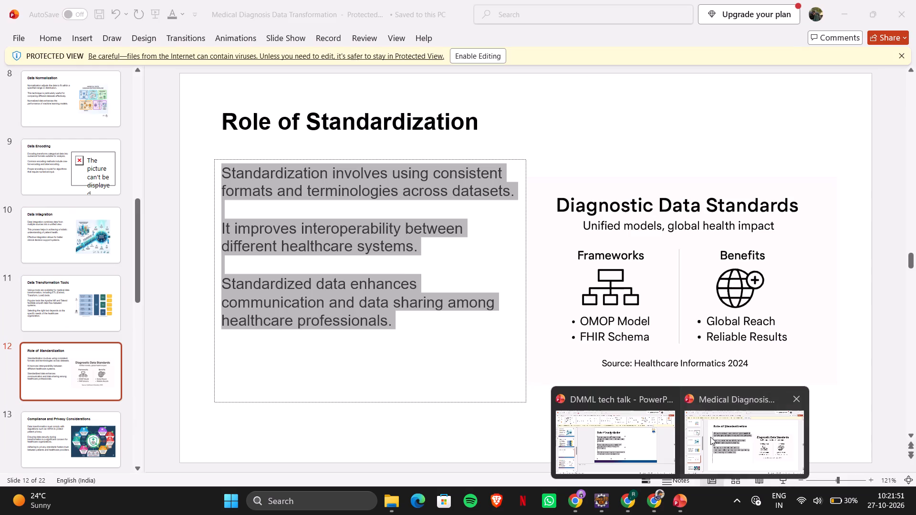
key(ctrl+c)
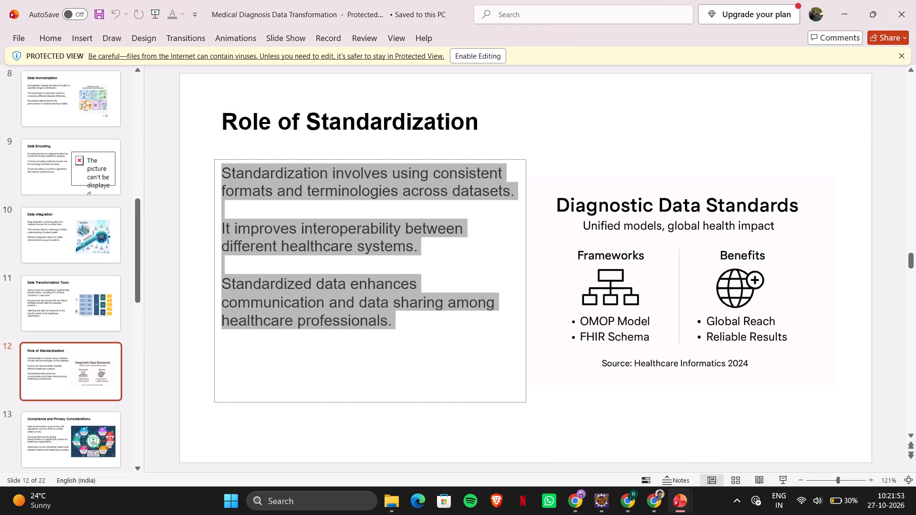
click(717, 288)
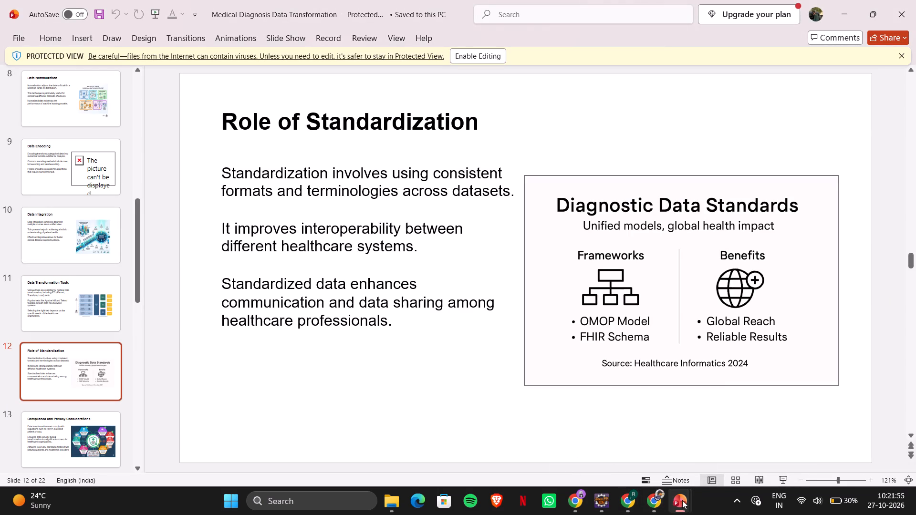
click(644, 455)
key(ctrl+v)
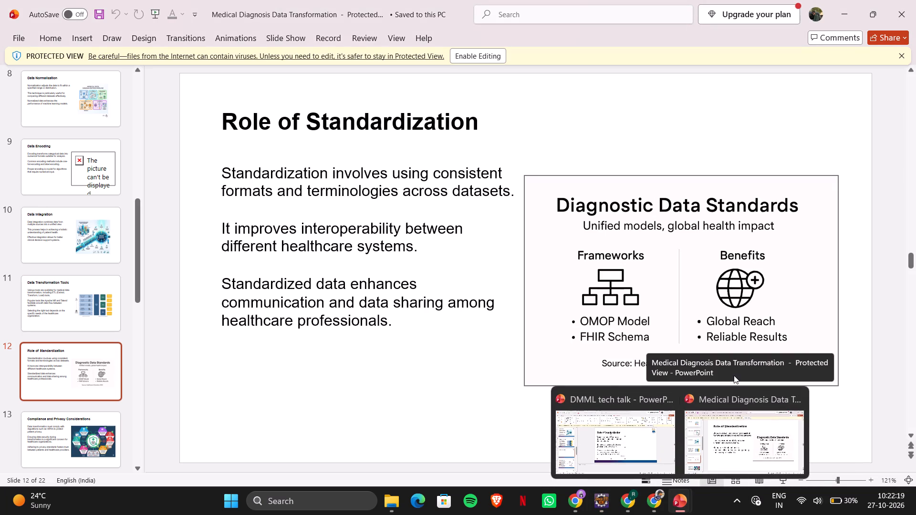
Copy the Diagnostic Data Standards image from slide 12 of the downloaded deck onto slide 13 of DMML tech talk, beside the body text.
key(ctrl+c)
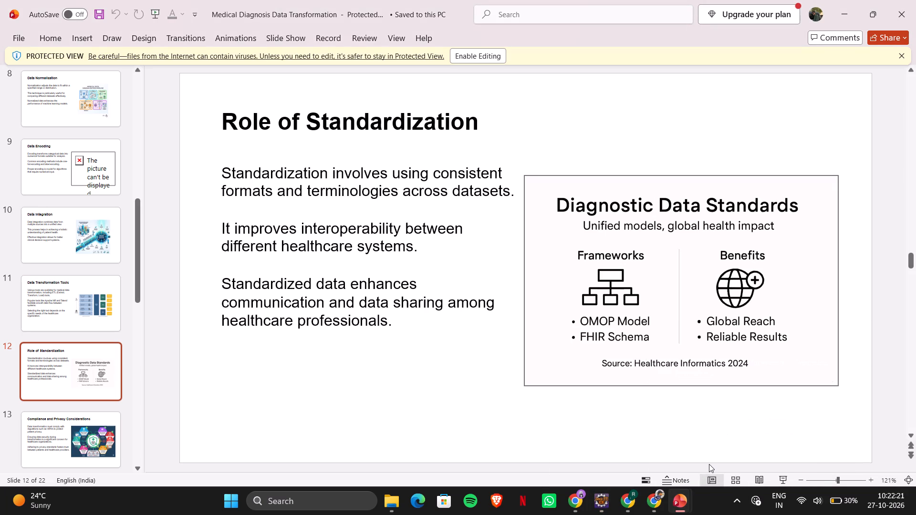
key(Right)
click(635, 407)
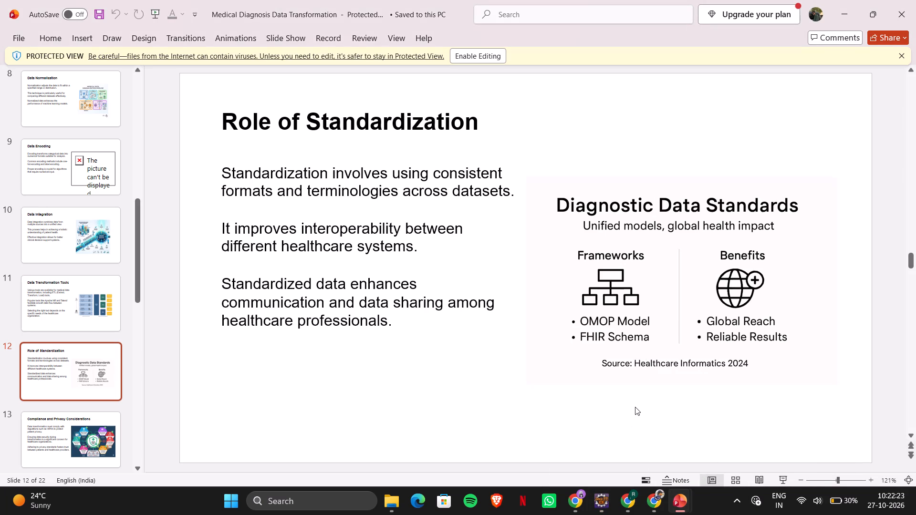
key(Right)
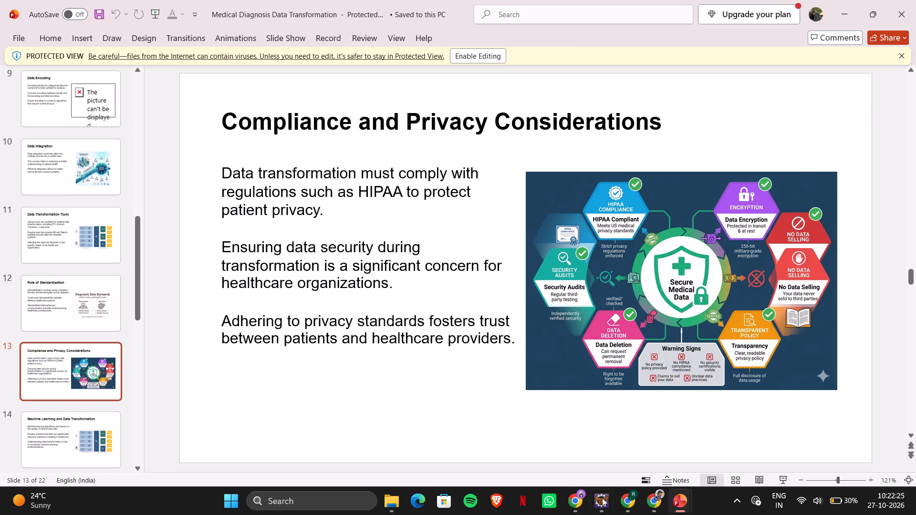
click(645, 451)
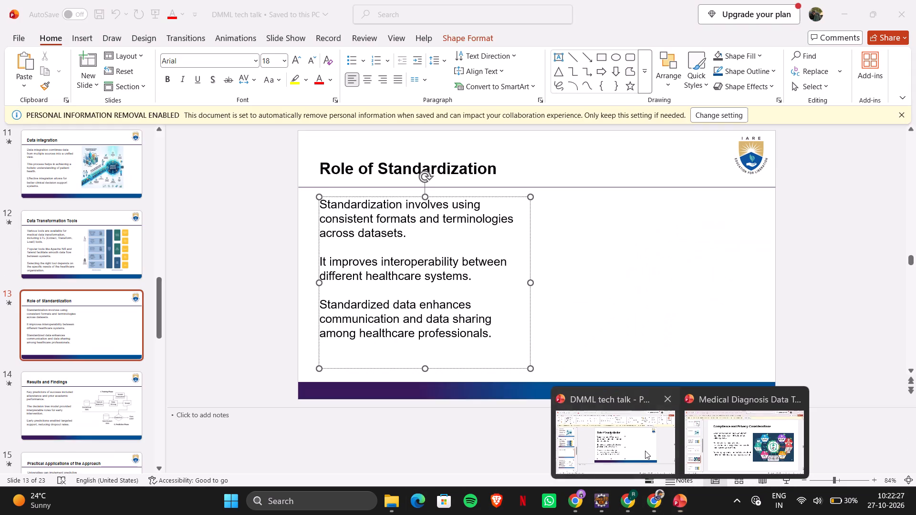
click(608, 338)
key(ctrl+v)
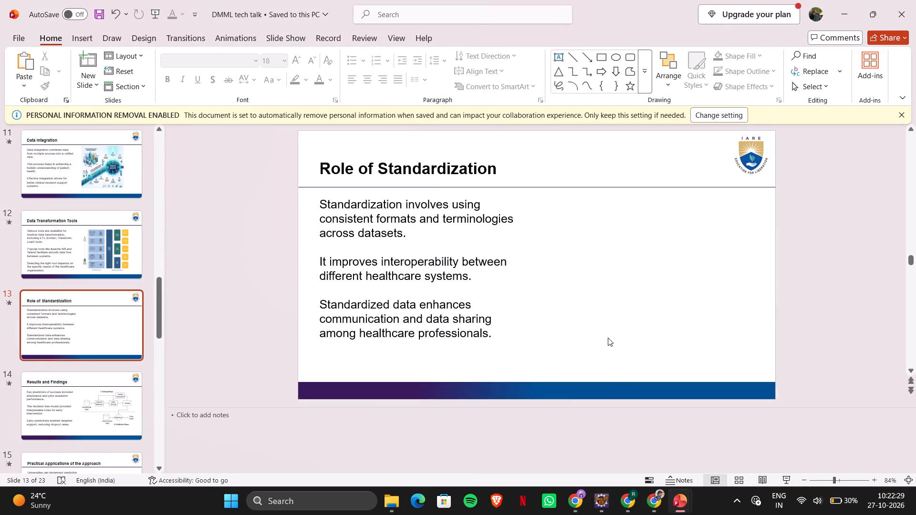
drag(578, 282, 663, 297)
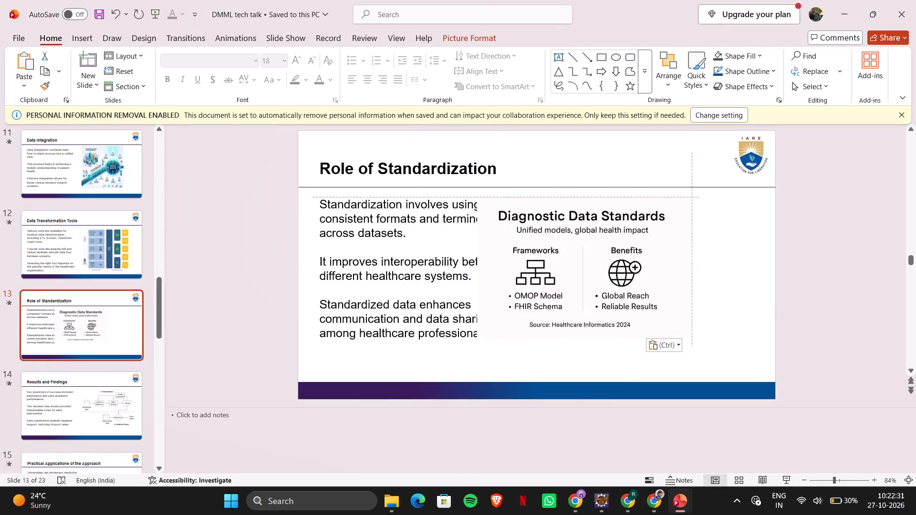
drag(663, 297, 684, 299)
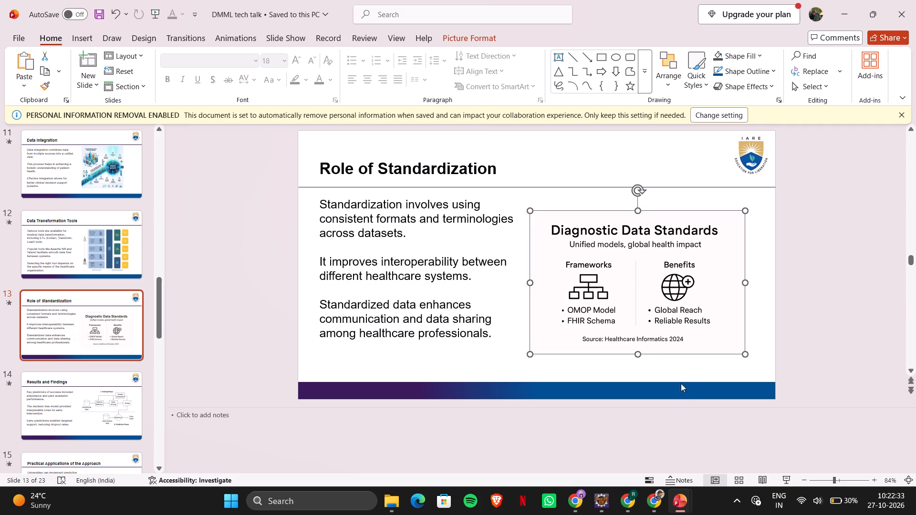
Replace the title of slide 14 in DMML tech talk with "Compliance and Privacy Considerations", copied from slide 13 of the downloaded deck.
click(680, 385)
key(Right)
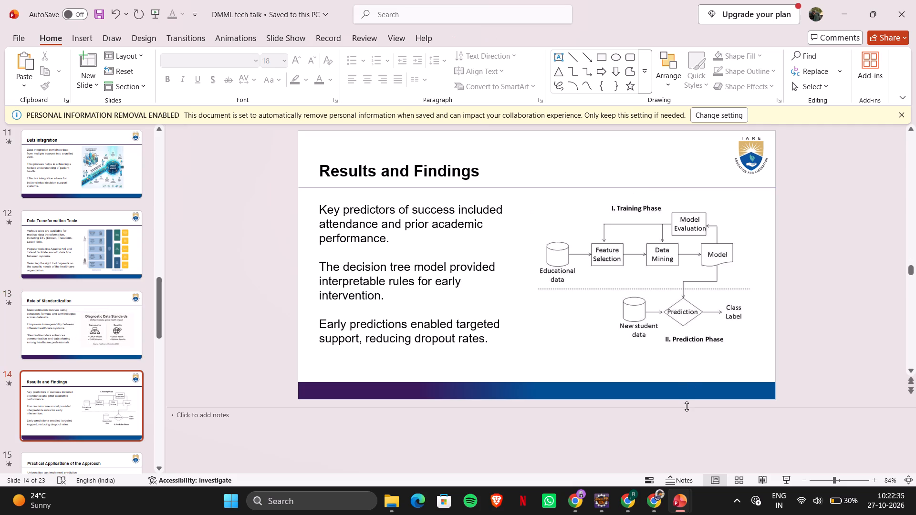
click(423, 167)
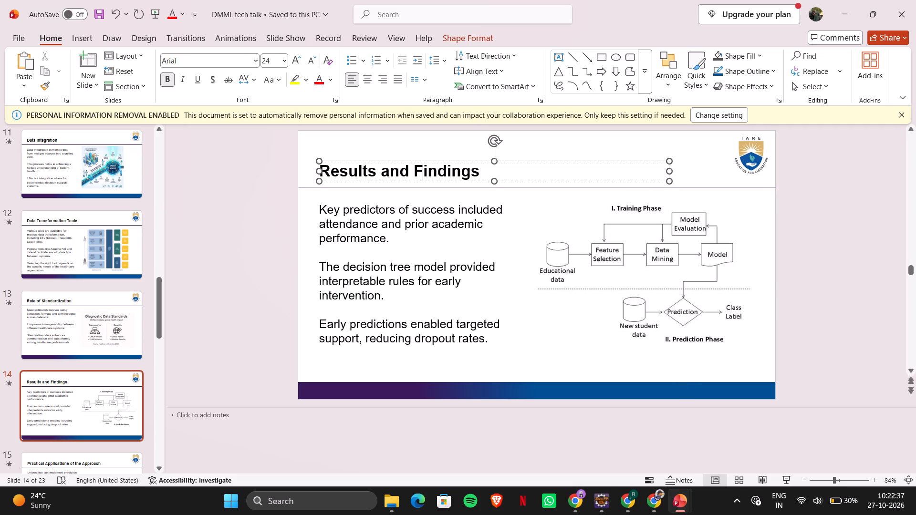
key(ctrl+a)
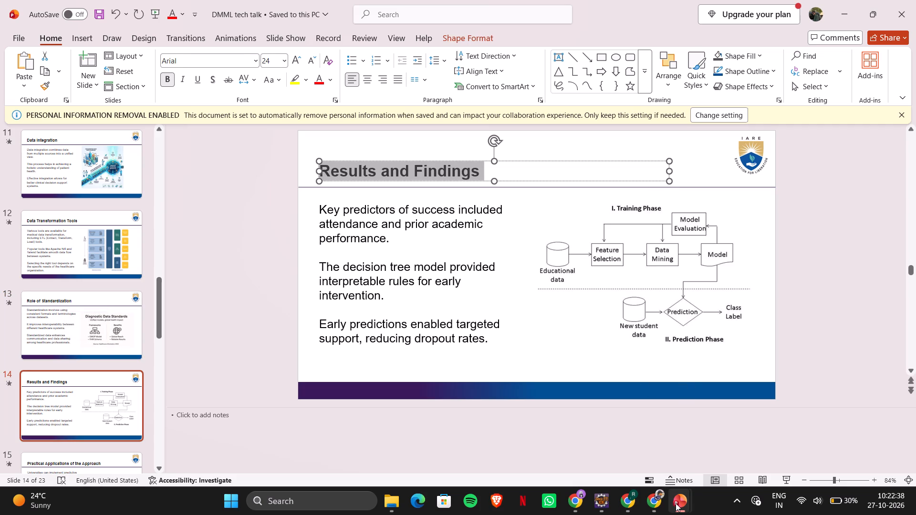
click(676, 503)
click(734, 437)
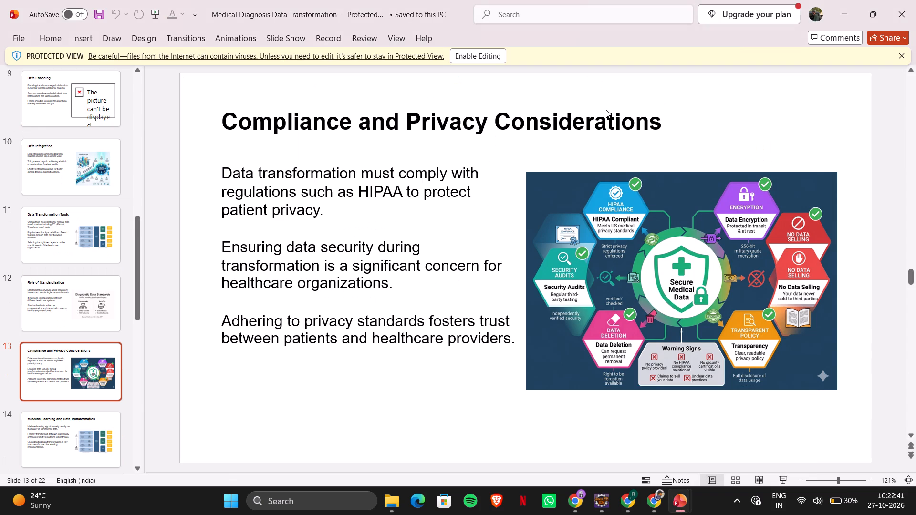
click(606, 110)
key(ctrl+a)
key(ctrl+c)
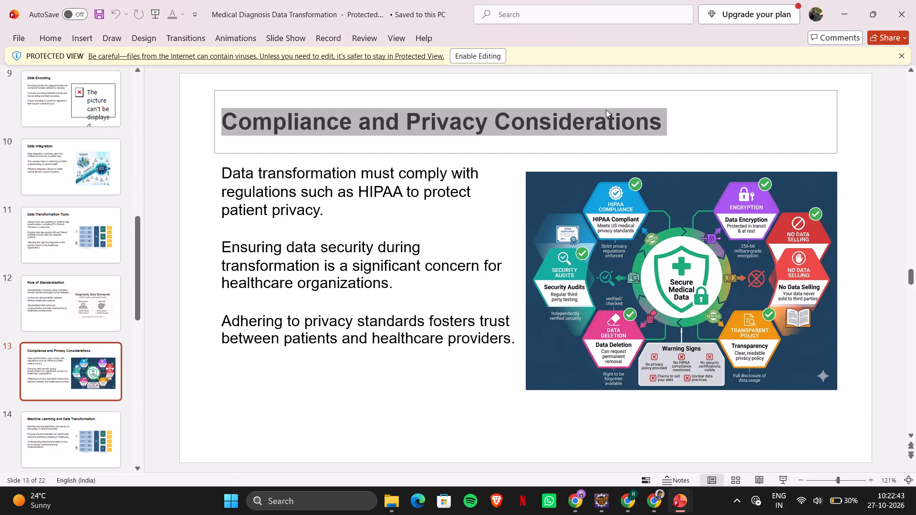
click(418, 219)
key(ctrl+a)
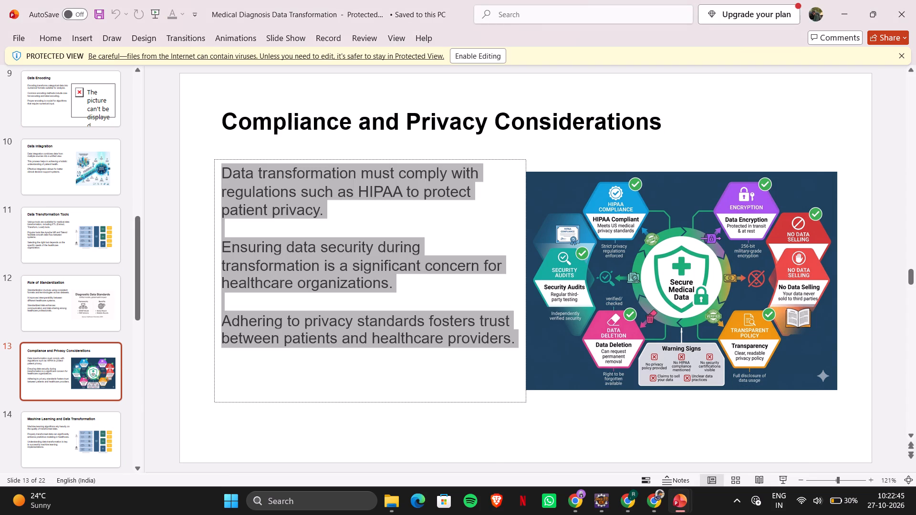
click(685, 504)
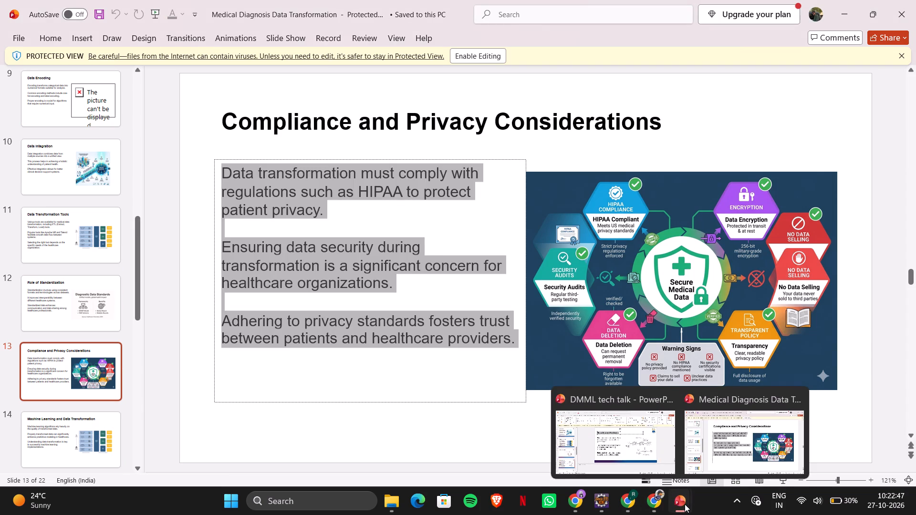
click(604, 447)
key(ctrl+v)
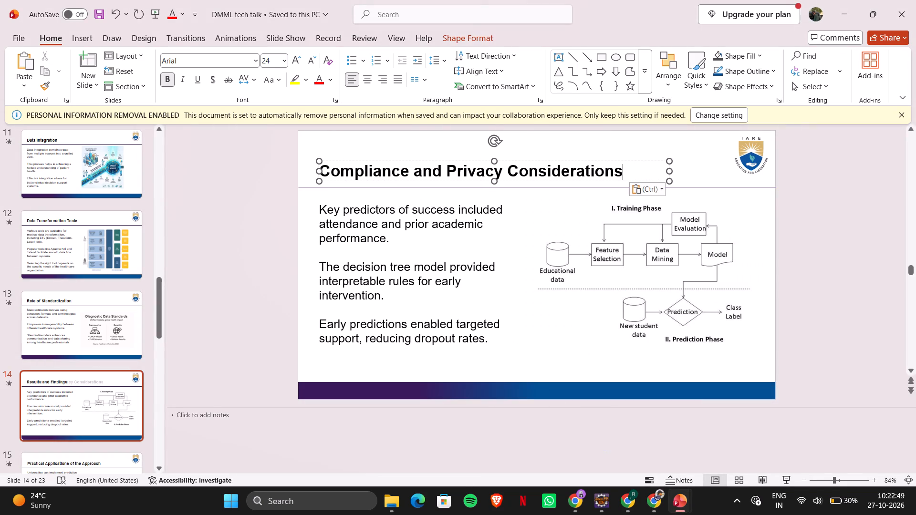
Replace the body text on slide 14 of DMML tech talk with the three compliance and privacy paragraphs copied from slide 13 of the downloaded deck.
click(488, 285)
key(ctrl+a)
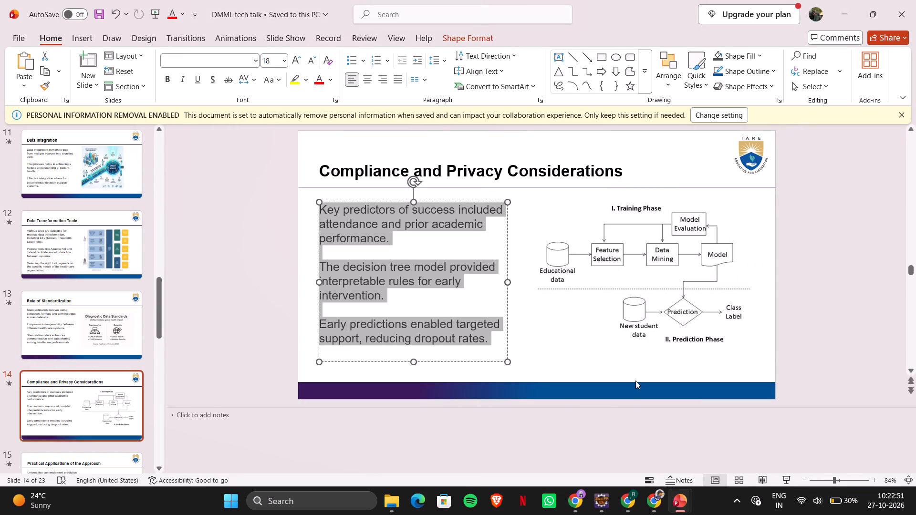
click(676, 504)
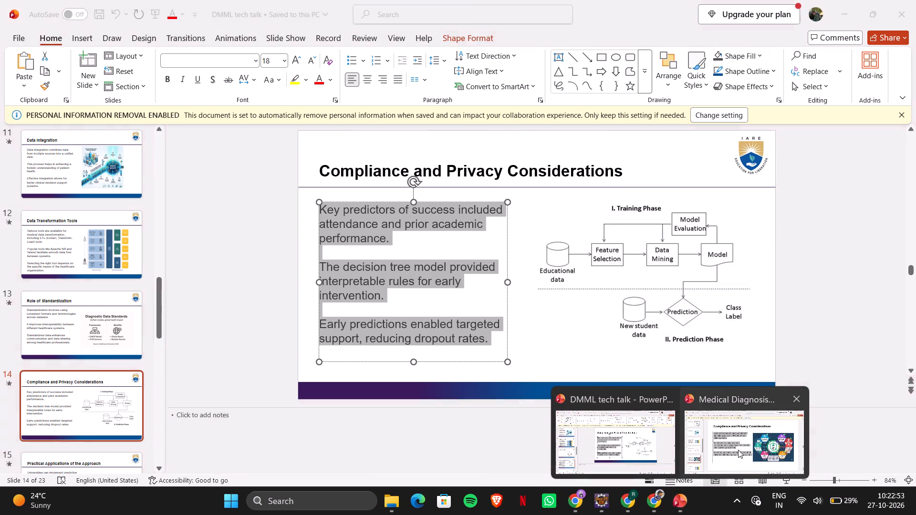
click(738, 449)
key(ctrl+c)
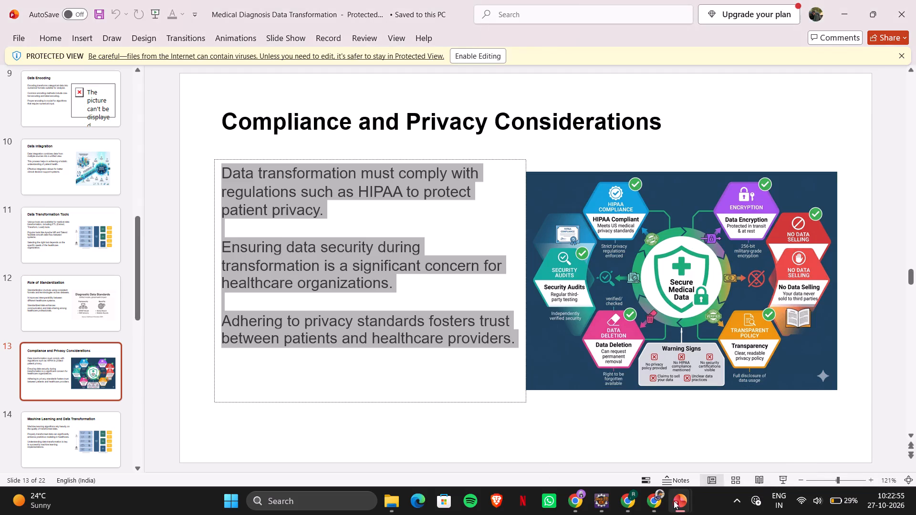
click(656, 499)
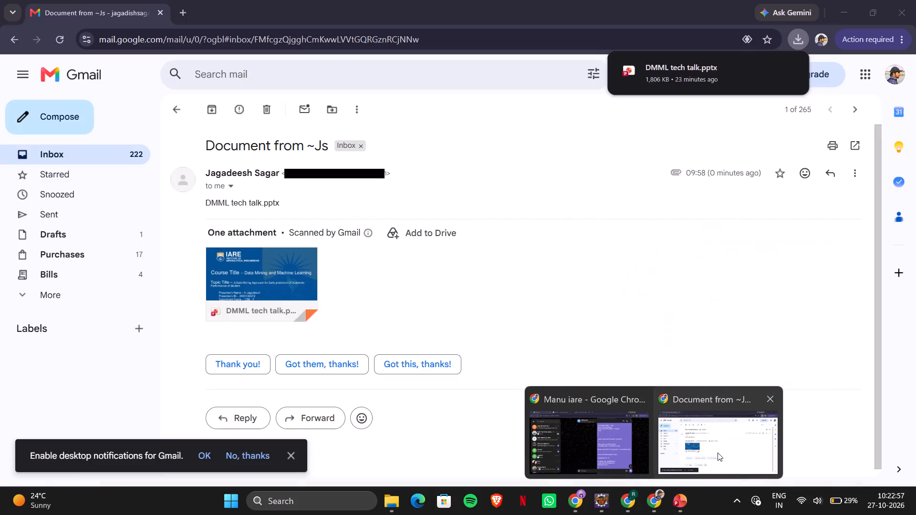
click(682, 502)
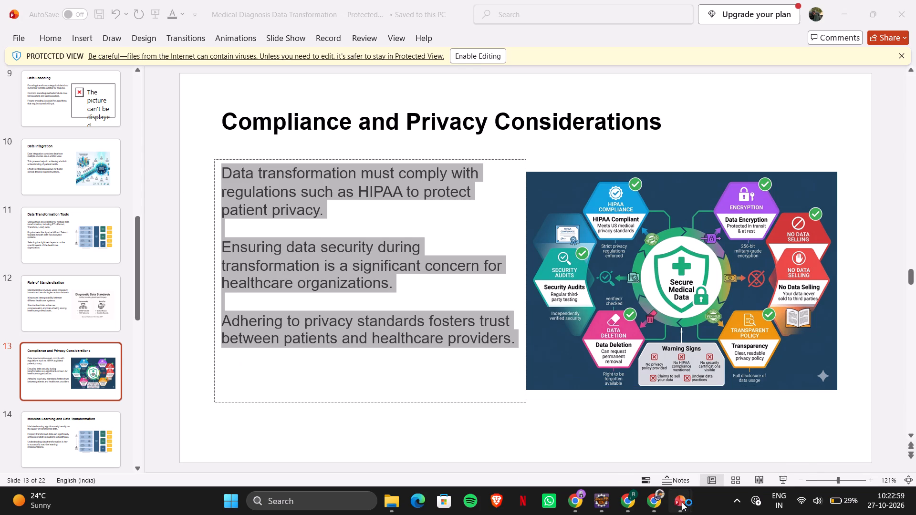
click(640, 451)
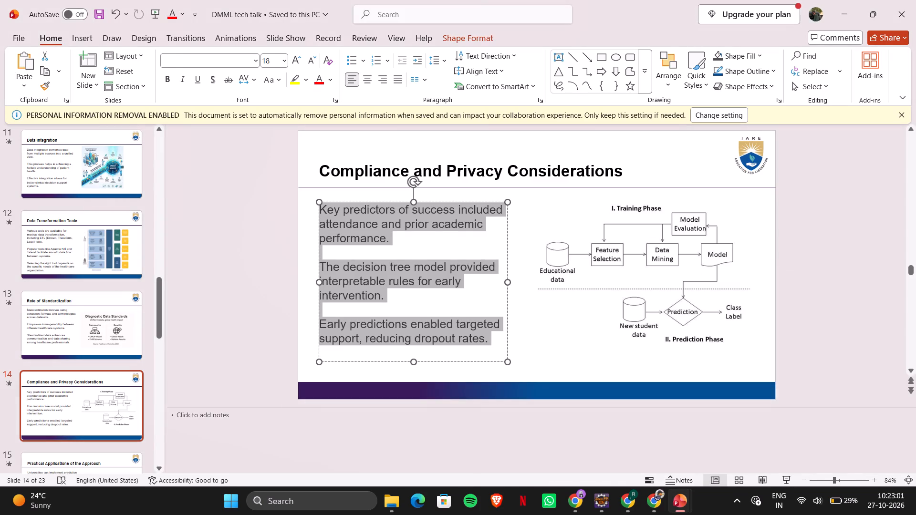
key(ctrl+v)
click(747, 364)
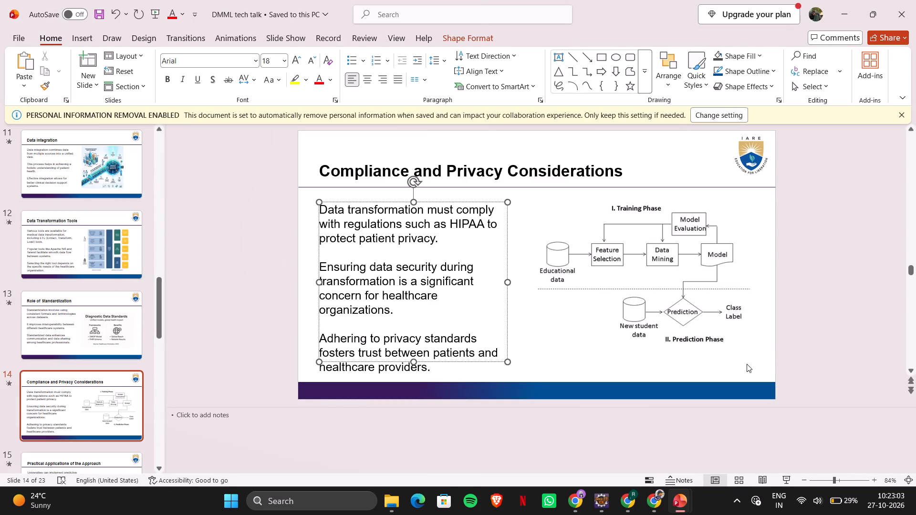
Delete the training and prediction phase diagram from slide 14 of DMML tech talk.
click(699, 286)
key(BackSpace)
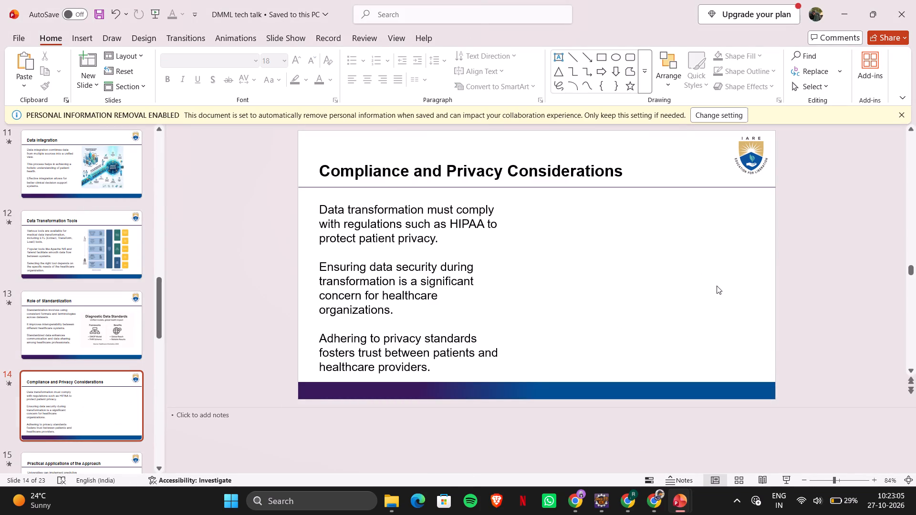
Copy the Secure Medical Data image from slide 13 of the downloaded deck onto slide 14 of DMML tech talk, beside the body text, and stretch it taller.
click(682, 502)
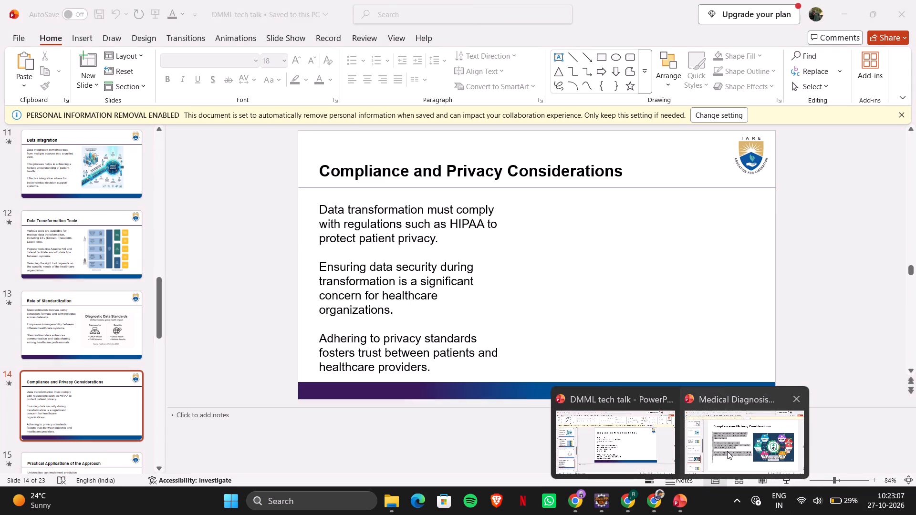
click(727, 451)
click(748, 346)
key(ctrl+c)
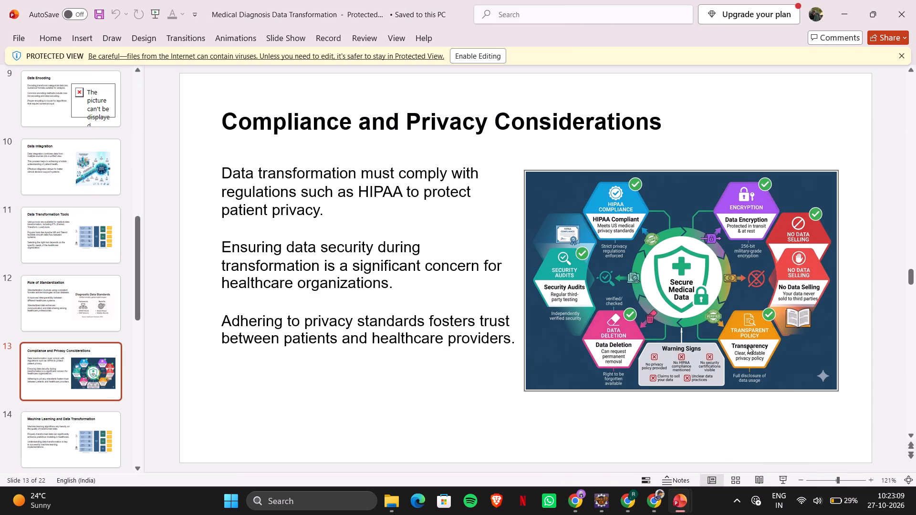
click(649, 431)
key(Right)
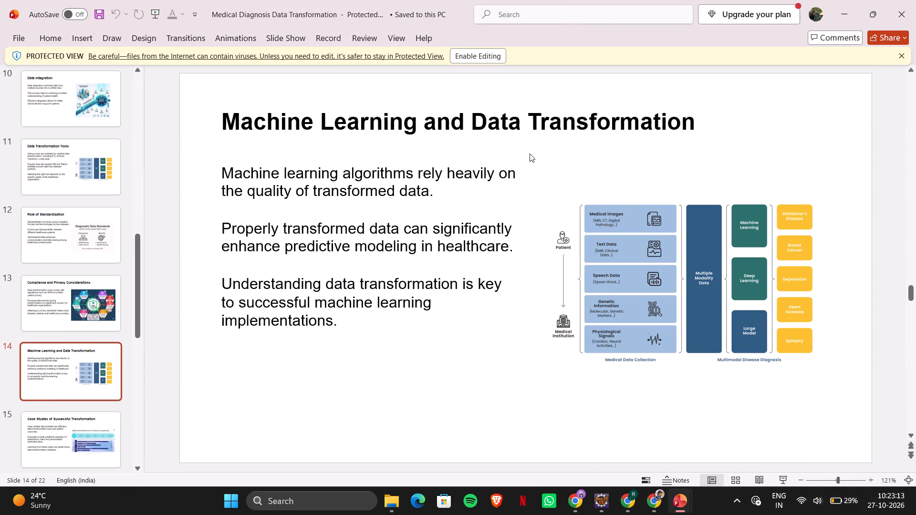
click(534, 126)
key(ctrl+a)
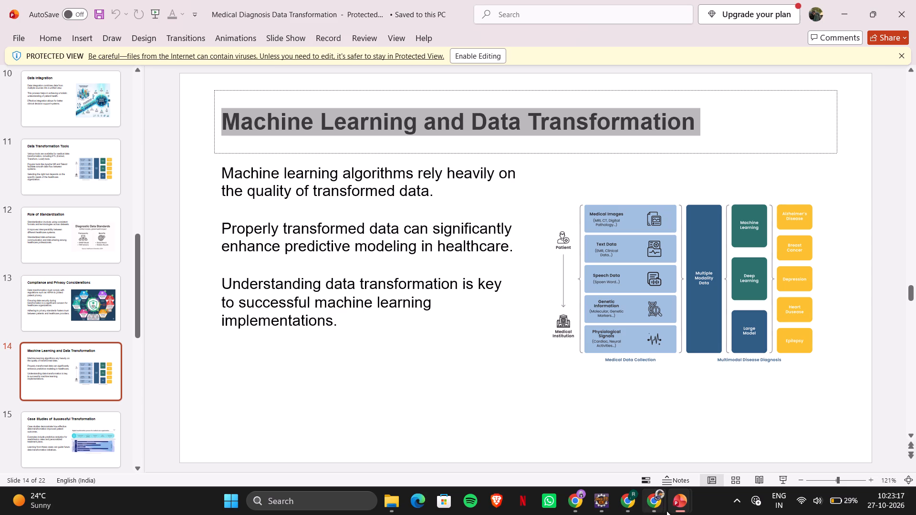
click(635, 440)
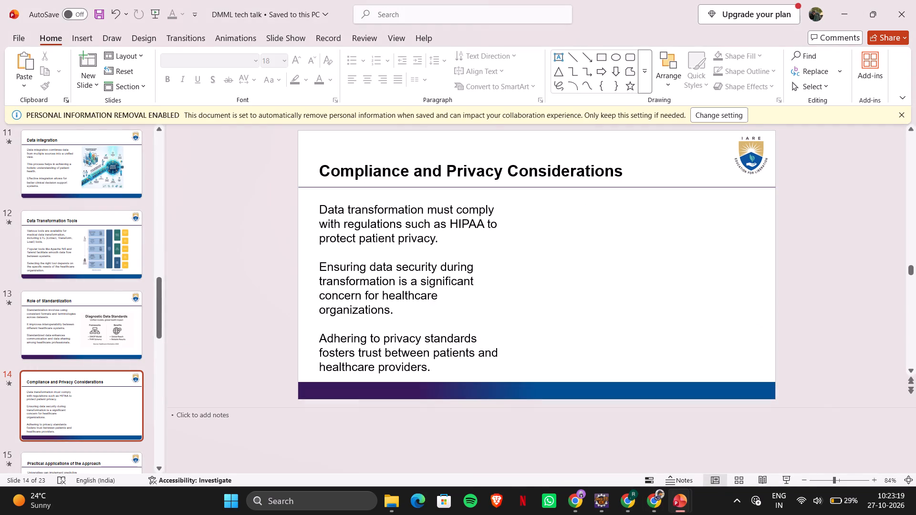
key(ctrl+v)
drag(557, 274, 584, 286)
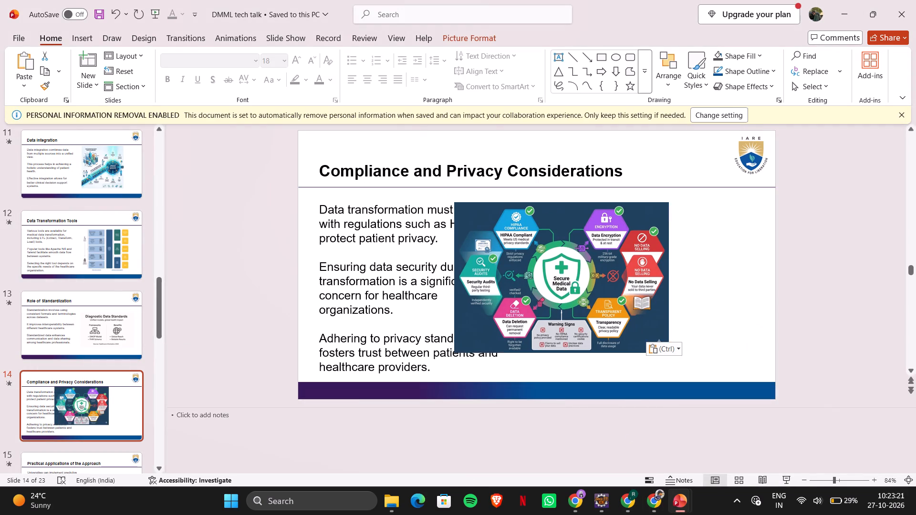
drag(584, 286, 652, 286)
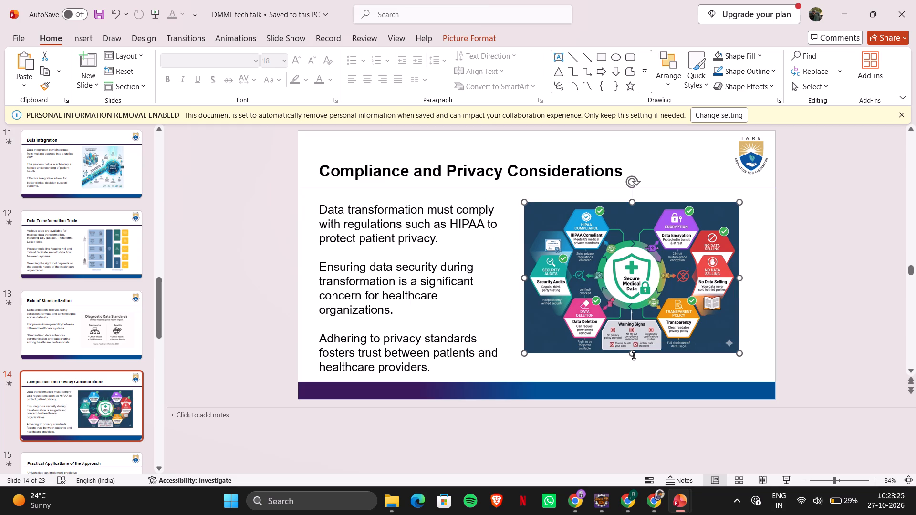
drag(631, 354, 632, 369)
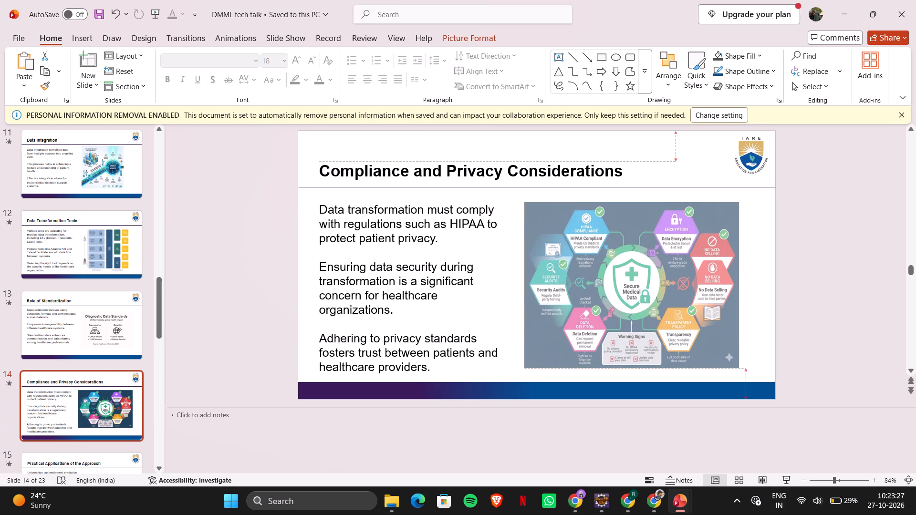
drag(632, 369, 632, 370)
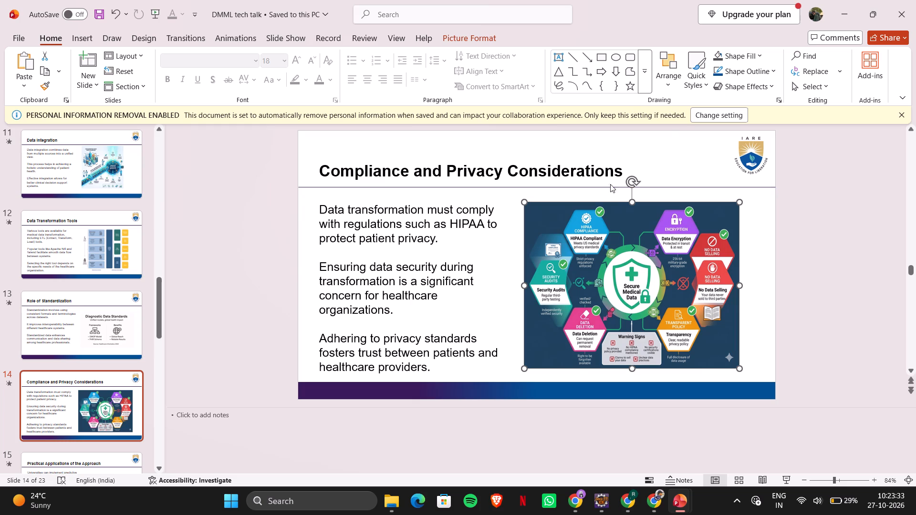
Replace the title of slide 15 in DMML tech talk with "Machine Learning and Data Transformation", copied from slide 14 of the downloaded deck.
click(636, 393)
key(Right)
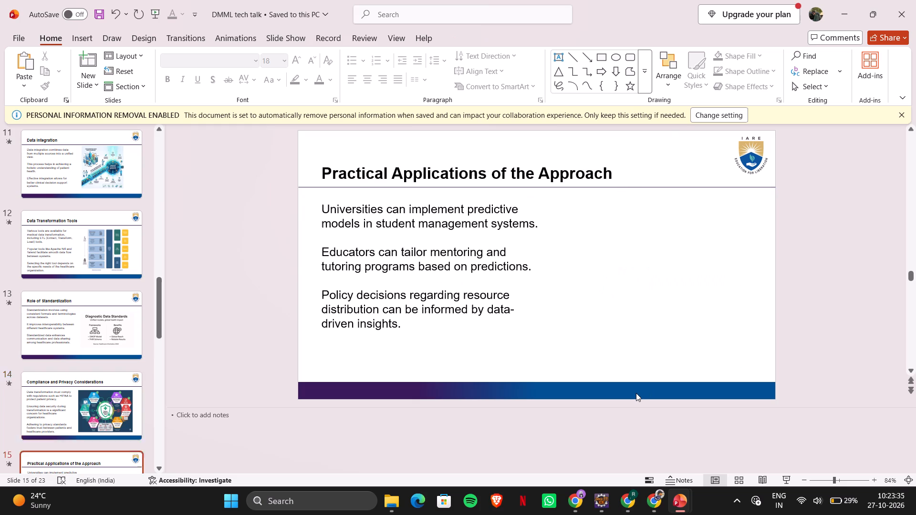
click(552, 172)
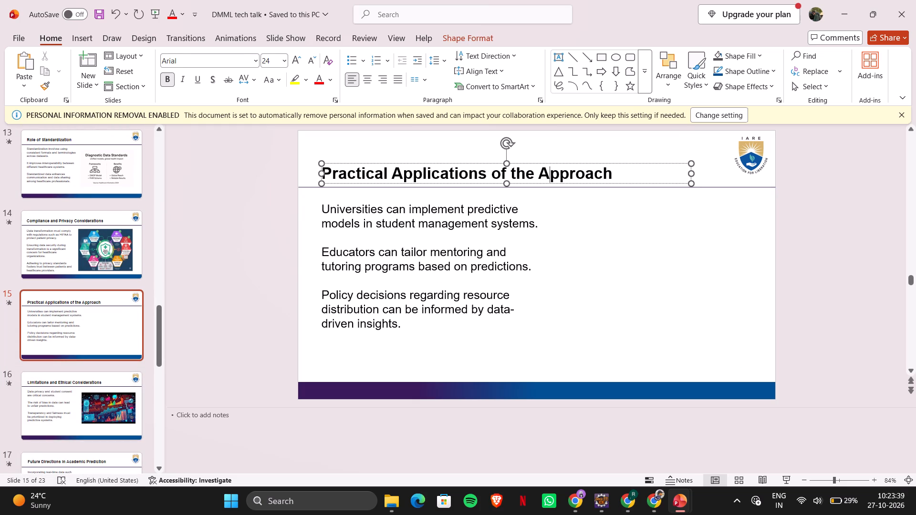
key(ctrl+a)
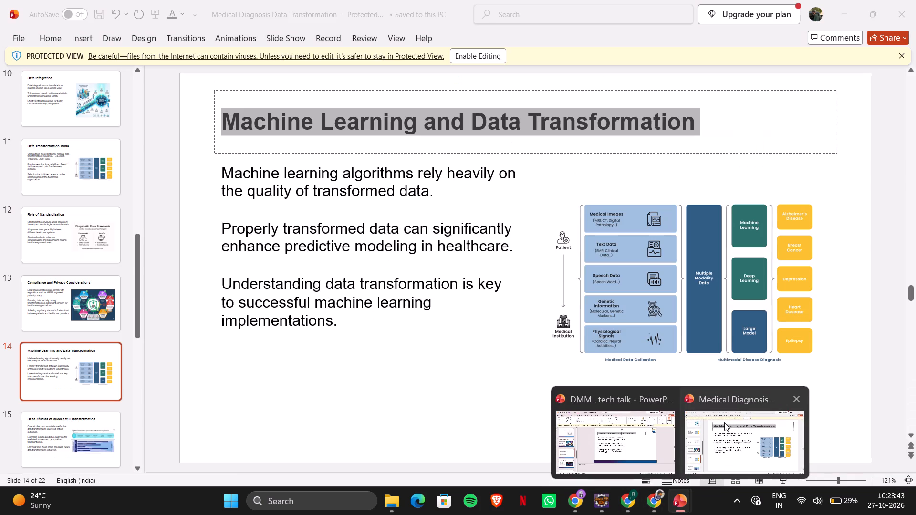
click(724, 422)
key(ctrl+c)
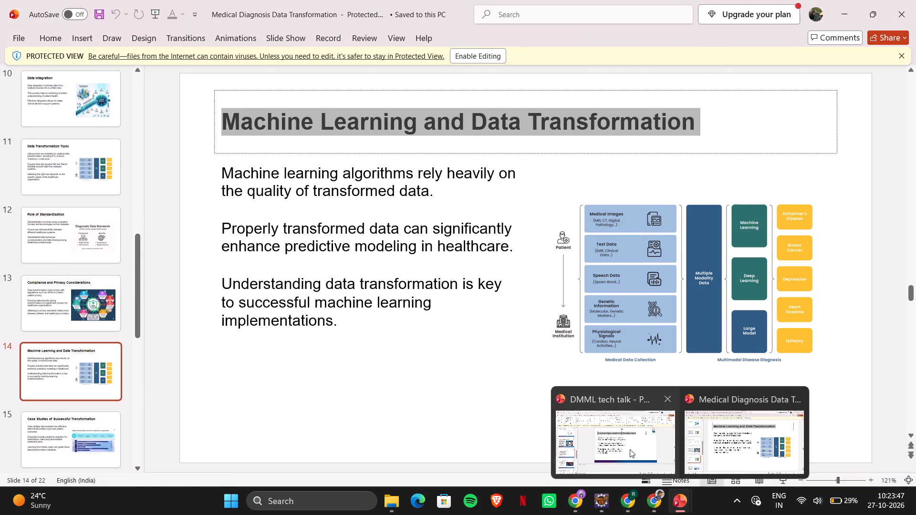
click(630, 449)
key(ctrl+v)
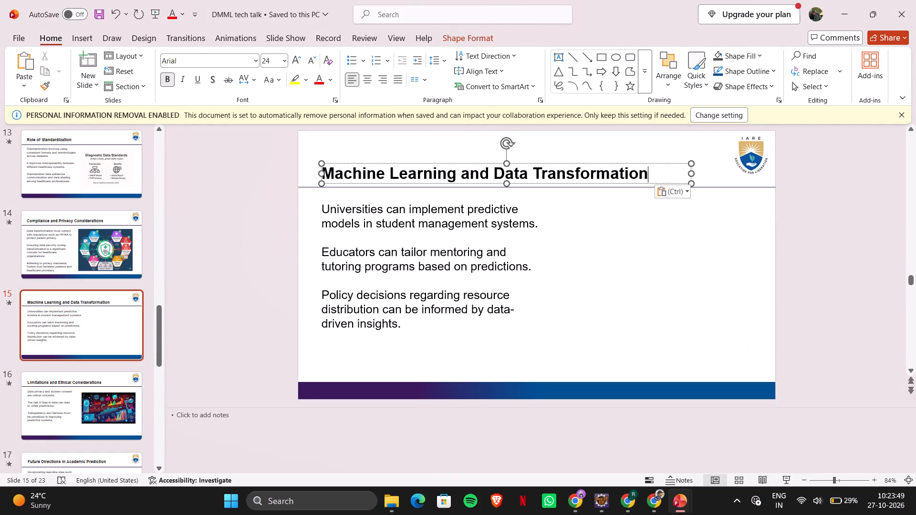
Replace the body text on slide 15 of DMML tech talk with the three machine learning paragraphs copied from slide 14 of the downloaded deck.
click(520, 275)
key(ctrl+a)
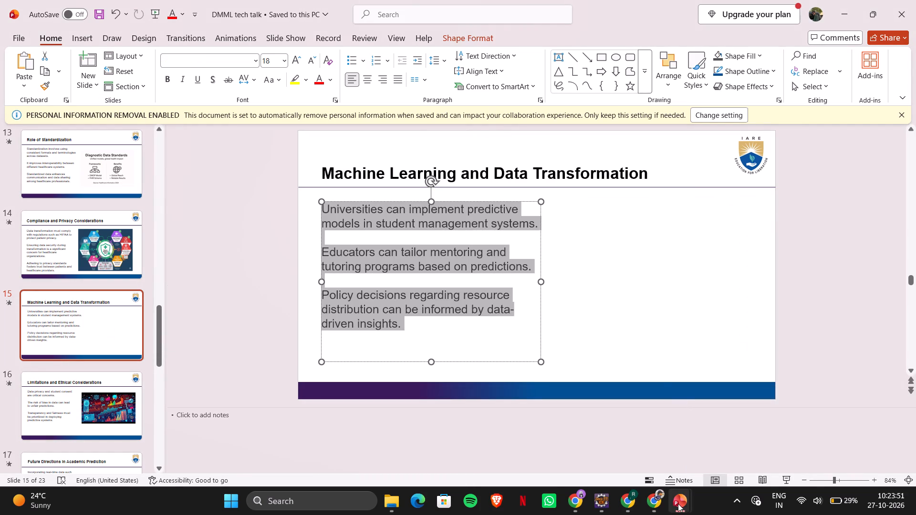
click(677, 505)
click(722, 465)
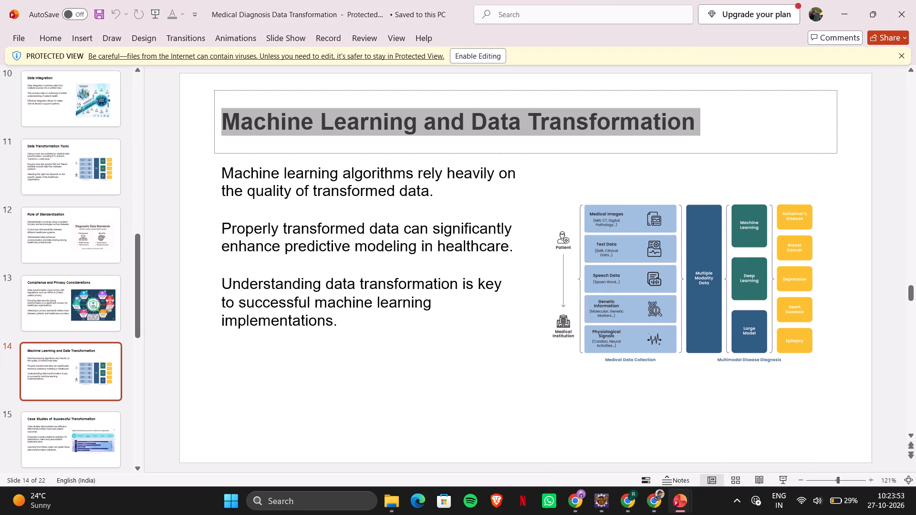
click(483, 279)
key(ctrl+a)
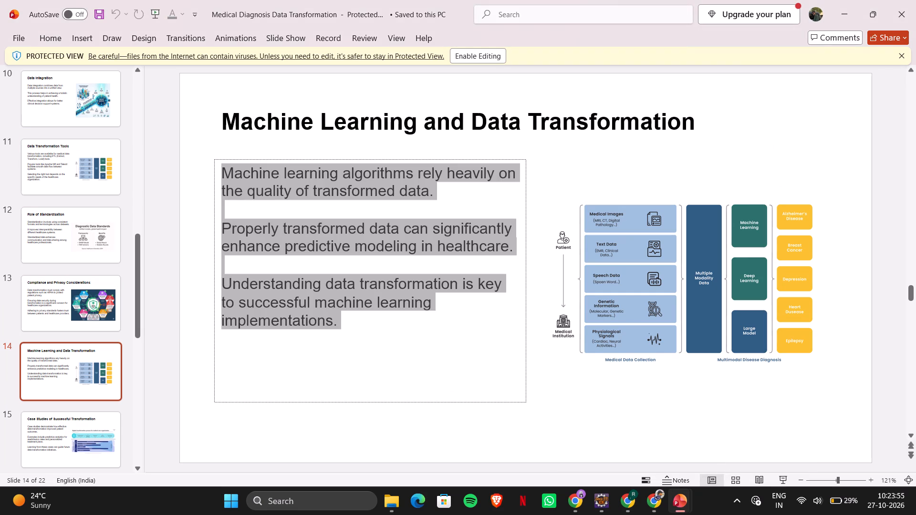
key(ctrl+c)
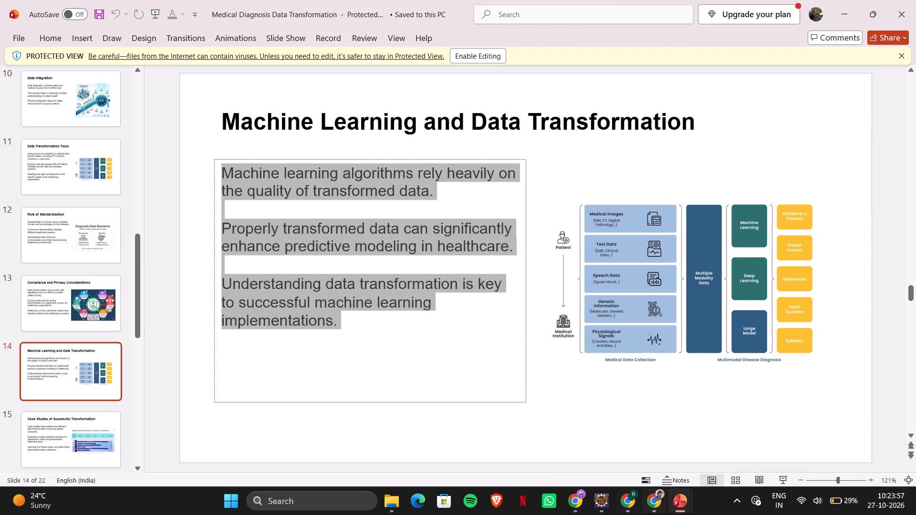
click(630, 412)
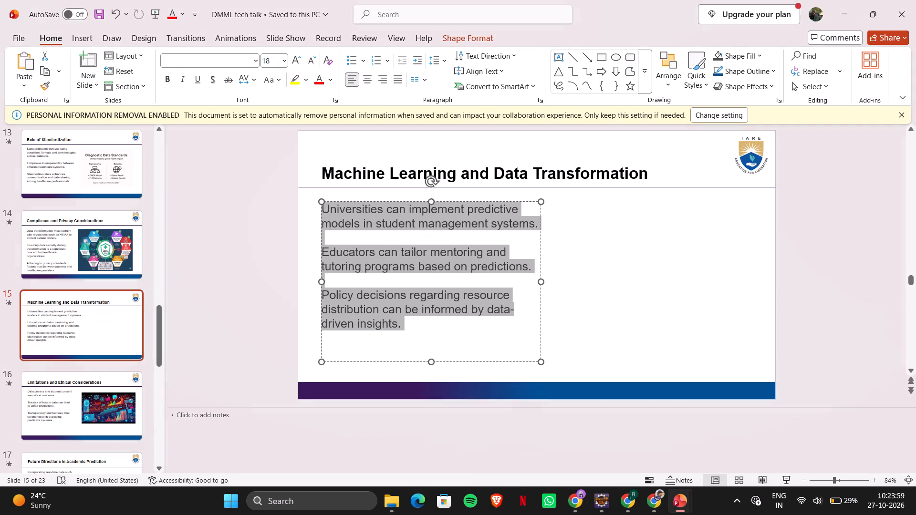
key(ctrl+v)
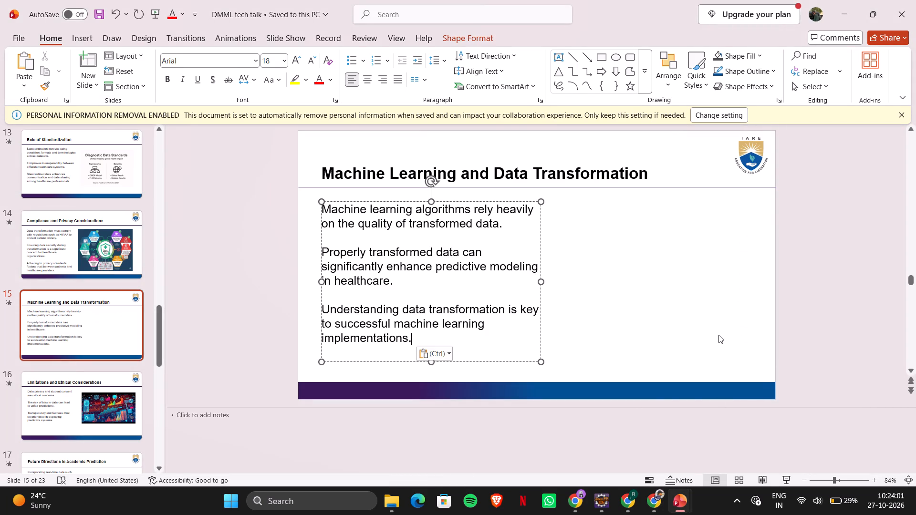
Replace the title of slide 16 in DMML tech talk with "Case Studies of Successful Transformation", copied from slide 15 of the downloaded deck.
click(718, 335)
key(Right)
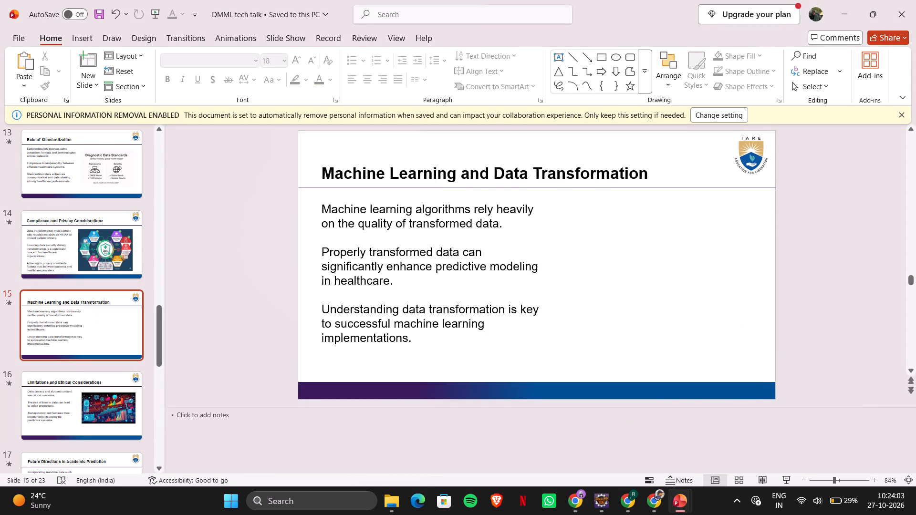
click(558, 169)
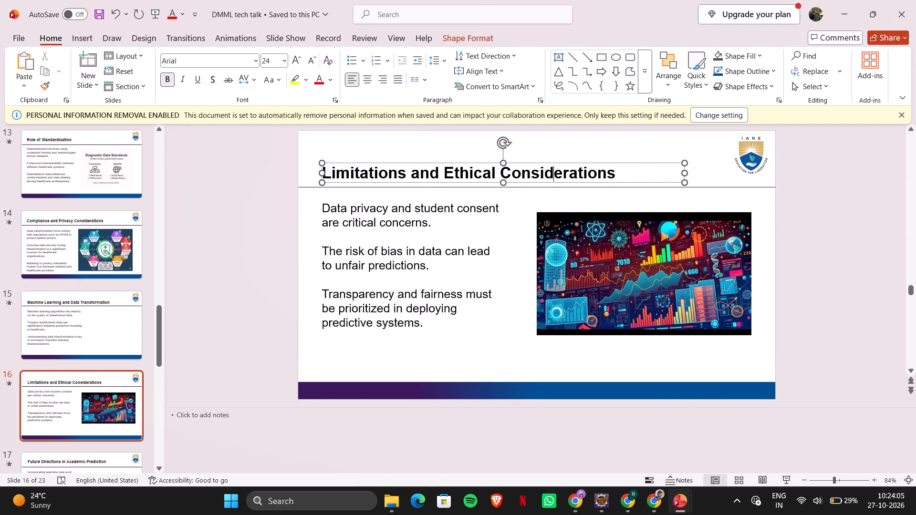
key(ctrl+a)
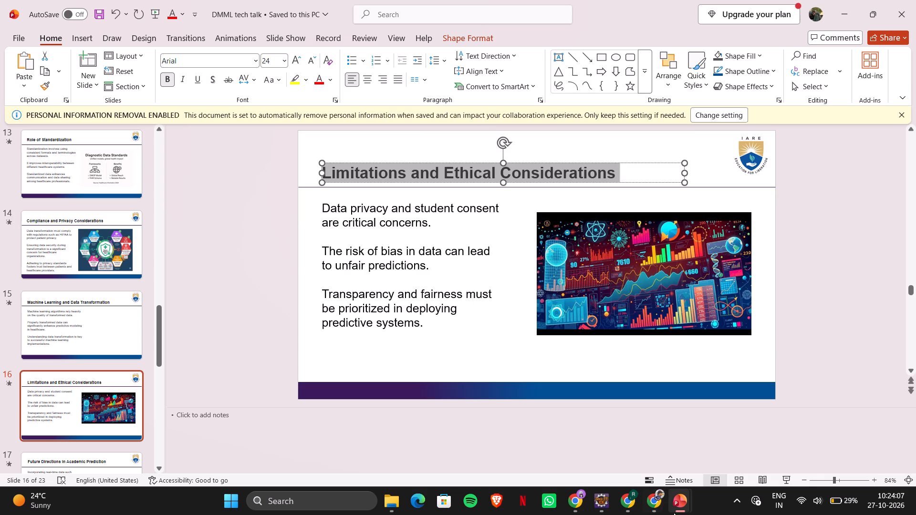
click(676, 512)
click(726, 446)
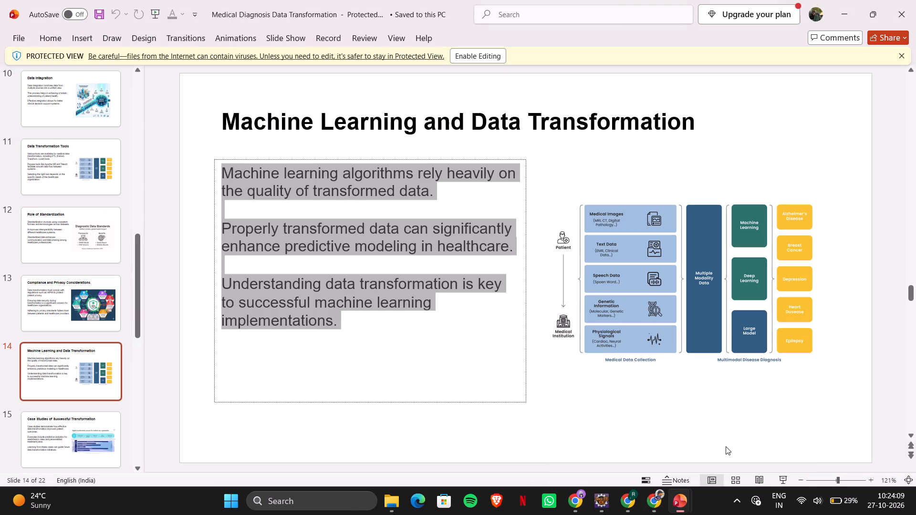
click(726, 446)
key(Right)
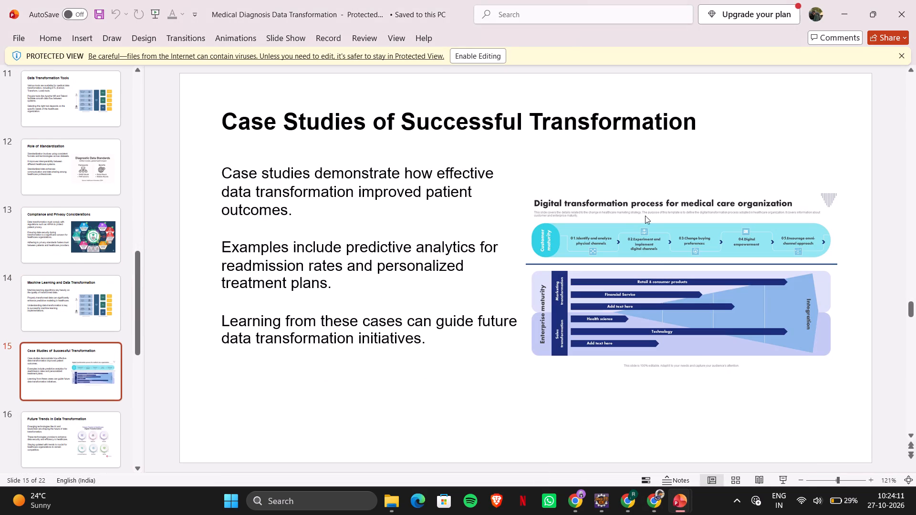
click(610, 113)
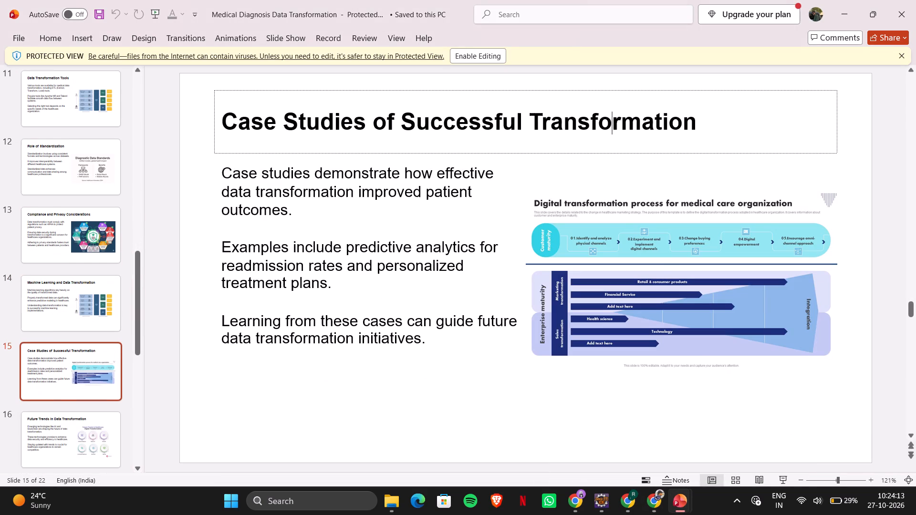
key(ctrl+a)
key(ctrl+c)
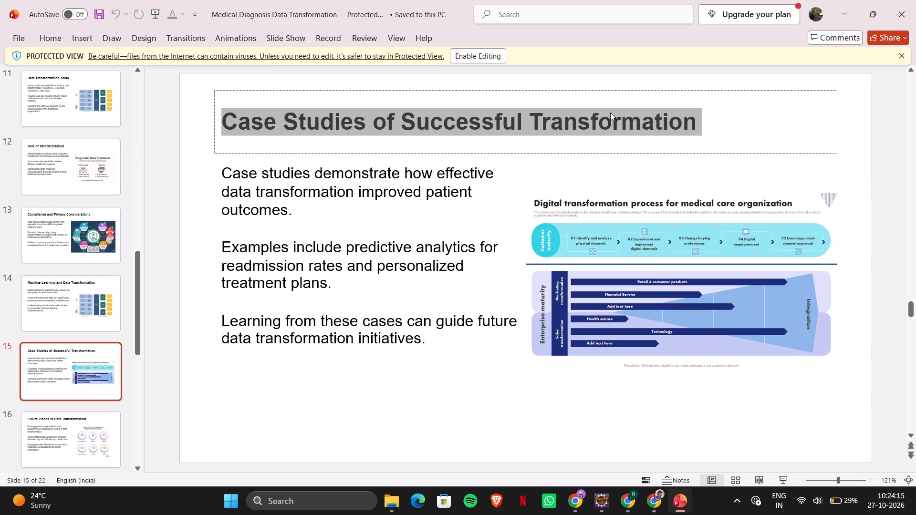
click(455, 271)
key(ctrl+a)
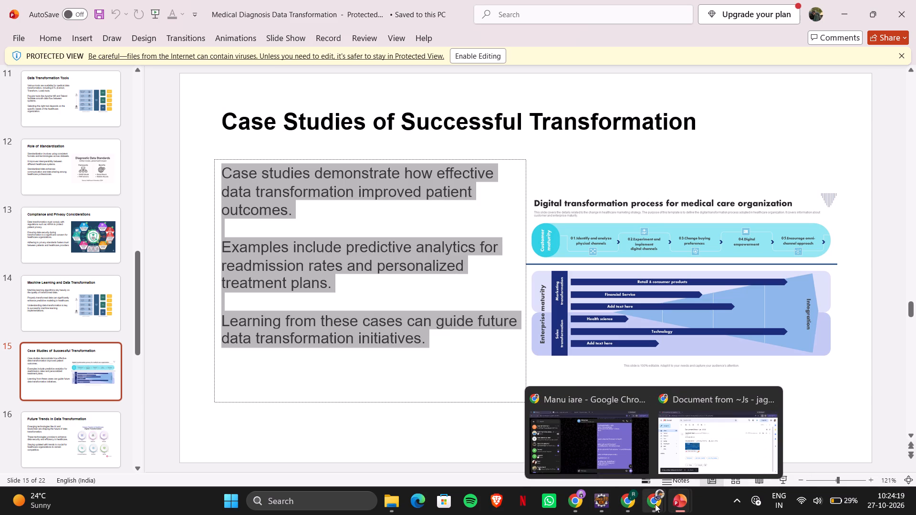
click(658, 474)
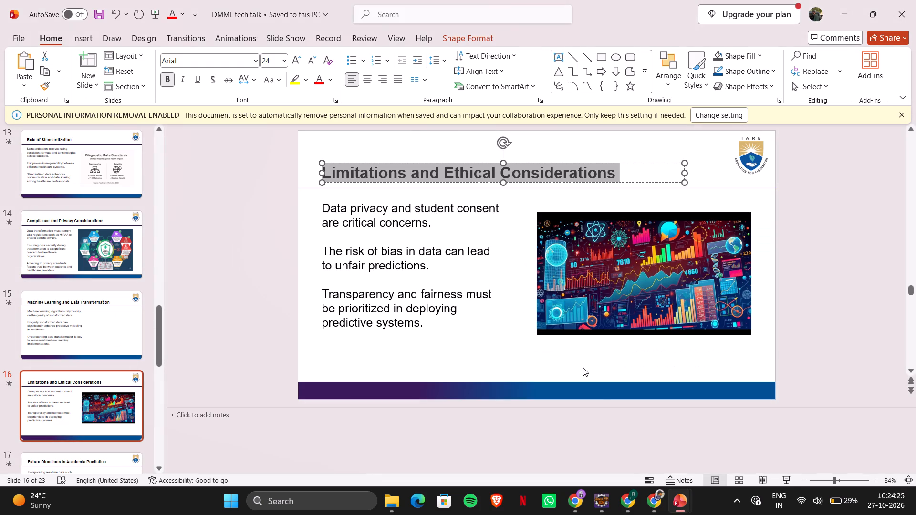
key(ctrl+v)
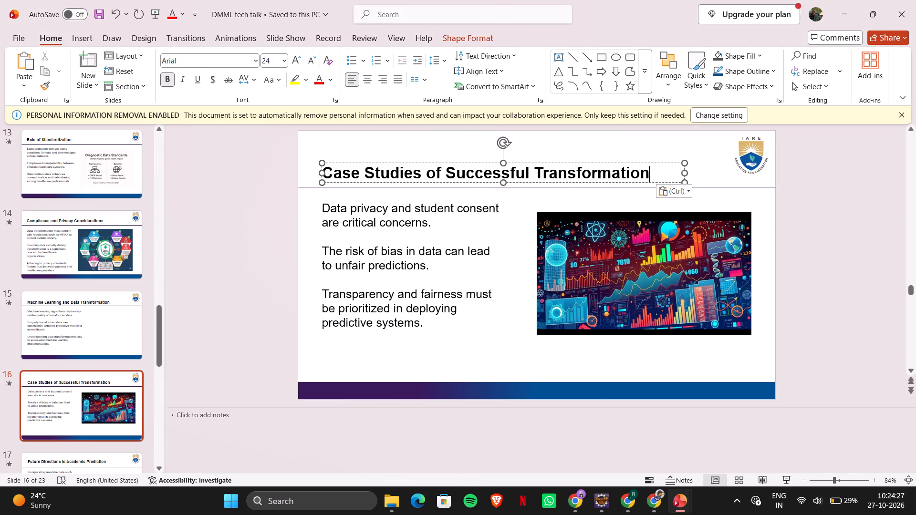
Replace the body text on slide 16 of DMML tech talk with the three case-study paragraphs copied from slide 15 of the downloaded deck.
click(410, 276)
key(ctrl+a)
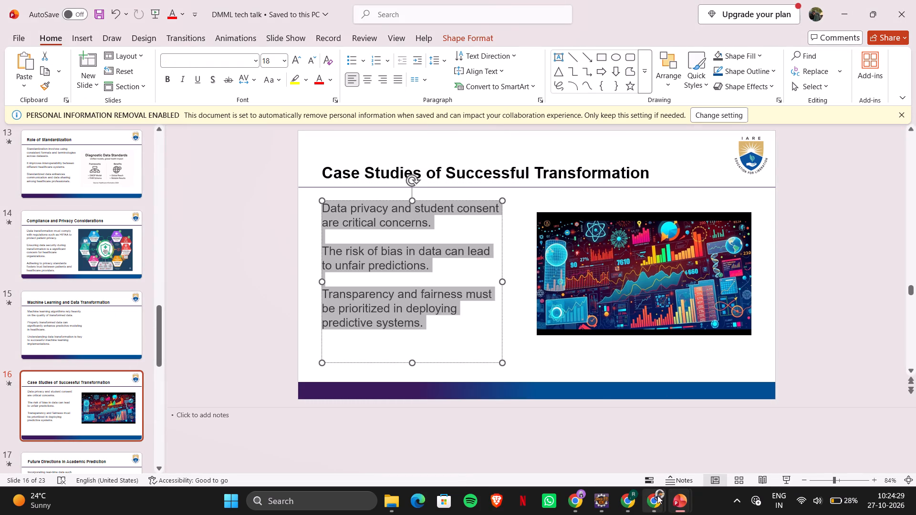
click(682, 505)
click(715, 463)
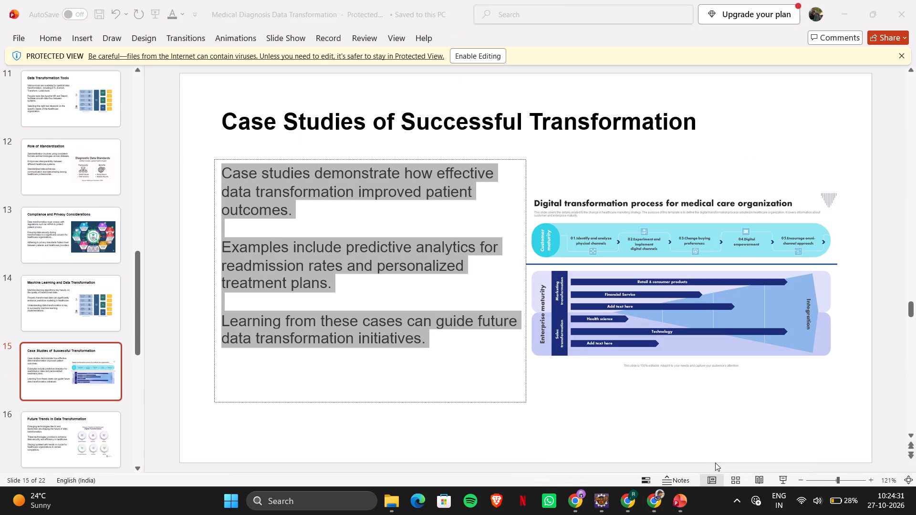
key(ctrl+c)
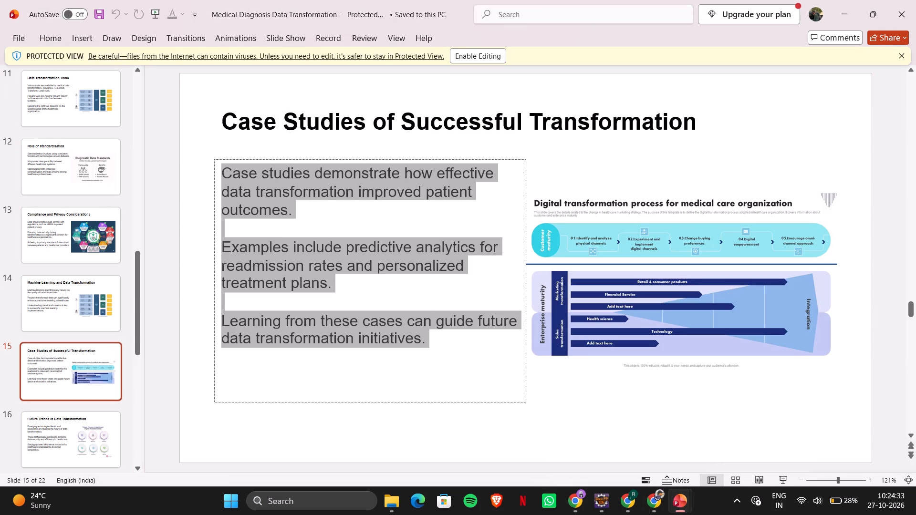
click(771, 237)
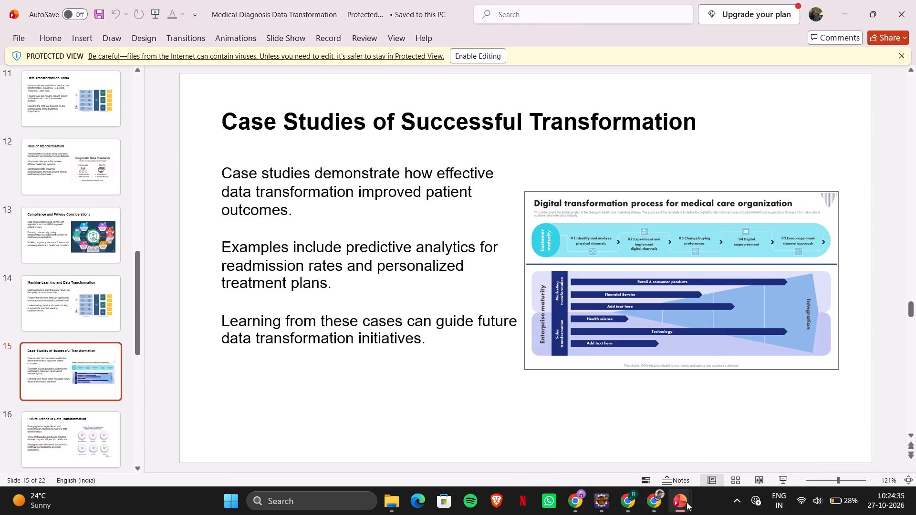
click(628, 420)
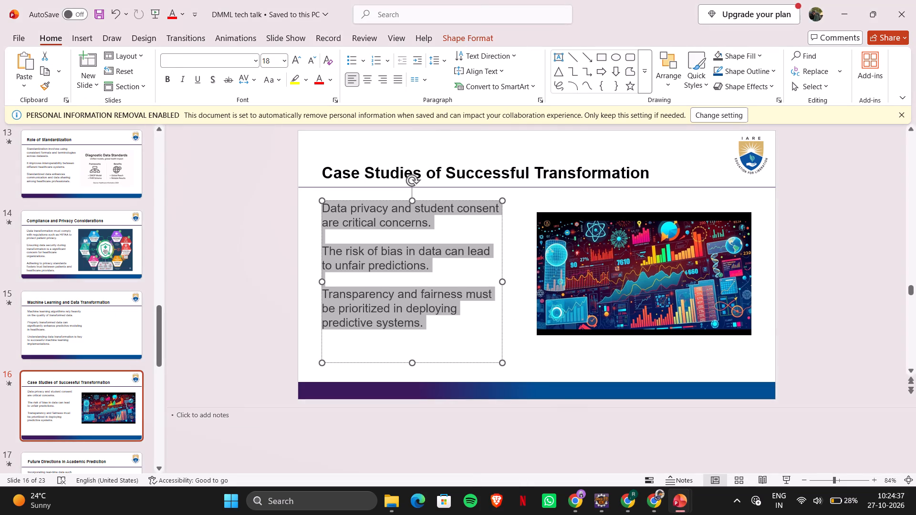
key(ctrl+v)
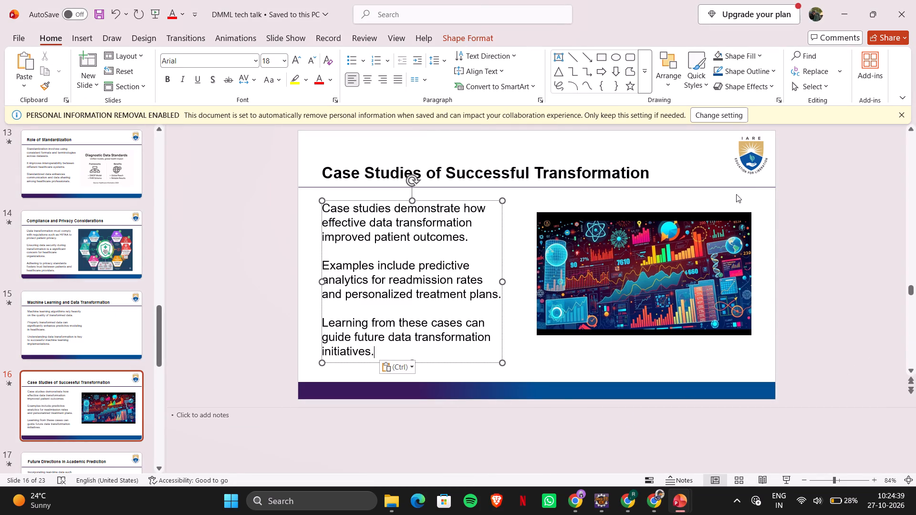
Replace slide 16's image with the digital transformation process diagram from slide 15 of the downloaded deck, placed beside the body text and stretched taller.
click(665, 283)
key(BackSpace)
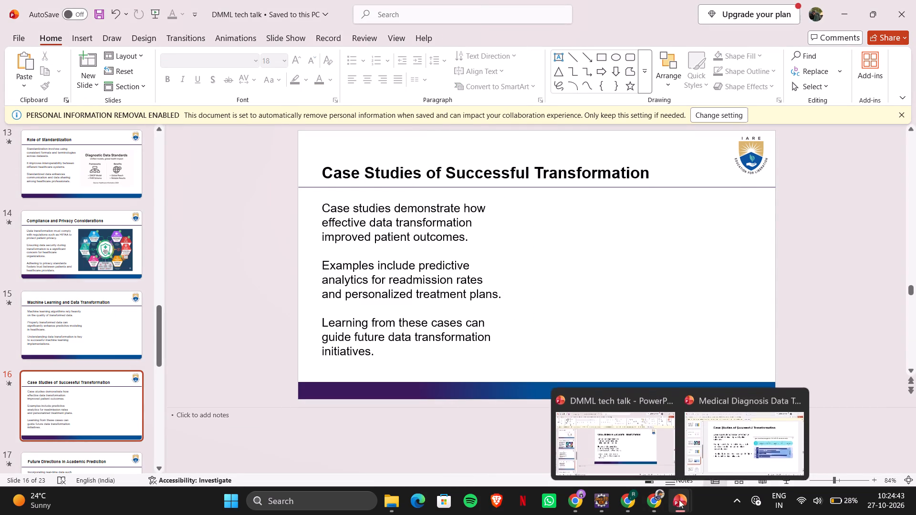
click(730, 444)
key(ctrl+c)
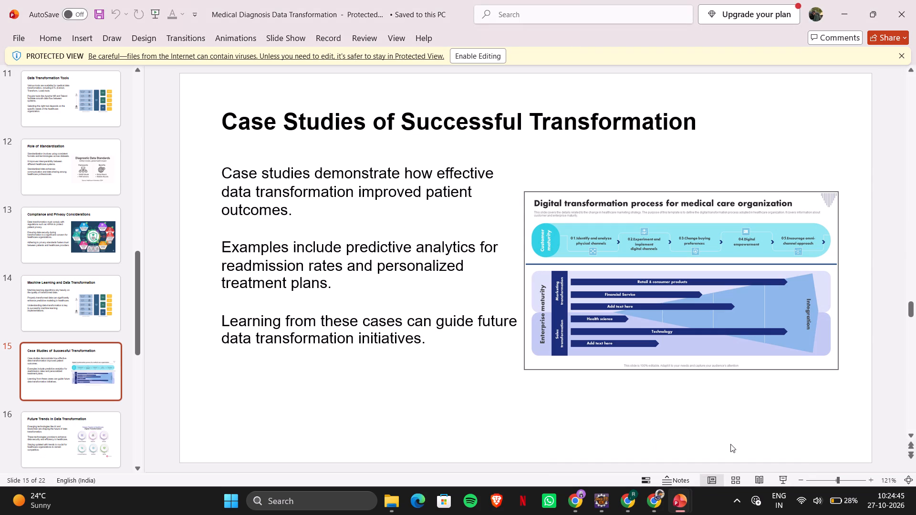
click(752, 445)
key(Right)
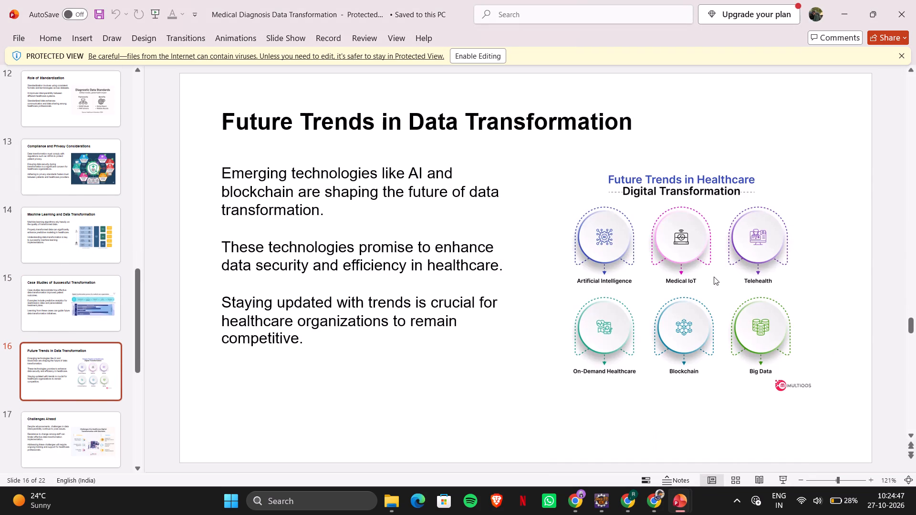
click(561, 128)
key(ctrl+a)
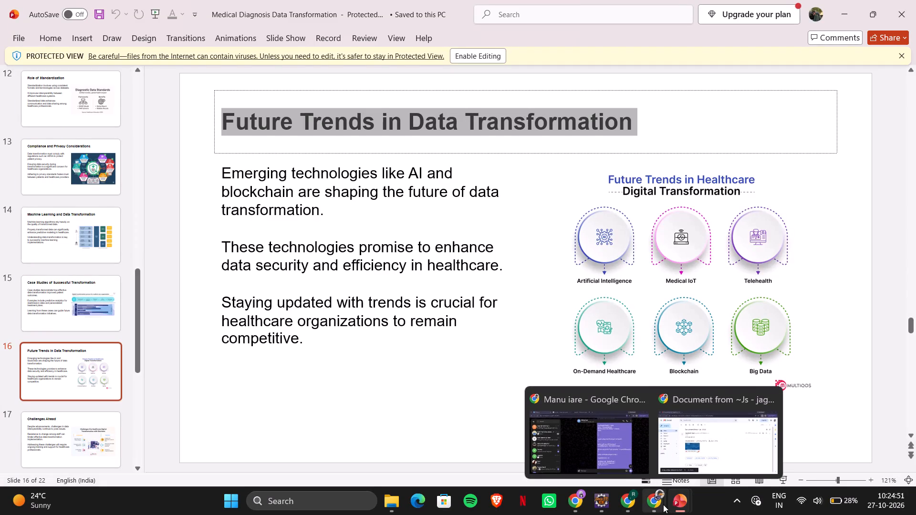
click(649, 440)
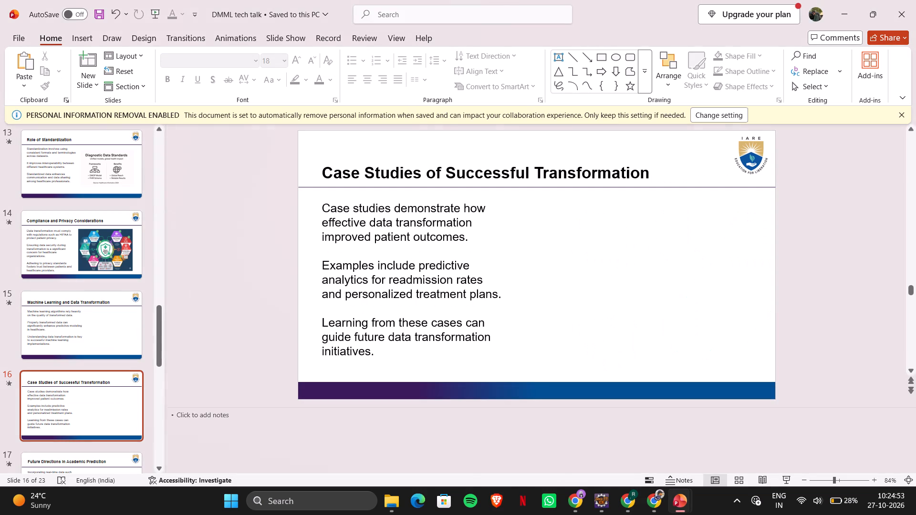
key(ctrl+v)
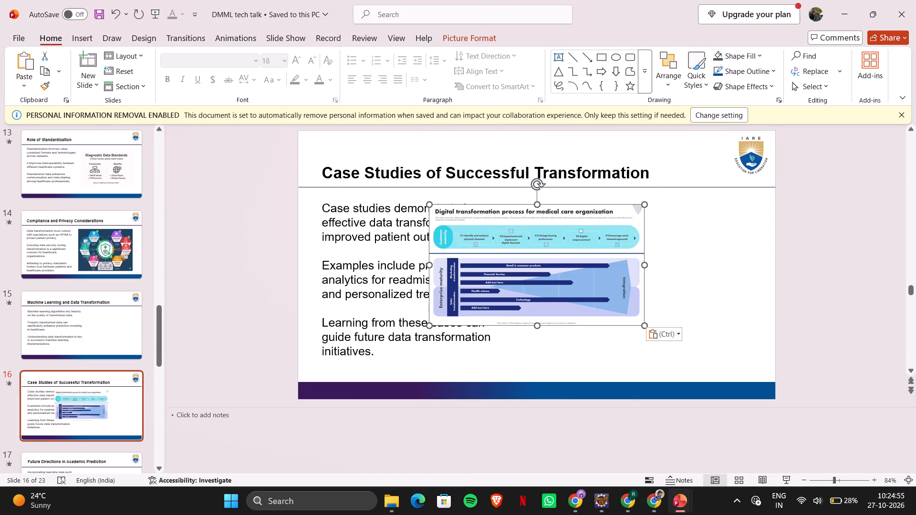
drag(580, 284, 665, 294)
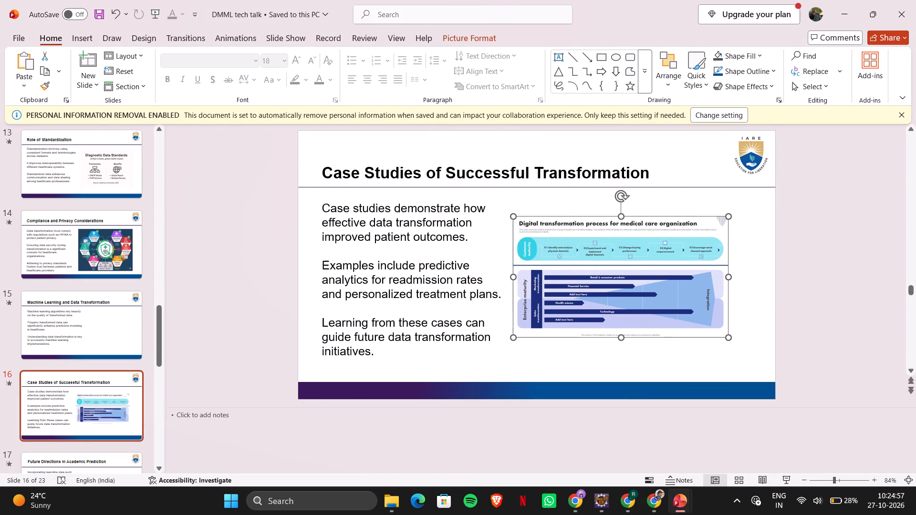
drag(621, 340, 625, 367)
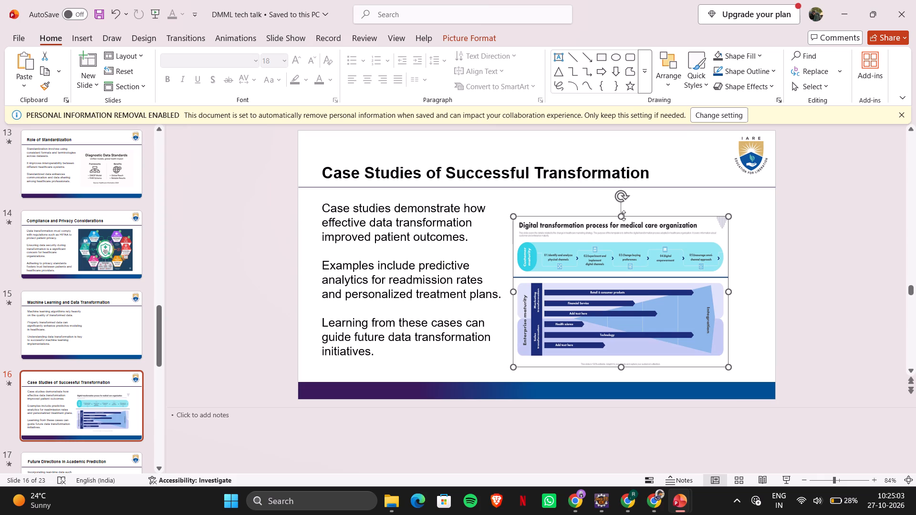
drag(624, 216, 624, 203)
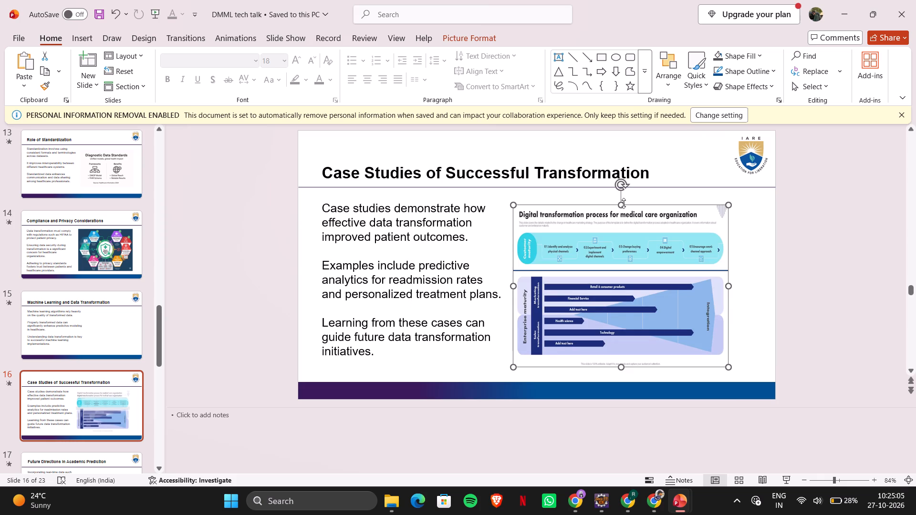
click(745, 309)
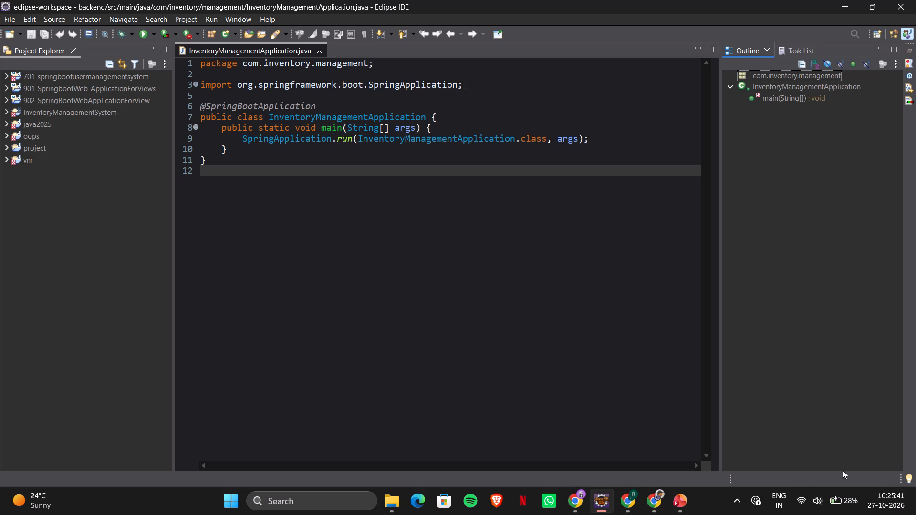
Turn off Energy saver in the system quick settings.
click(838, 502)
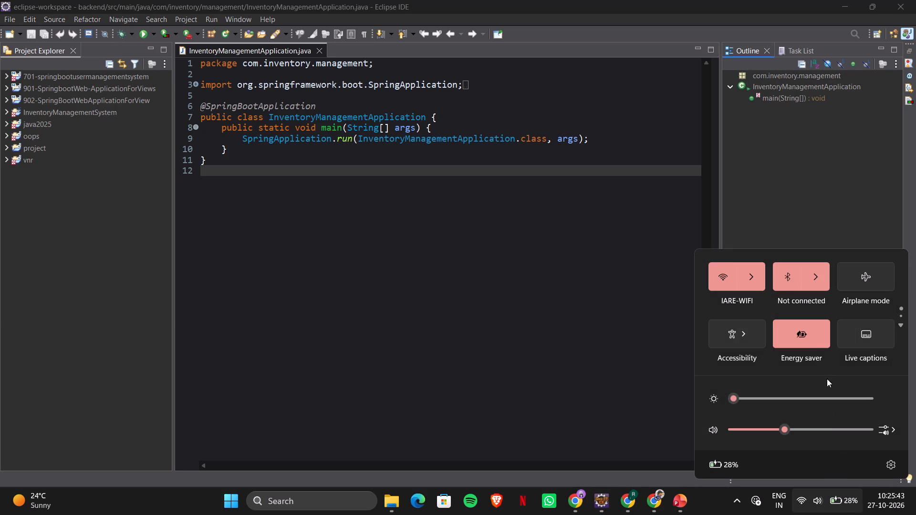
click(808, 335)
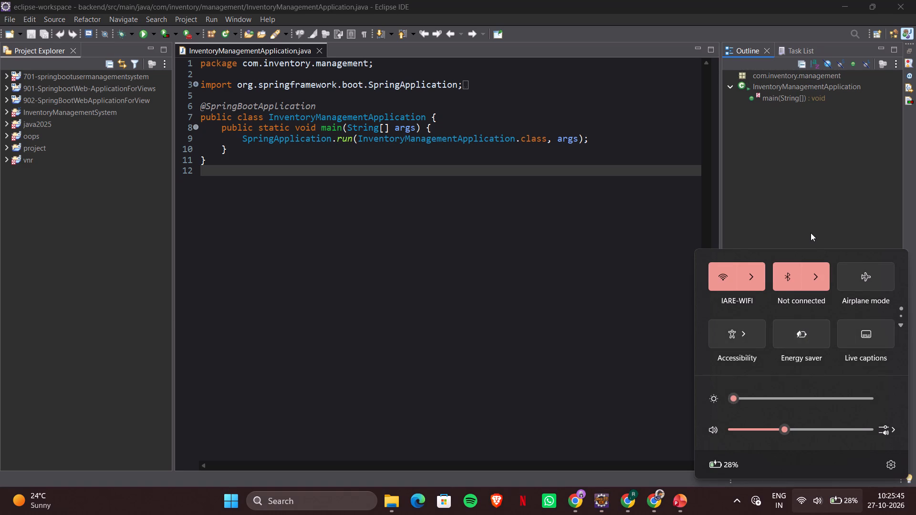
click(811, 233)
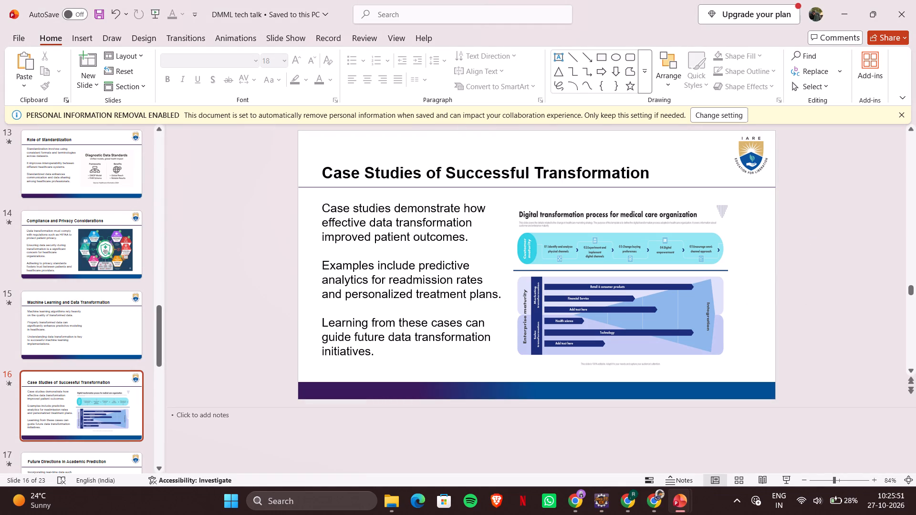
Replace the title of slide 17 in DMML tech talk with "Future Trends in Data Transformation", copied from slide 16 of the downloaded deck.
key(Right)
click(546, 165)
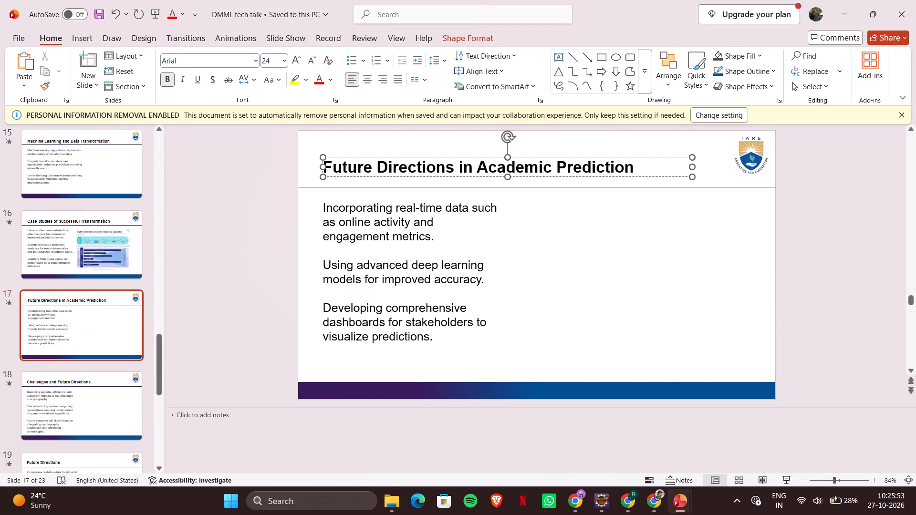
key(ctrl+a)
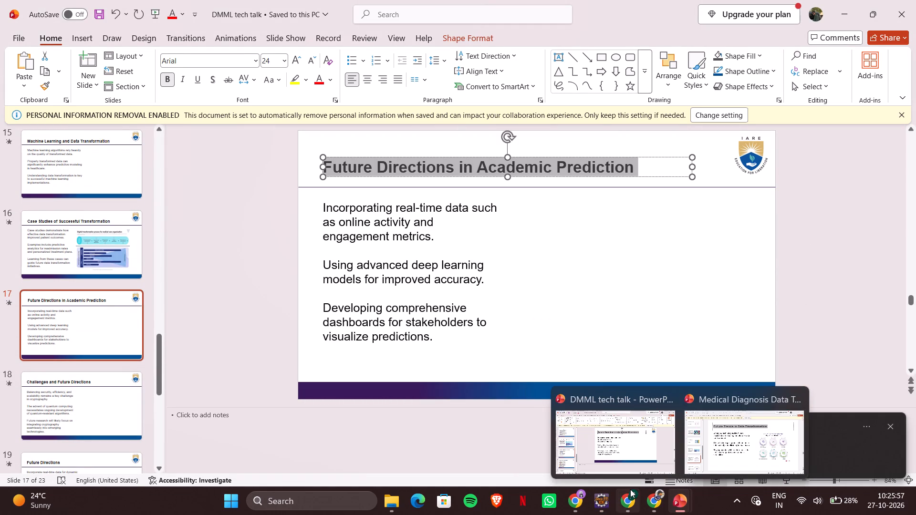
click(719, 451)
key(ctrl+c)
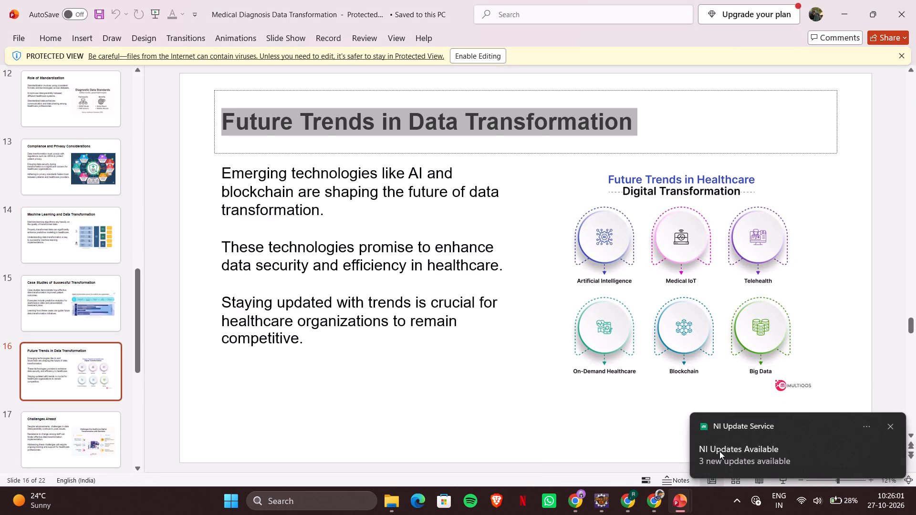
Replace the title of slide 17 in DMML tech talk with "Future Trends in Data Transformation", copied from slide 16 of the downloaded deck.
click(489, 341)
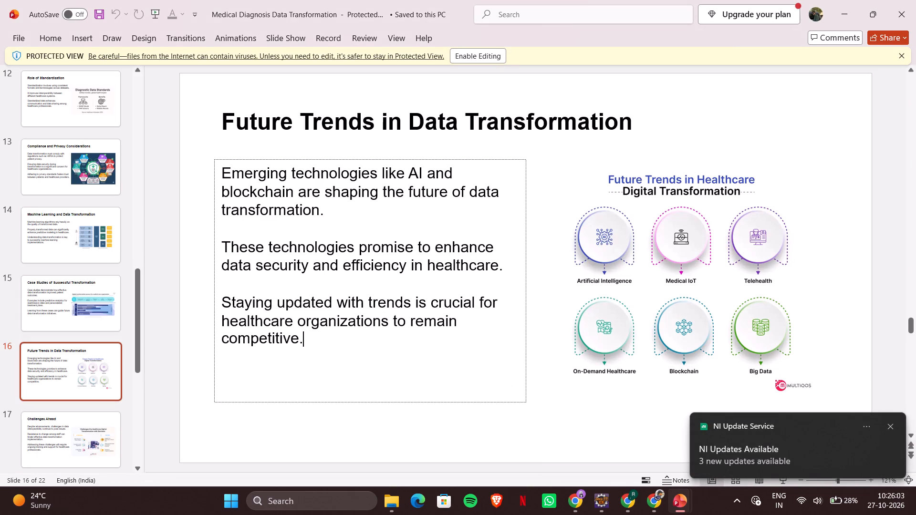
key(ctrl+a)
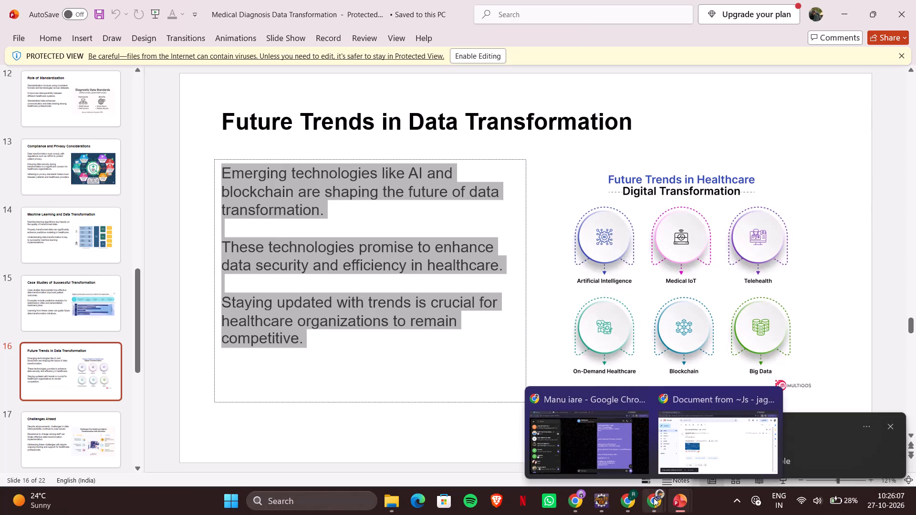
click(628, 429)
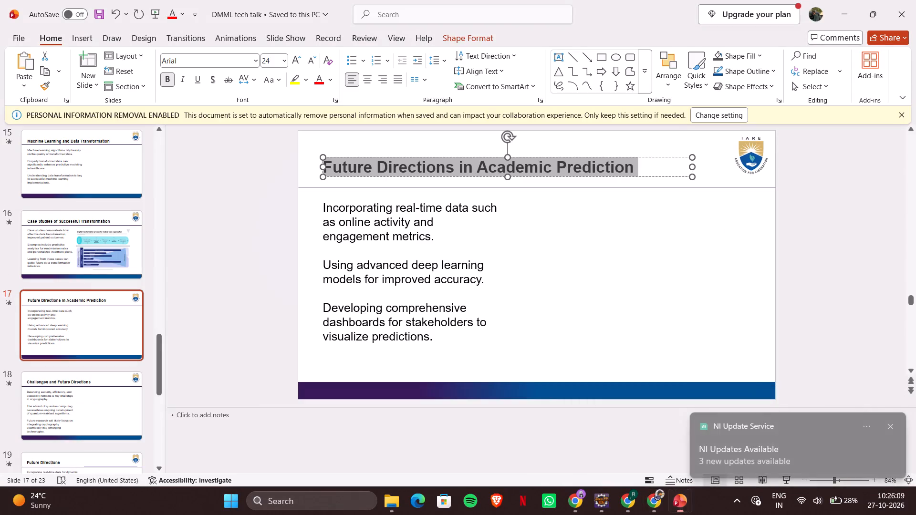
key(ctrl+v)
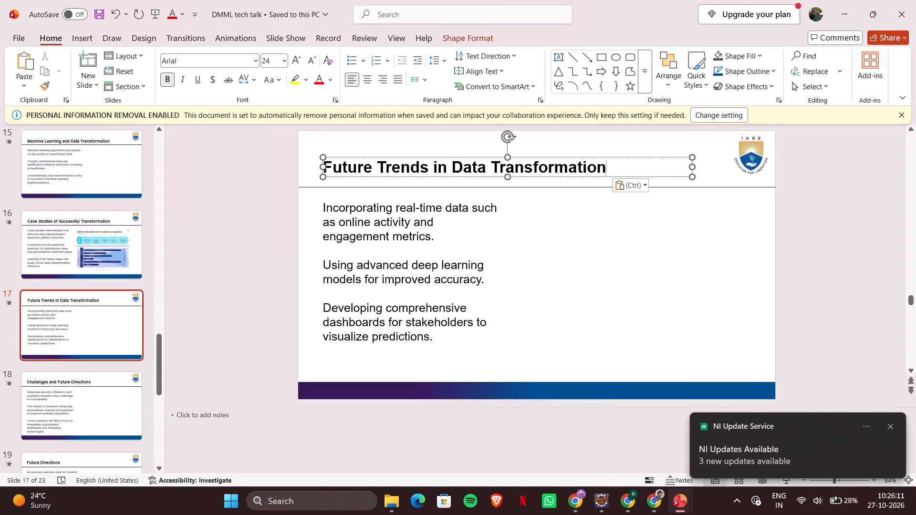
Replace the body text on slide 17 of DMML tech talk with the three emerging-technology paragraphs copied from slide 16 of the downloaded deck.
click(461, 330)
key(ctrl+a)
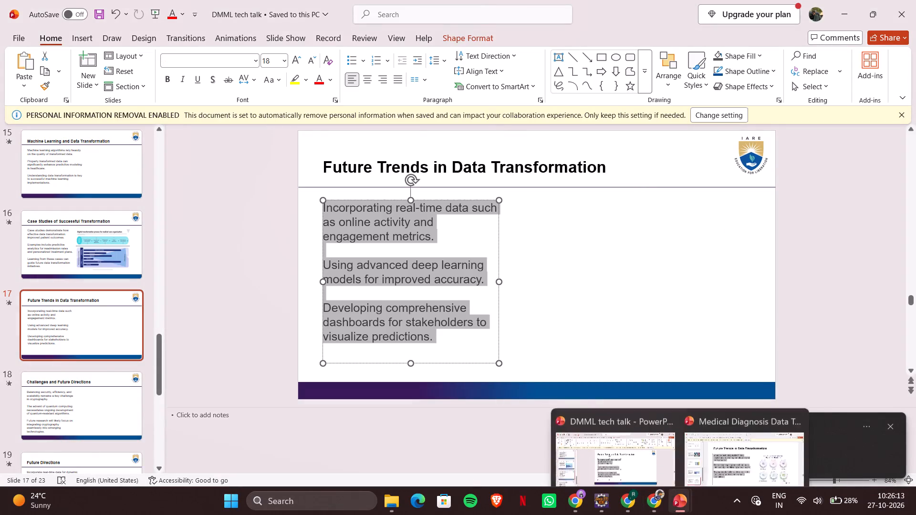
click(727, 457)
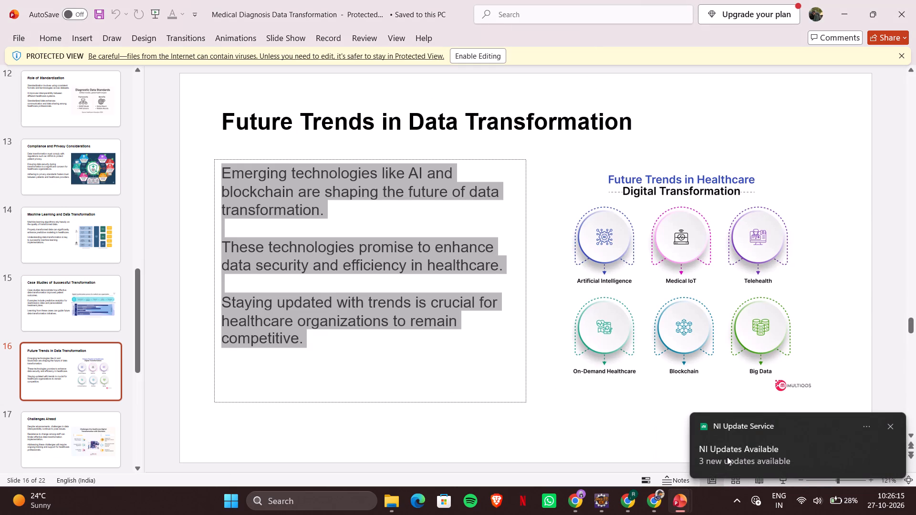
key(ctrl+c)
click(797, 302)
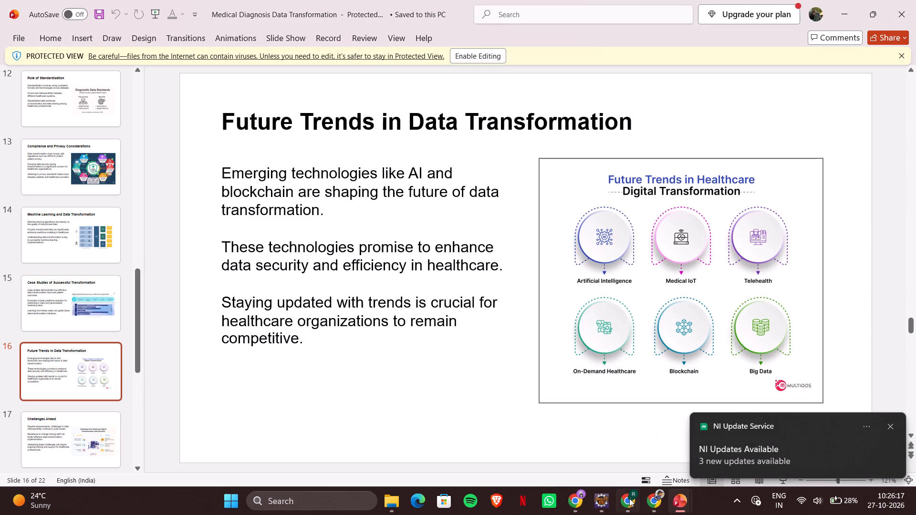
click(641, 455)
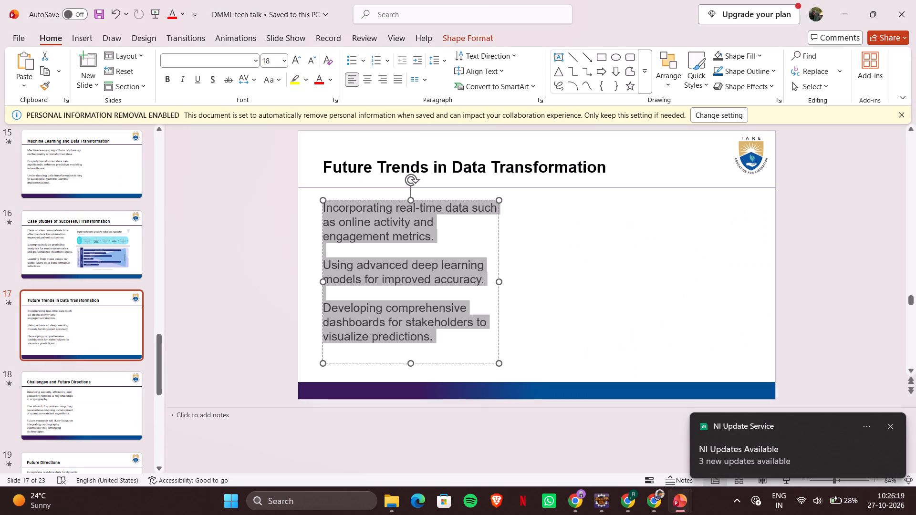
key(ctrl+v)
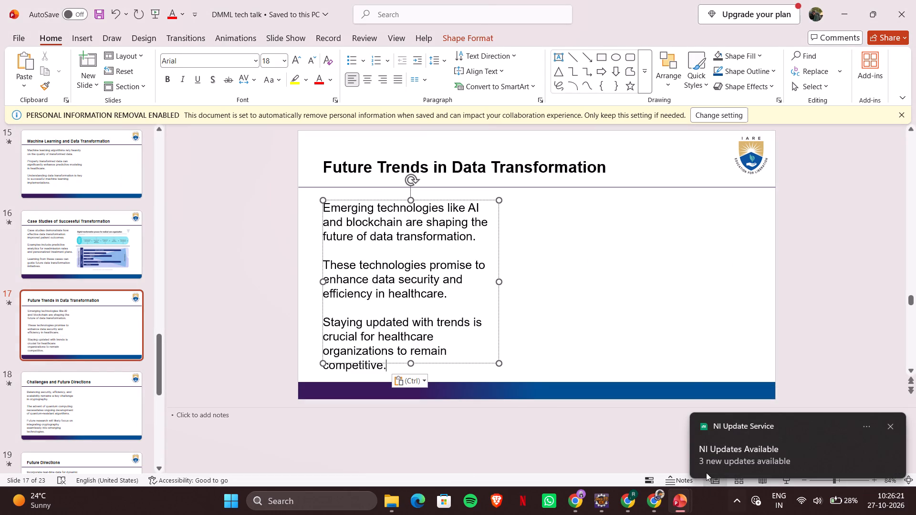
Copy the Future Trends in Healthcare image from slide 16 of the downloaded deck onto slide 17 of DMML tech talk, beside the body text.
click(681, 508)
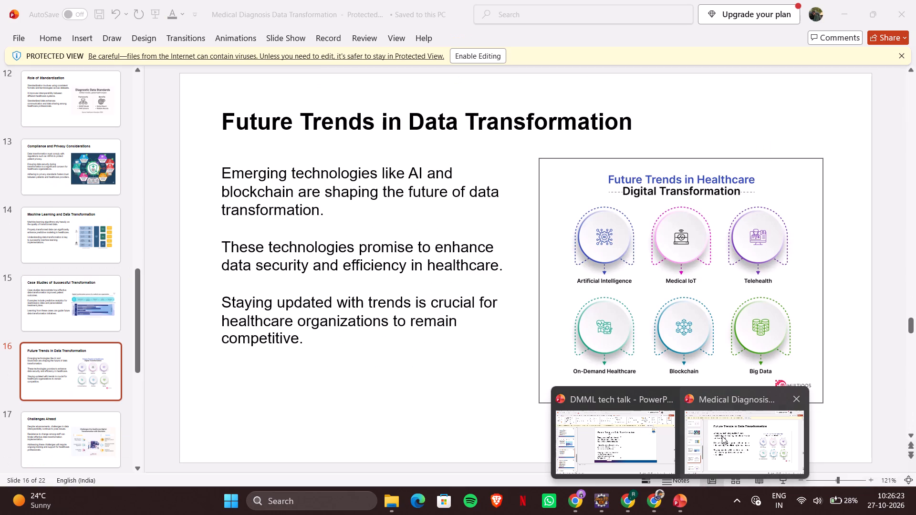
click(724, 436)
key(ctrl+c)
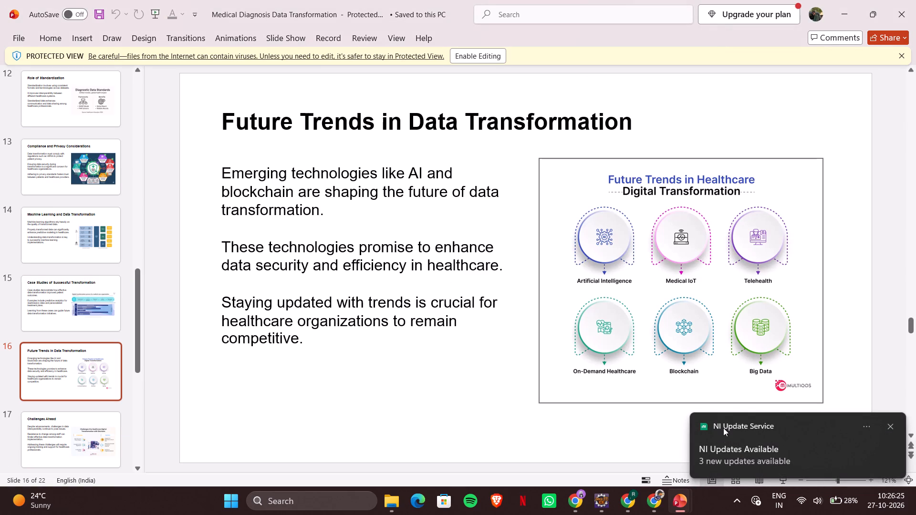
click(619, 425)
key(Right)
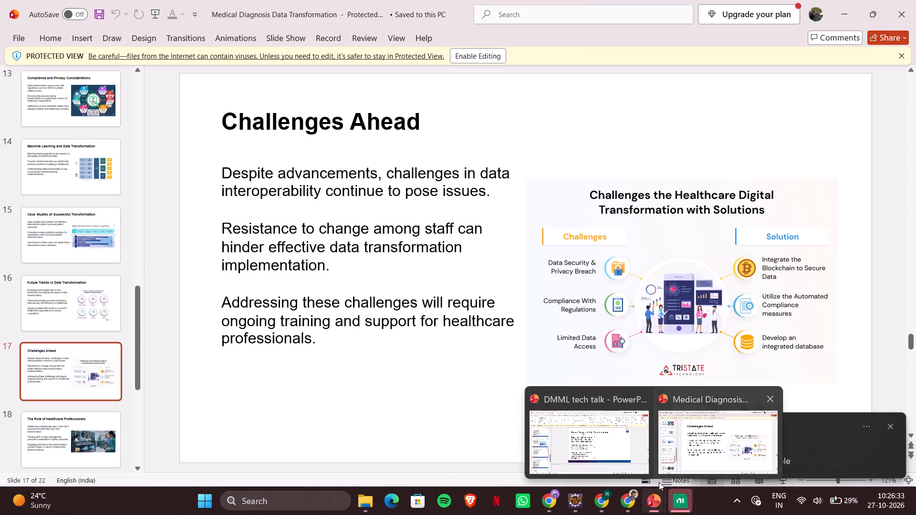
click(634, 464)
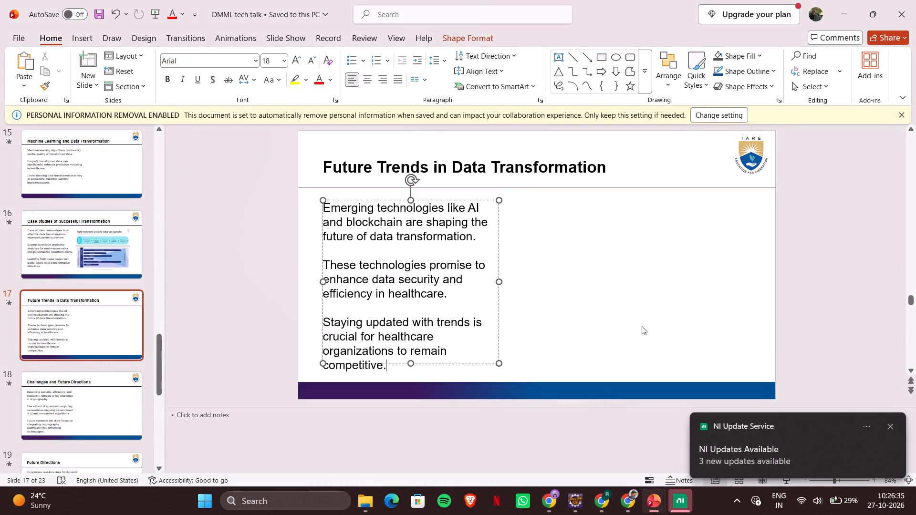
click(641, 321)
key(ctrl+v)
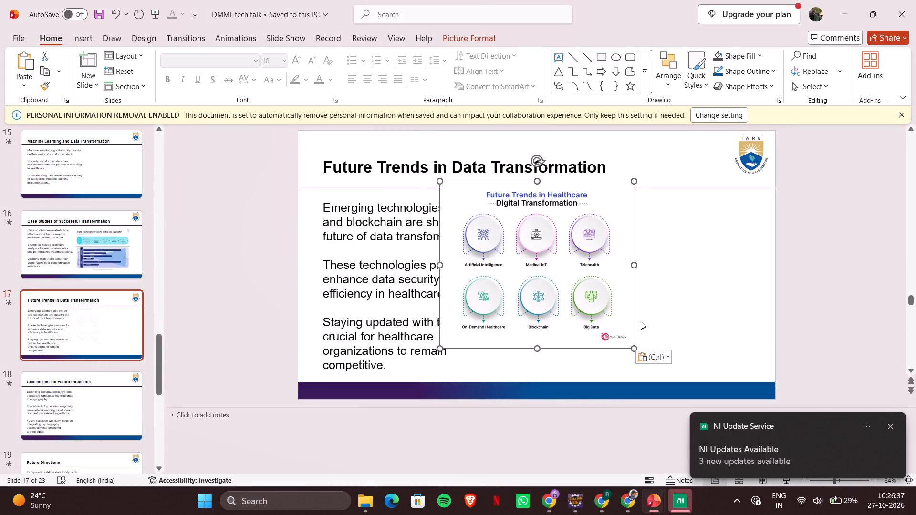
drag(605, 269, 652, 281)
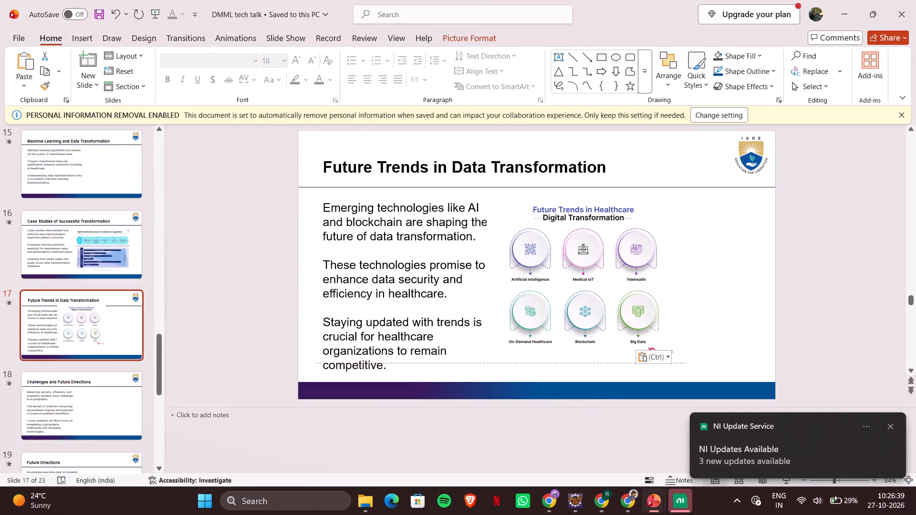
drag(652, 281, 677, 274)
drag(660, 279, 662, 282)
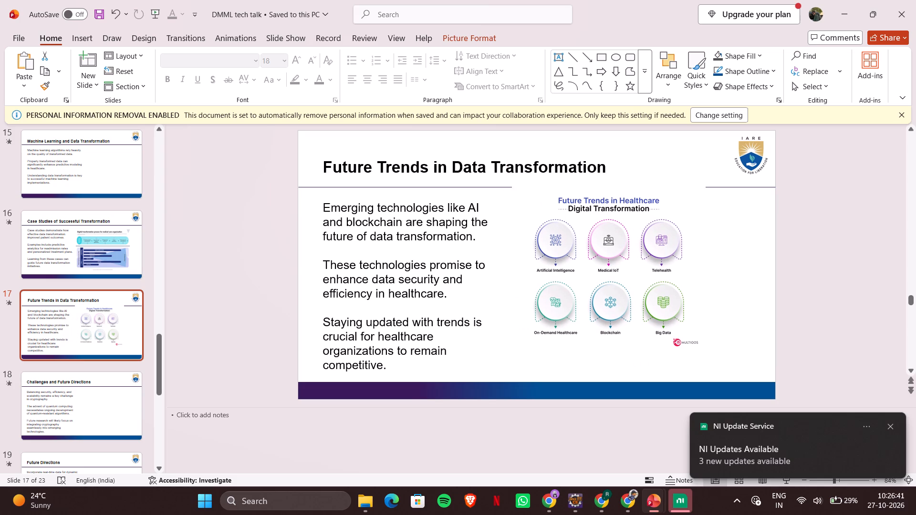
drag(662, 282, 665, 288)
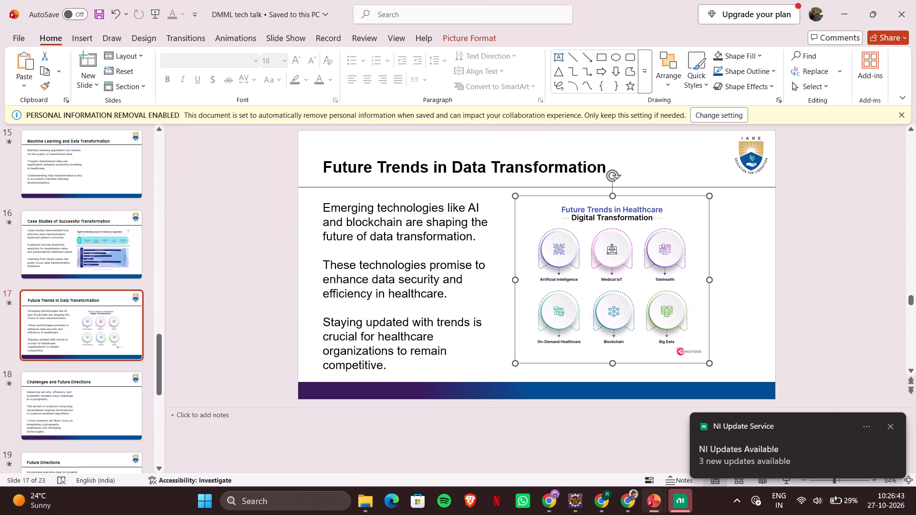
click(890, 422)
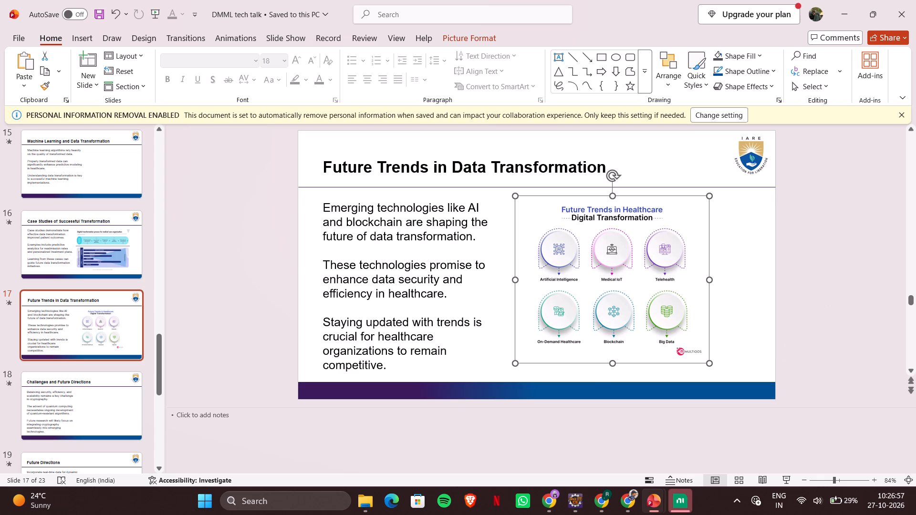
click(610, 388)
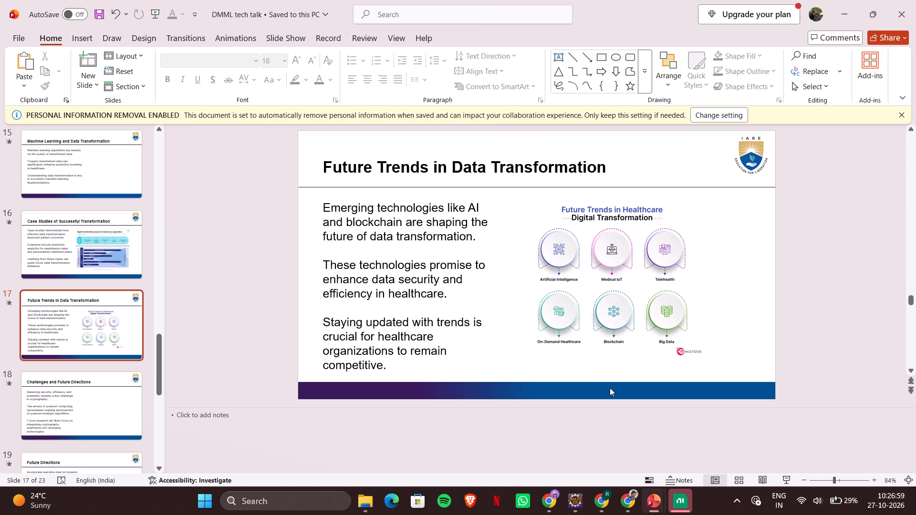
Replace the title of slide 18 in DMML tech talk with "Challenges Ahead", copied from slide 17 of the downloaded deck.
key(Right)
click(537, 171)
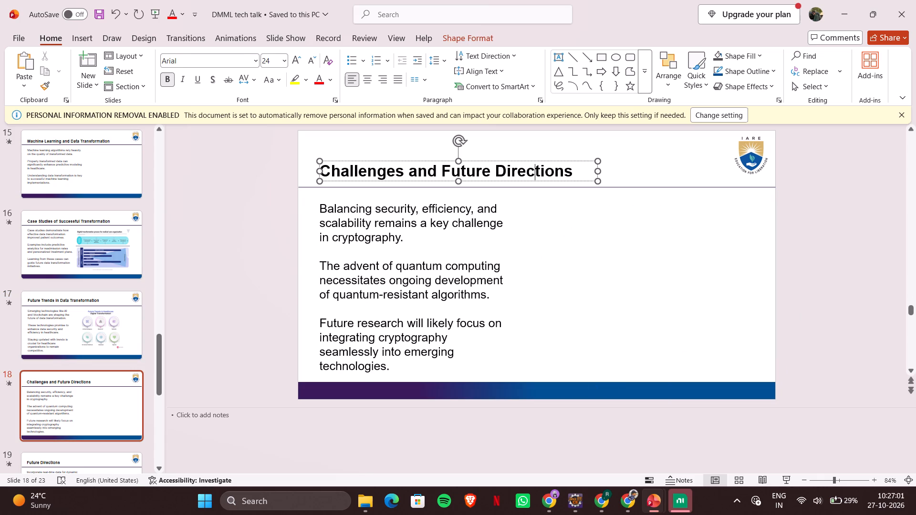
key(ctrl+a)
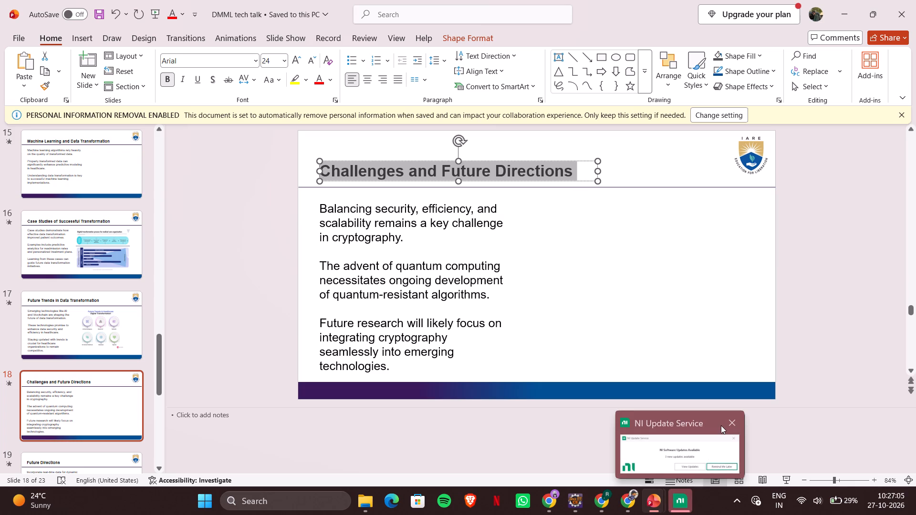
click(726, 425)
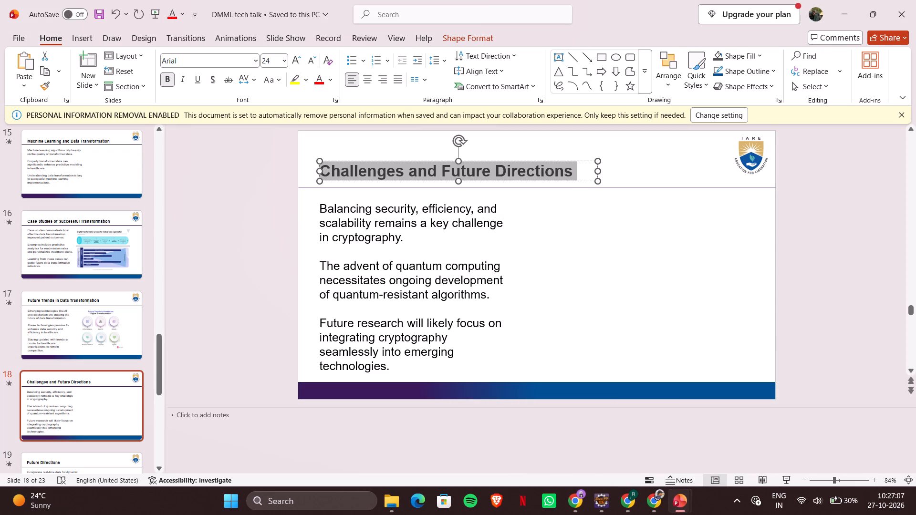
click(714, 464)
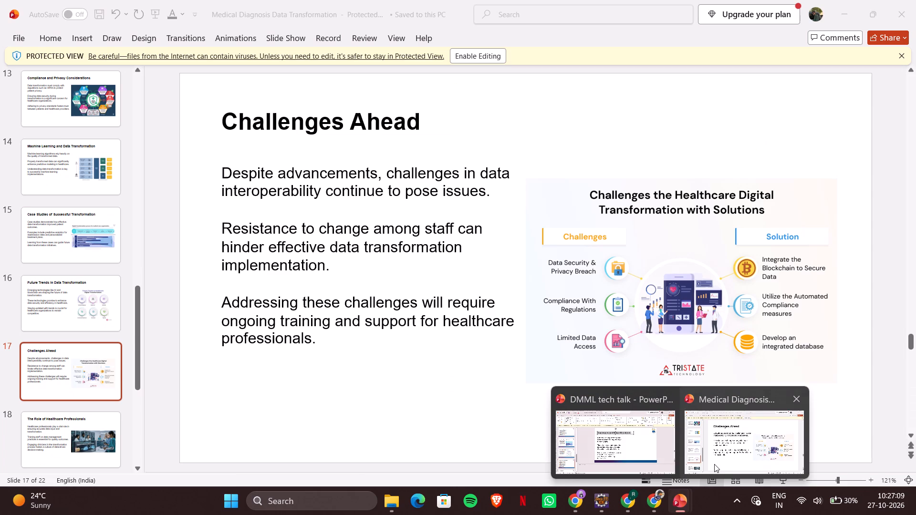
click(423, 129)
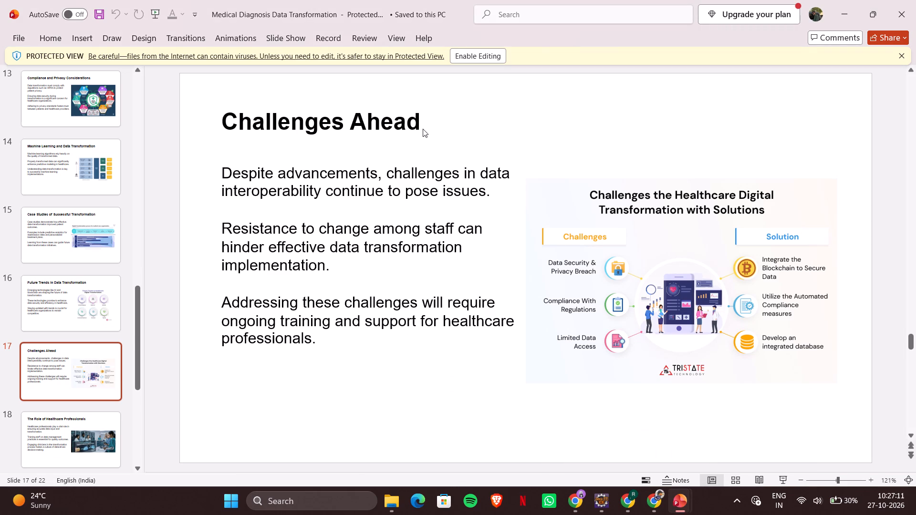
click(399, 119)
key(ctrl+a)
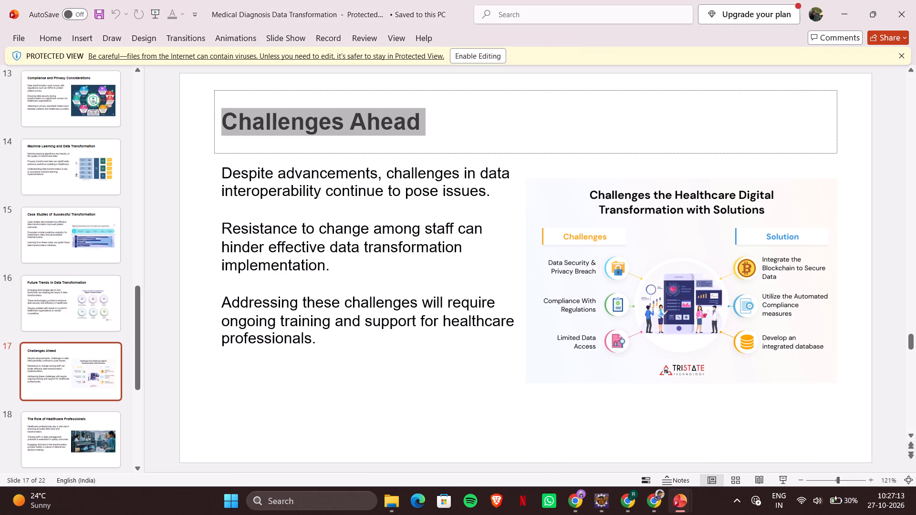
key(ctrl+c)
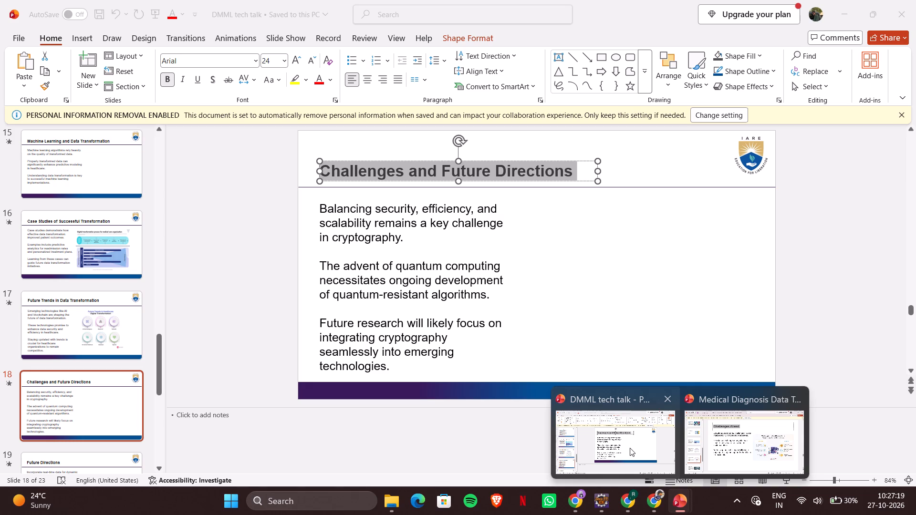
click(630, 448)
key(ctrl+v)
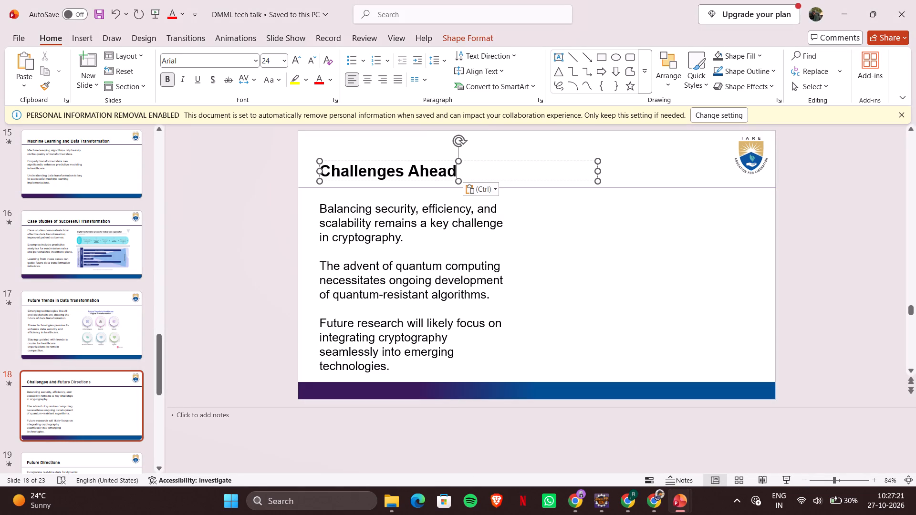
Replace the body text on slide 18 of DMML tech talk with the three data-challenge paragraphs copied from slide 17 of the downloaded deck.
click(441, 372)
key(ctrl+a)
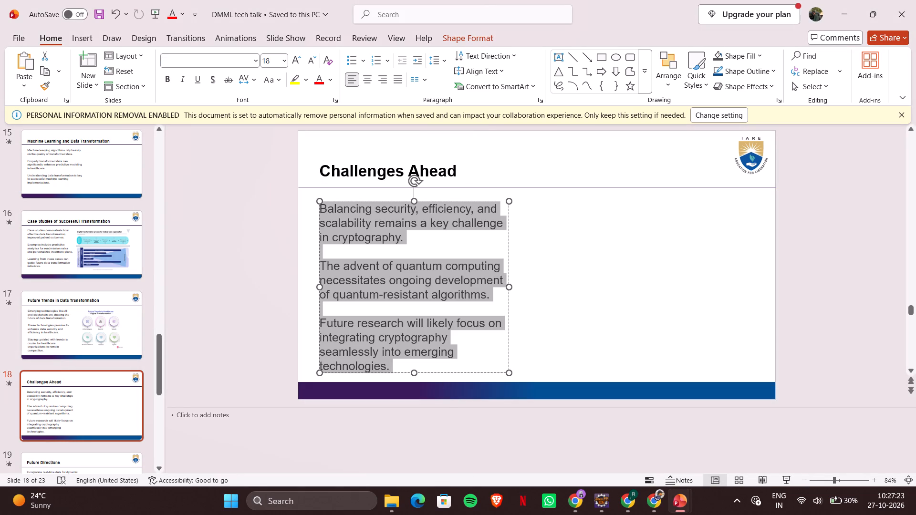
click(680, 511)
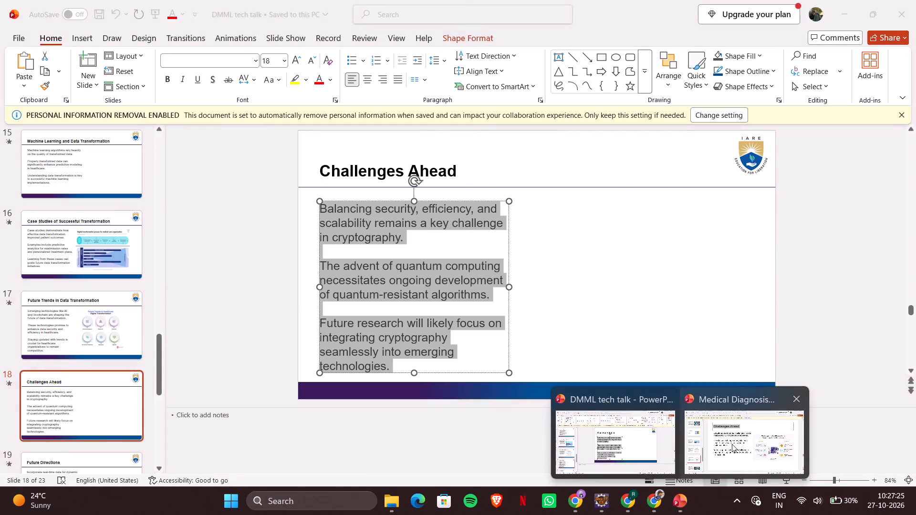
click(732, 444)
click(521, 348)
key(ctrl+a)
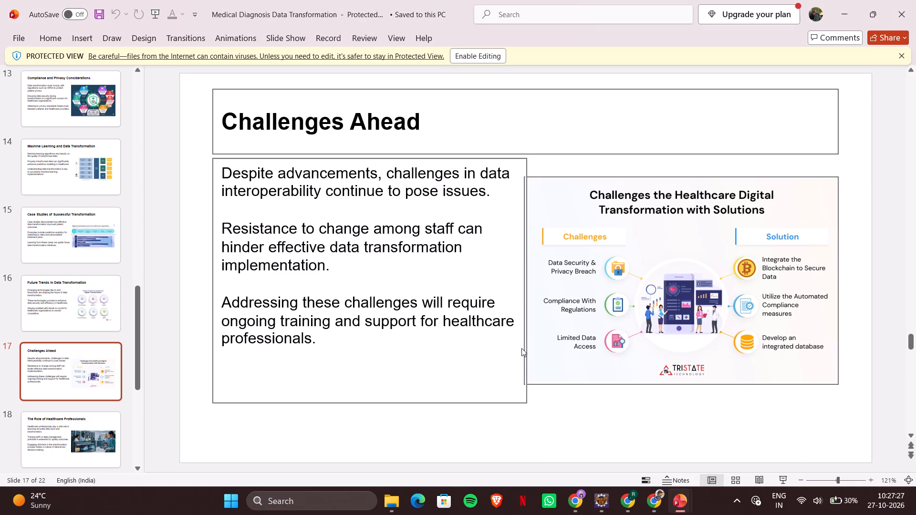
click(452, 298)
key(ctrl+a)
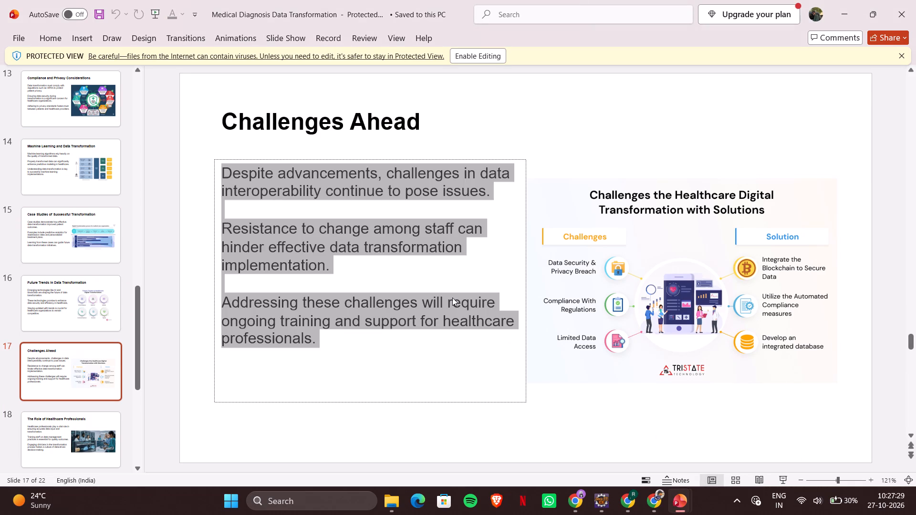
key(ctrl+c)
click(669, 299)
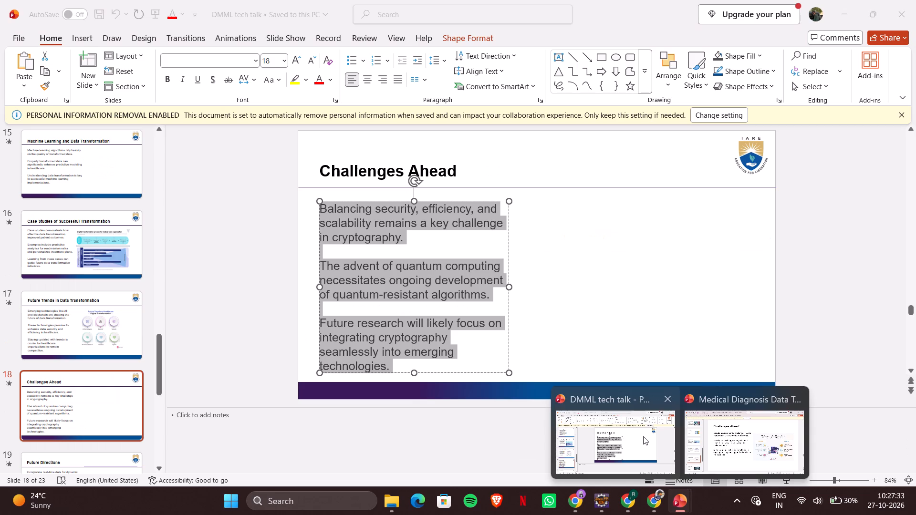
click(643, 436)
key(ctrl+v)
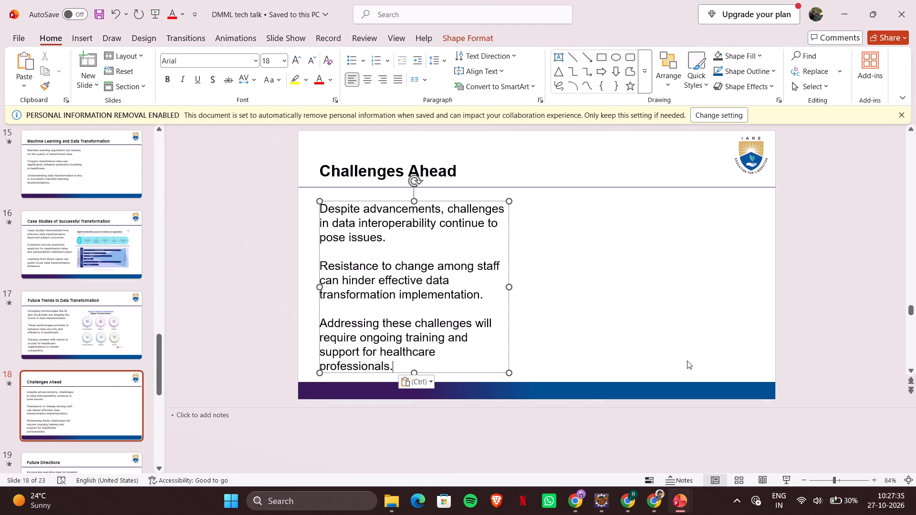
Copy the healthcare digital transformation challenges image from slide 17 of the downloaded deck onto slide 18 of DMML tech talk, beside the body text.
click(687, 360)
click(677, 506)
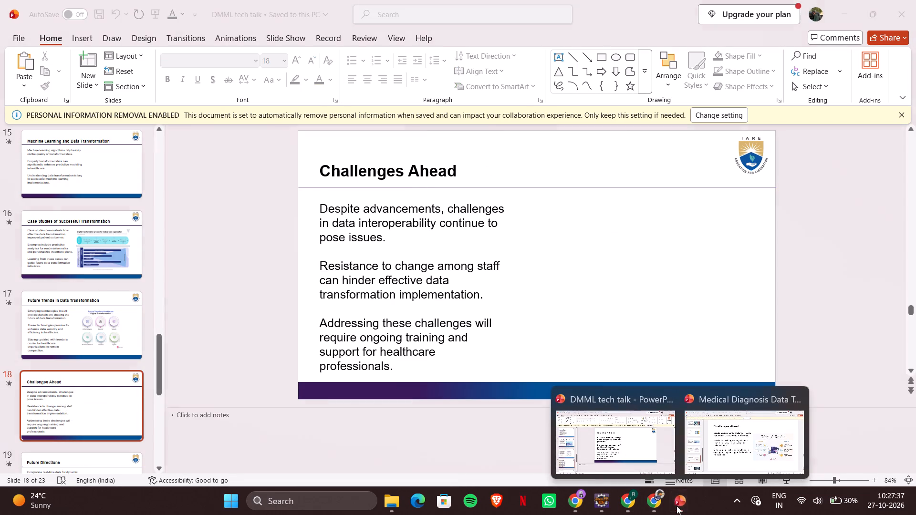
click(721, 450)
key(ctrl+c)
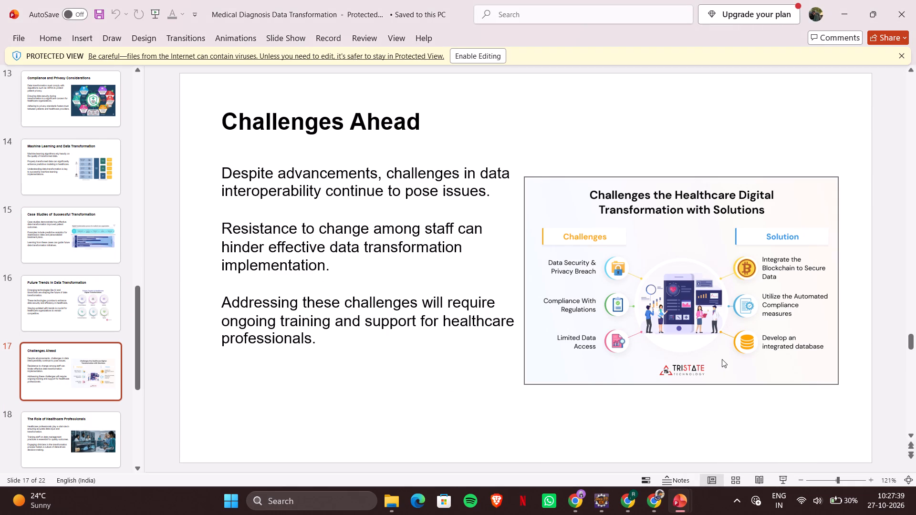
click(662, 408)
key(Right)
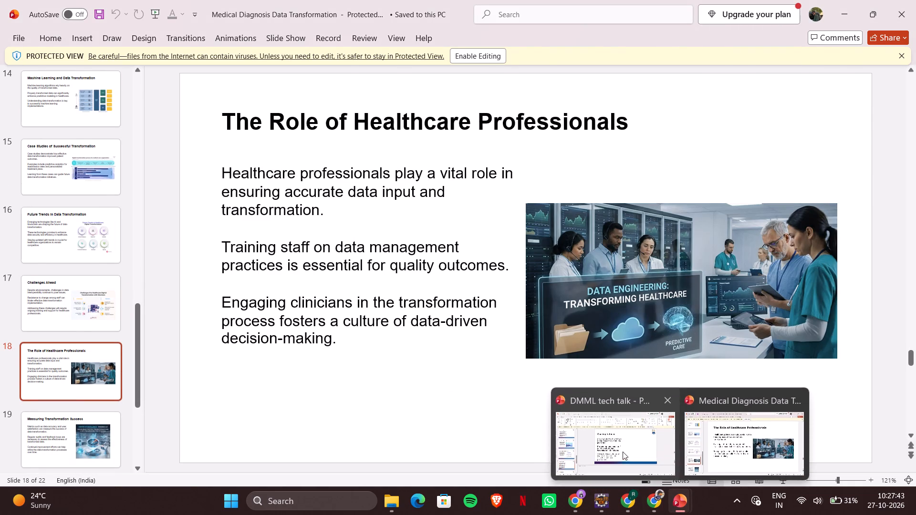
click(622, 451)
key(ctrl+v)
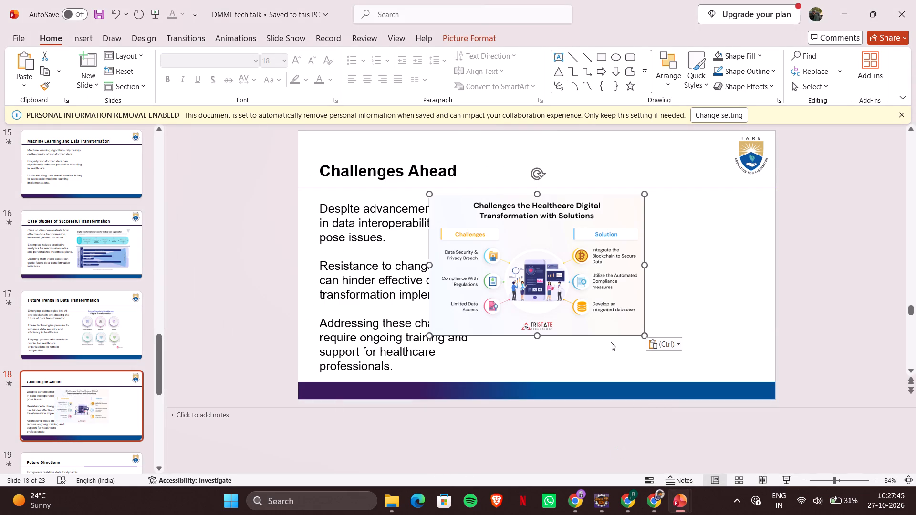
drag(585, 304, 679, 319)
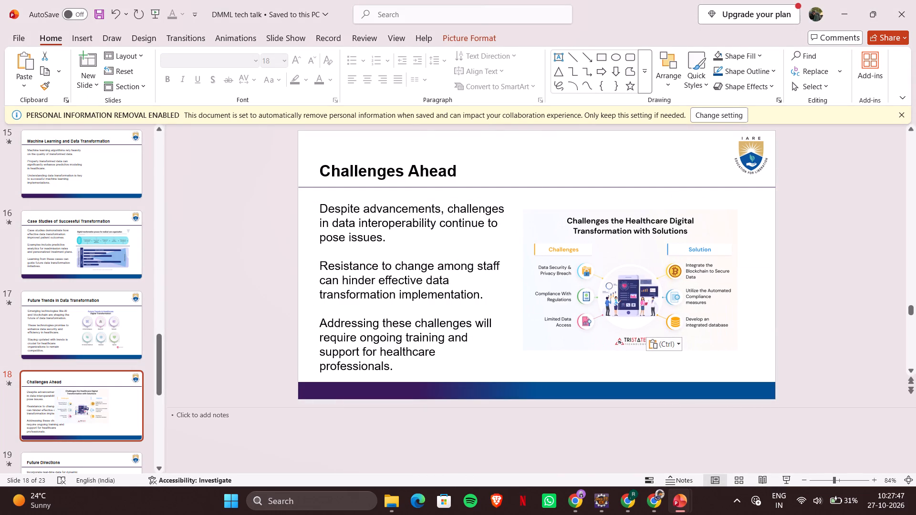
drag(679, 319, 672, 319)
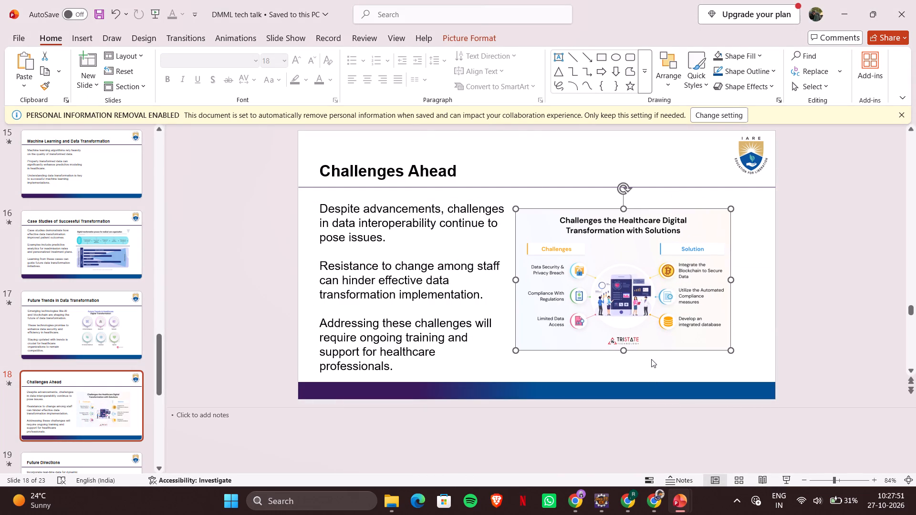
Stretch the challenges image on slide 18 slightly taller and shift it a little farther from the body text.
drag(625, 350, 625, 353)
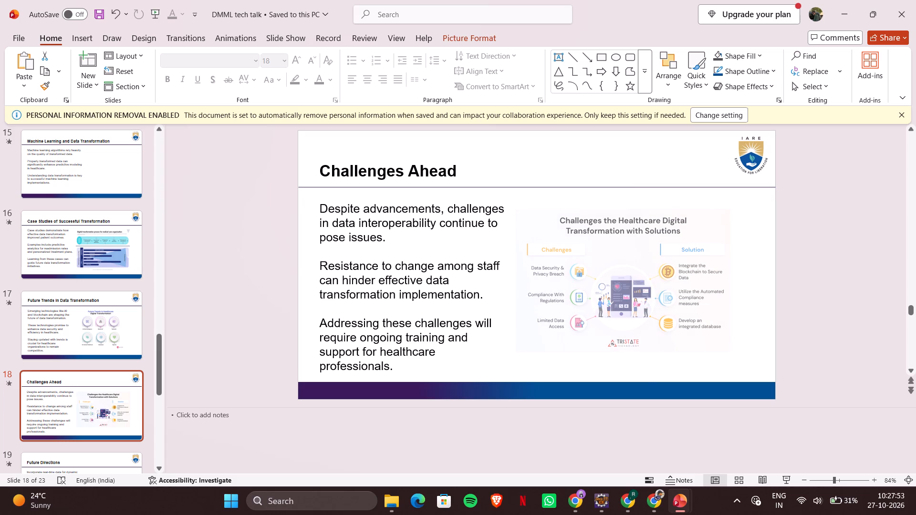
drag(625, 353, 625, 360)
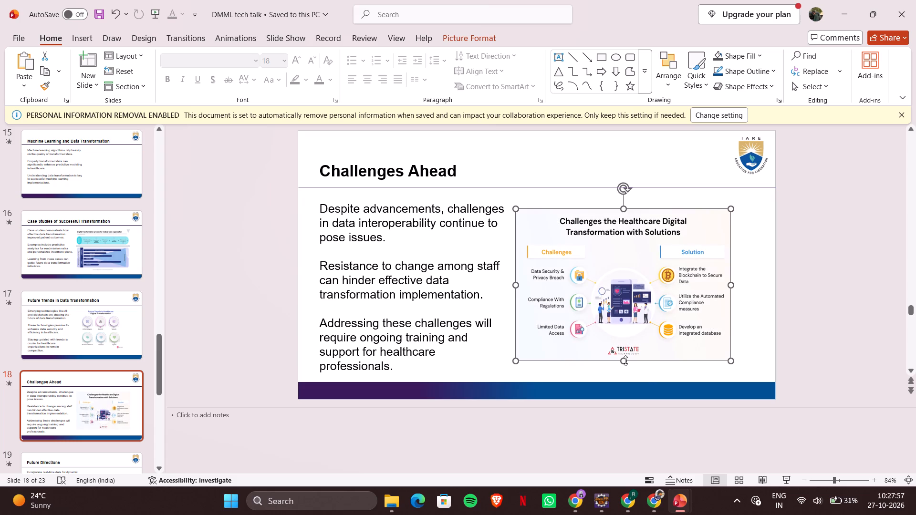
drag(670, 303, 675, 301)
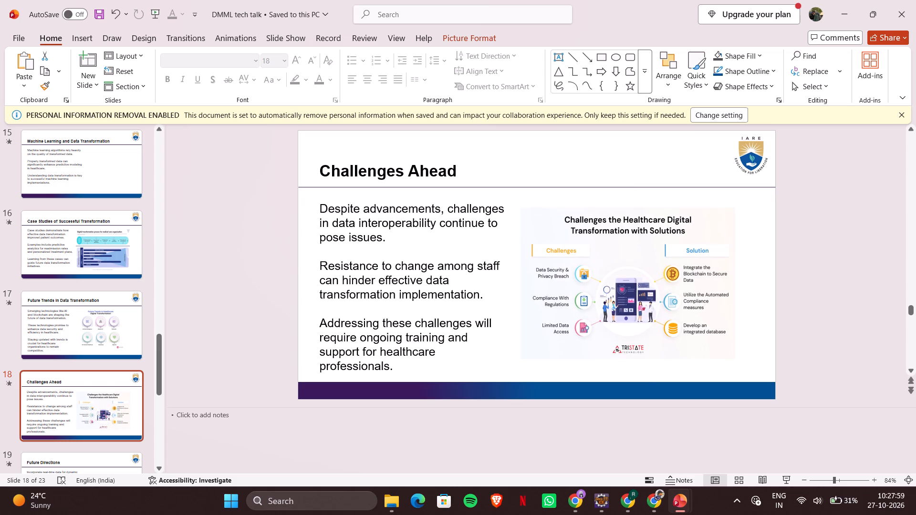
drag(675, 301, 677, 304)
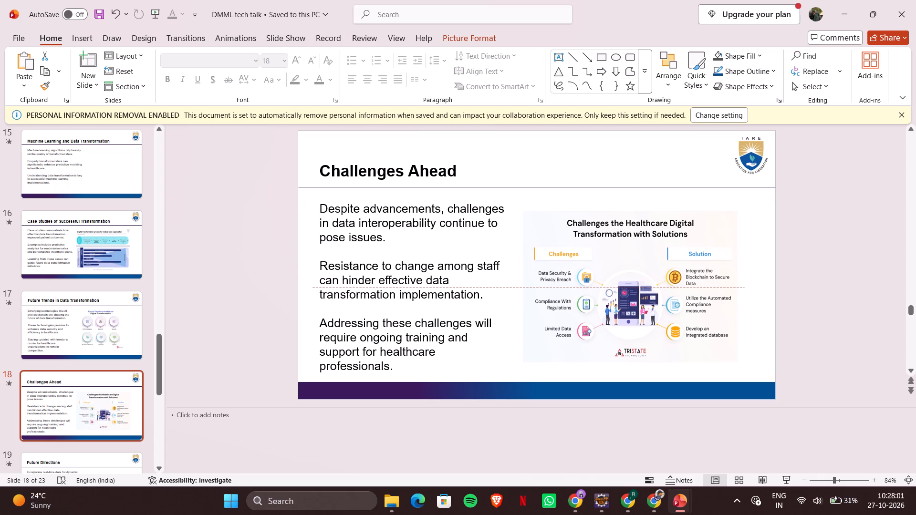
drag(677, 304, 678, 301)
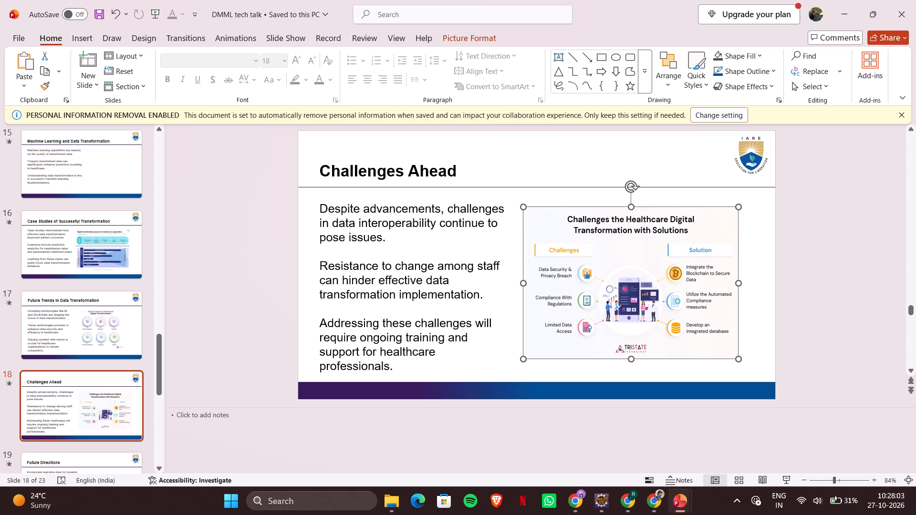
click(708, 360)
click(707, 371)
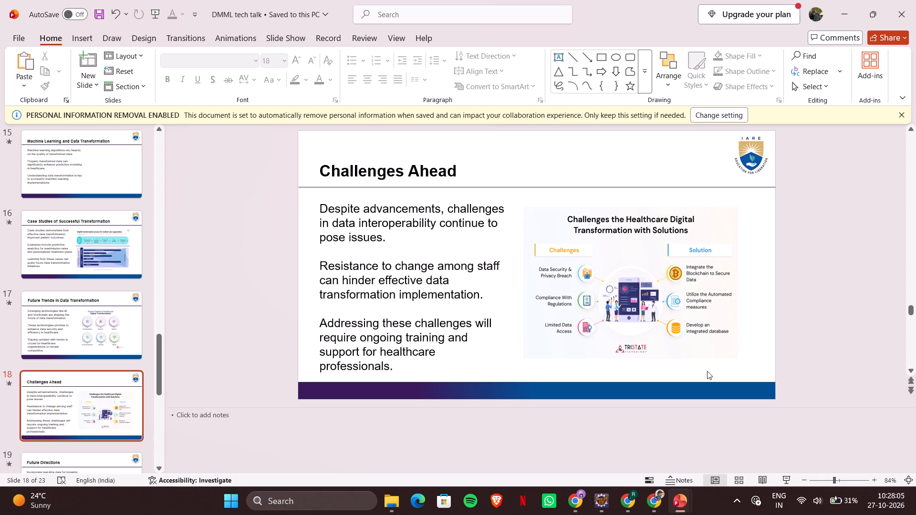
Replace the title of slide 19 in DMML tech talk with "The Role of Healthcare Professionals", copied from slide 18 of the downloaded deck.
key(Right)
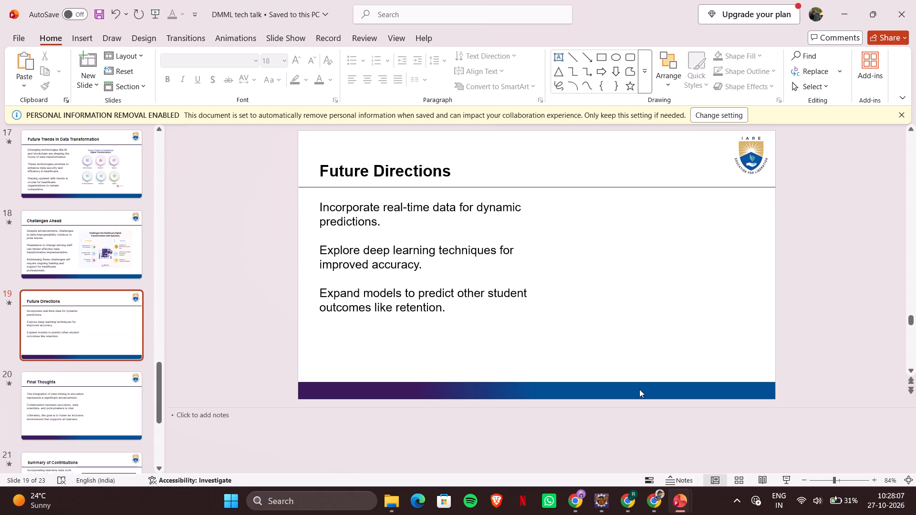
click(439, 168)
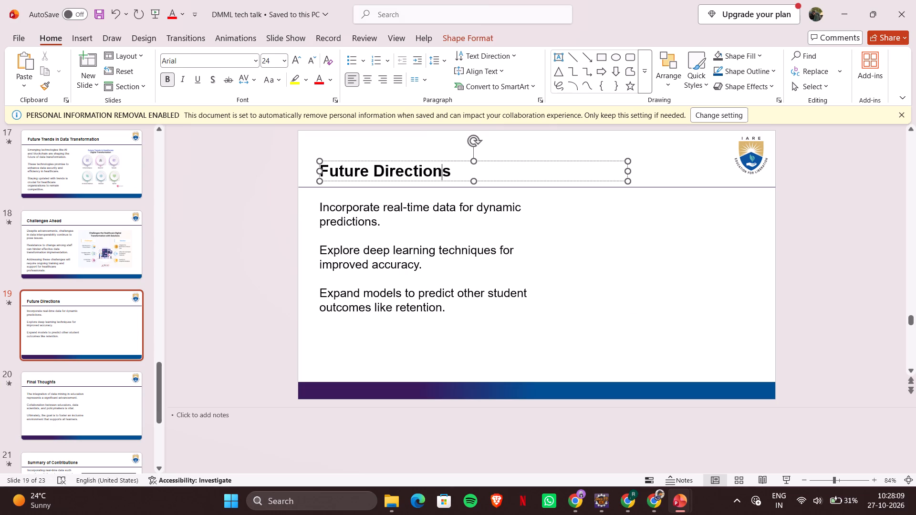
key(ctrl+a)
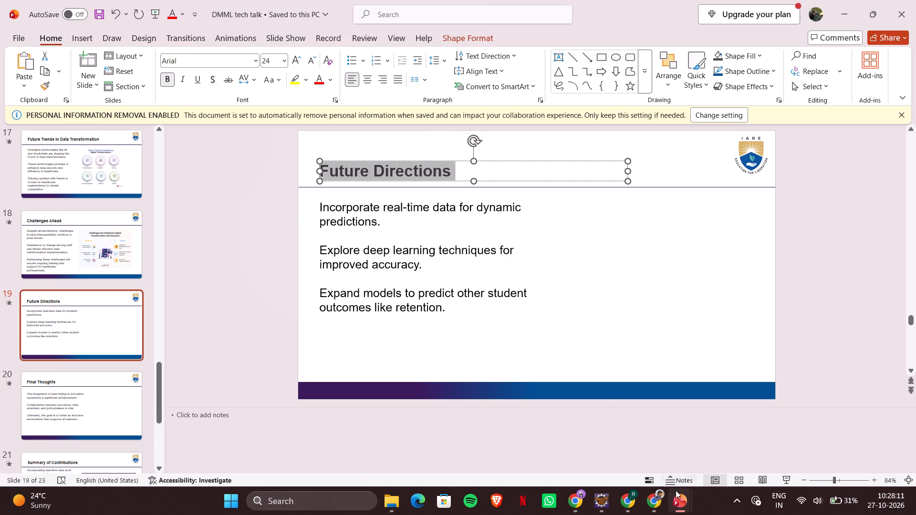
click(718, 450)
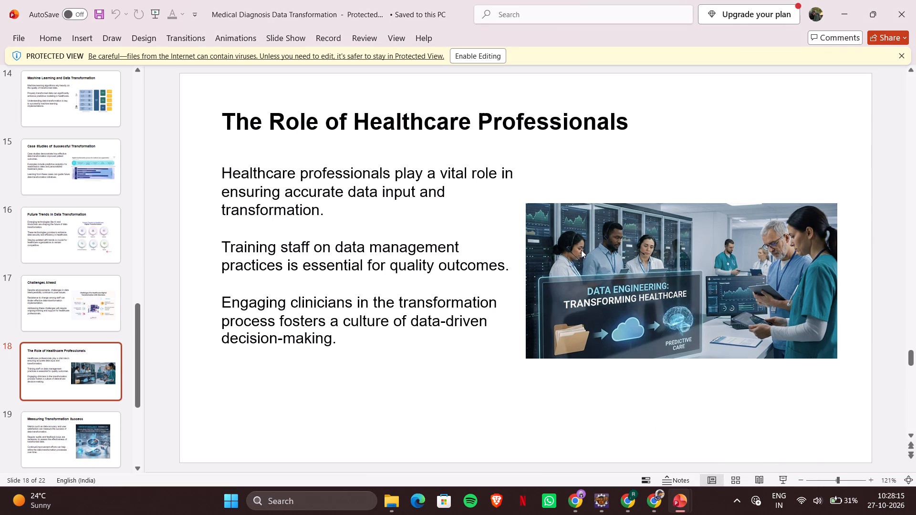
click(489, 124)
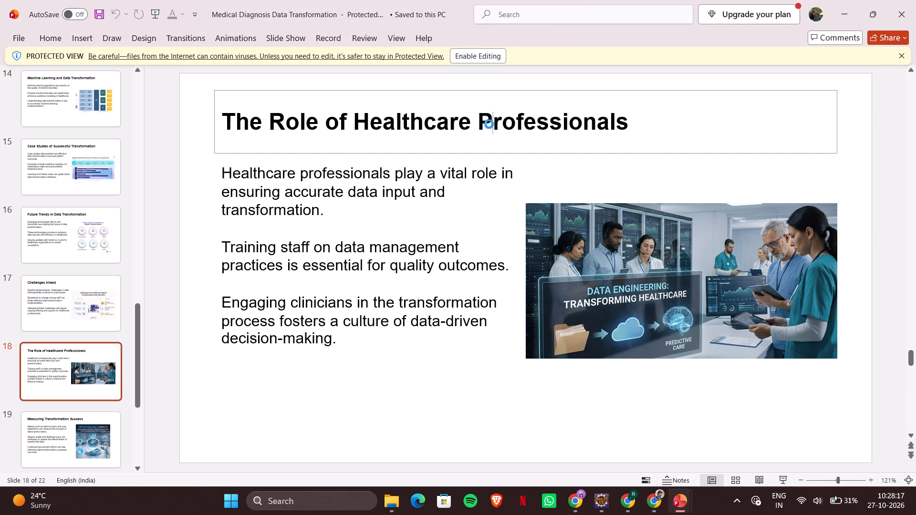
key(ctrl+a)
key(ctrl+c)
click(482, 264)
key(ctrl+a)
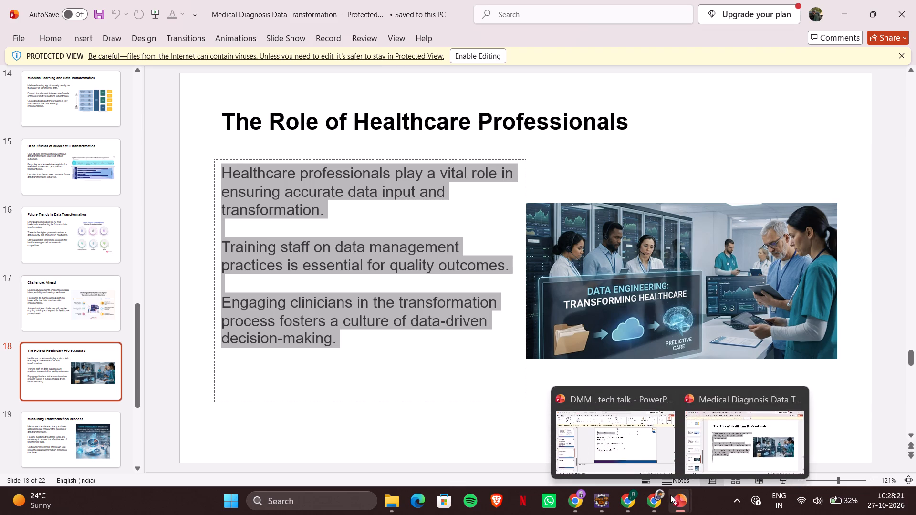
click(639, 465)
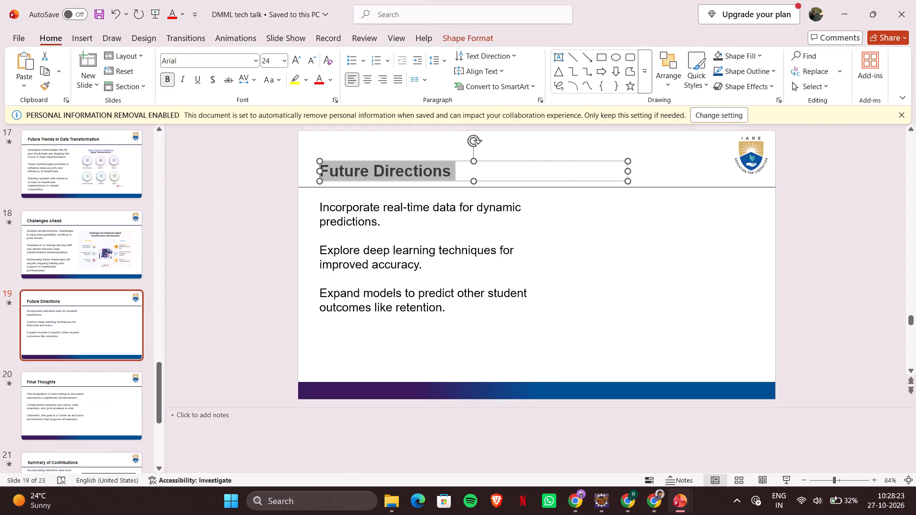
key(ctrl+v)
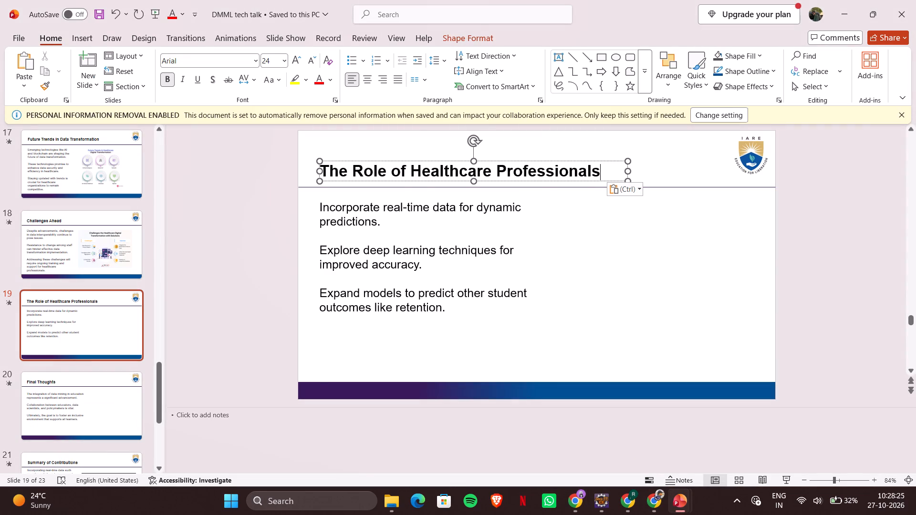
Replace the body text on slide 19 of DMML tech talk with the three healthcare-professionals paragraphs copied from slide 18 of the downloaded deck.
click(468, 303)
key(ctrl+a)
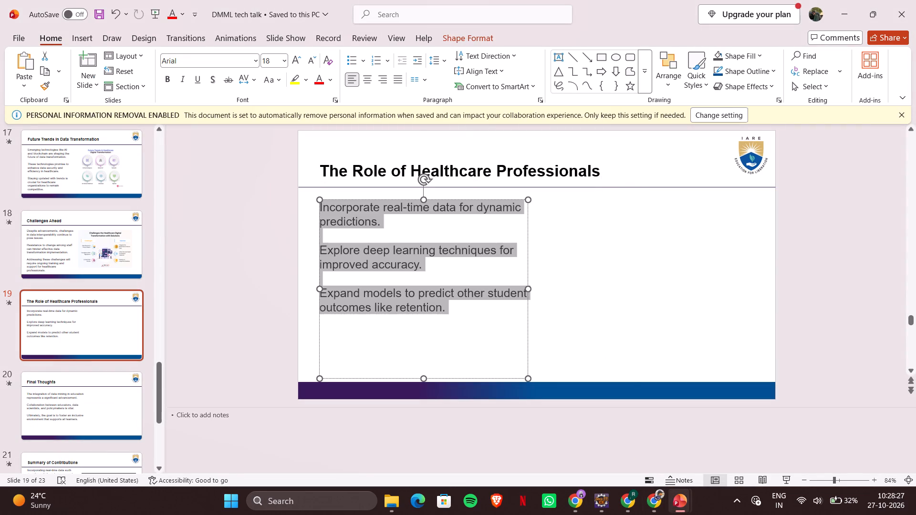
click(722, 452)
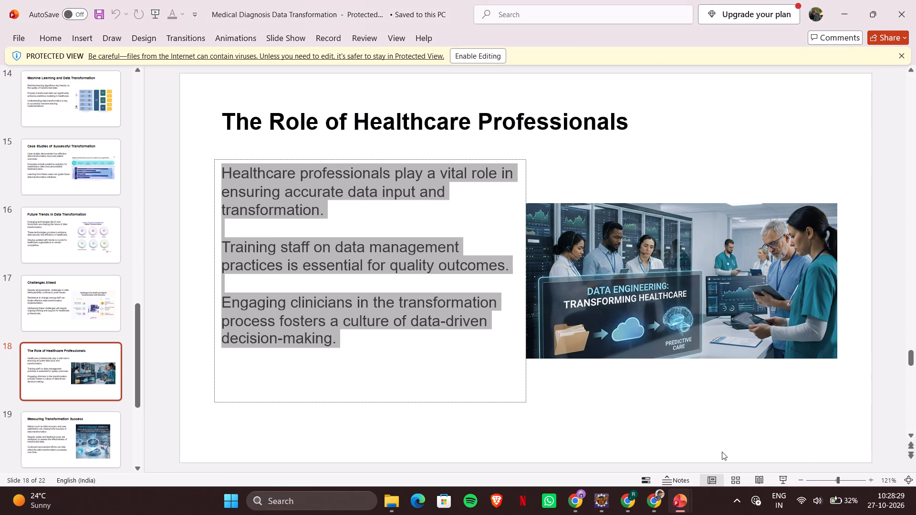
key(ctrl+c)
click(716, 330)
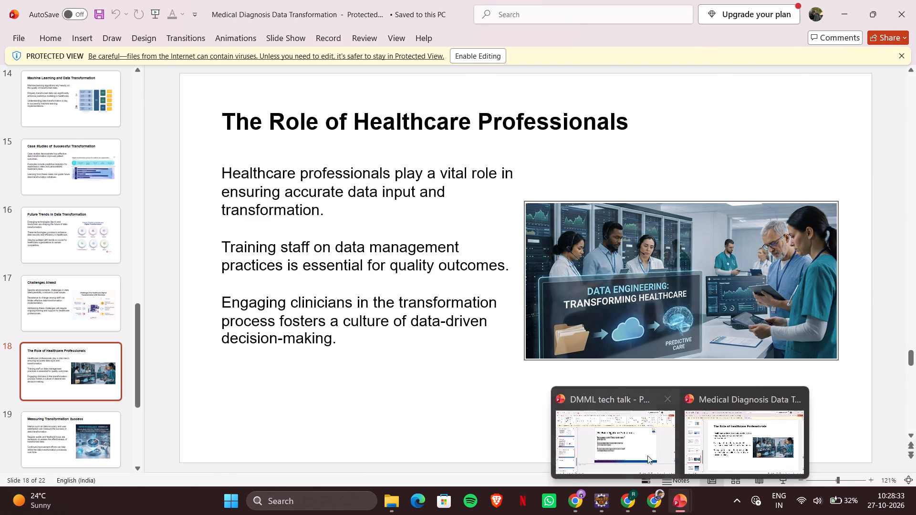
click(646, 452)
key(ctrl+v)
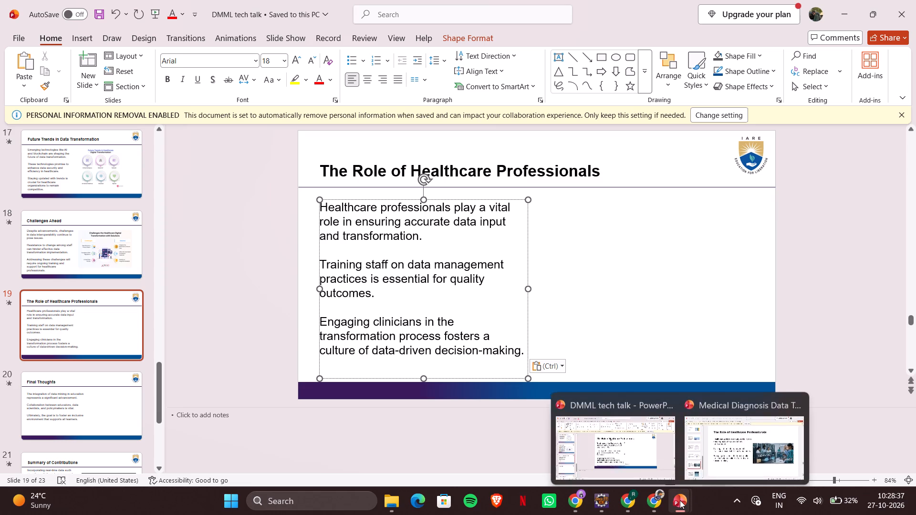
Copy the "Data Engineering: Transforming Healthcare" image from slide 18 of the downloaded deck onto slide 19 of DMML tech talk, beside the body text.
click(754, 432)
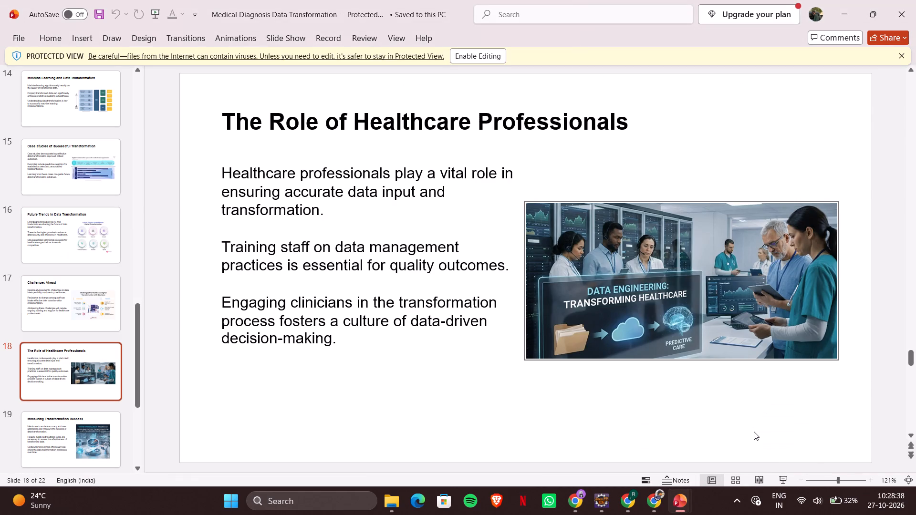
key(ctrl+c)
click(709, 411)
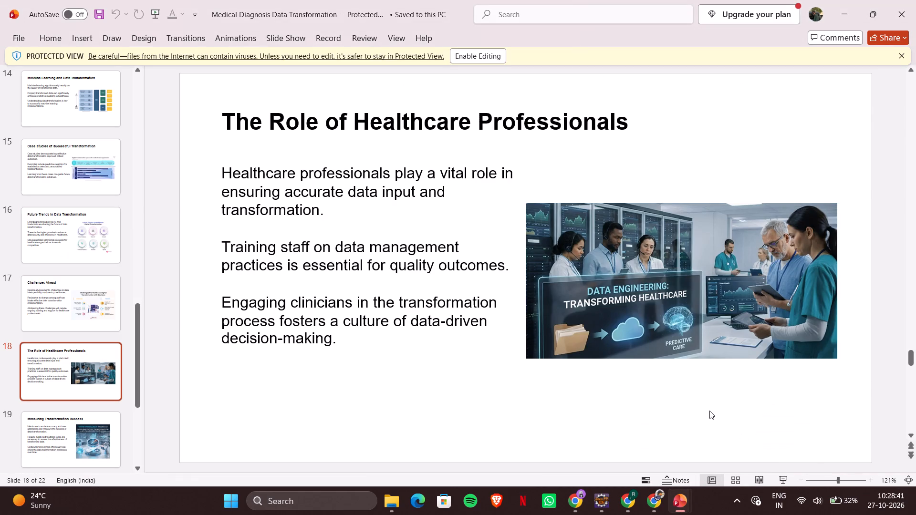
key(Right)
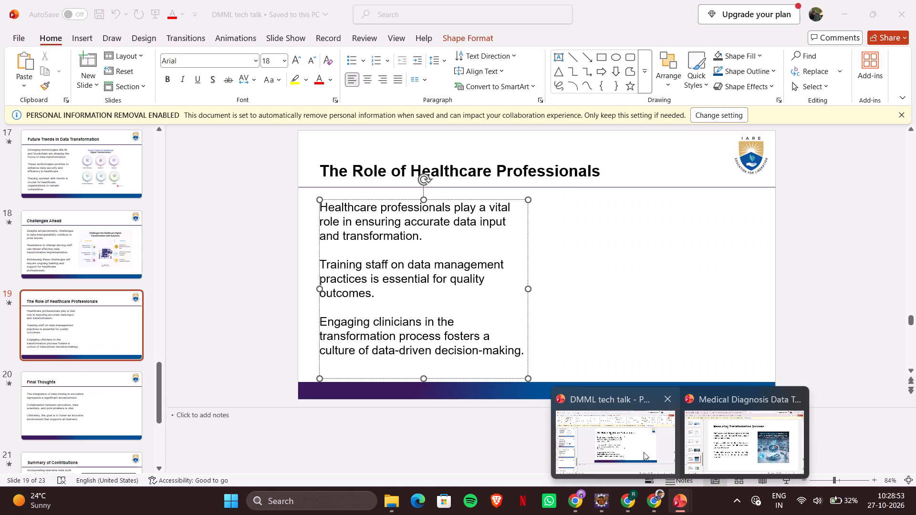
click(644, 452)
click(646, 307)
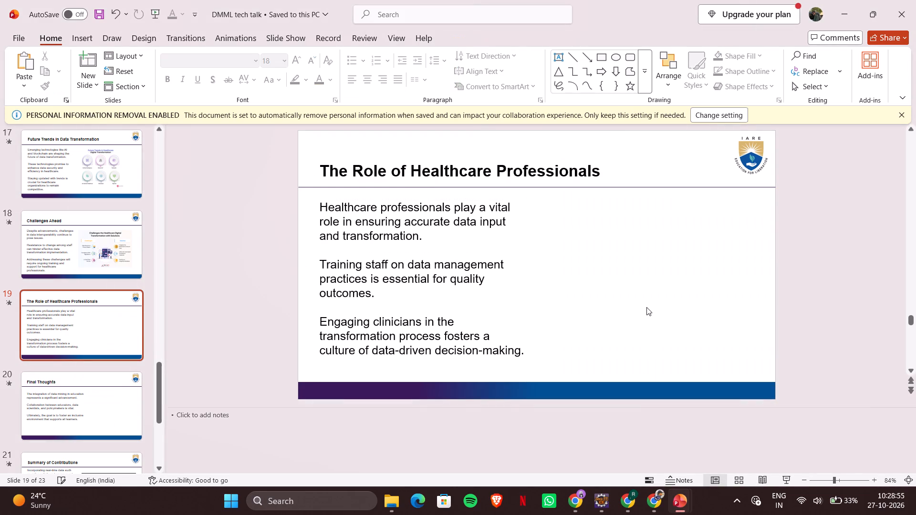
key(ctrl+v)
drag(597, 263, 674, 275)
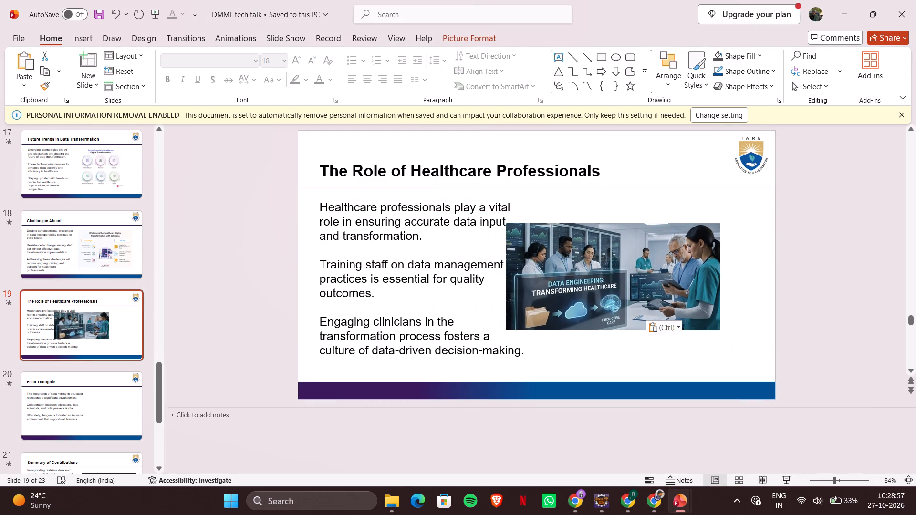
drag(674, 275, 698, 273)
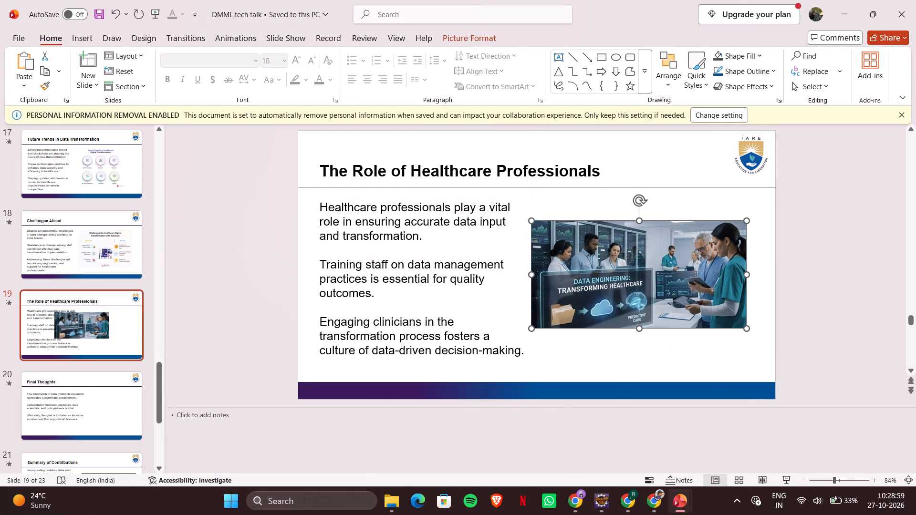
click(678, 356)
Replace the title of slide 20 in DMML tech talk with "Measuring Transformation Success", copied from slide 19 of the downloaded deck.
key(Right)
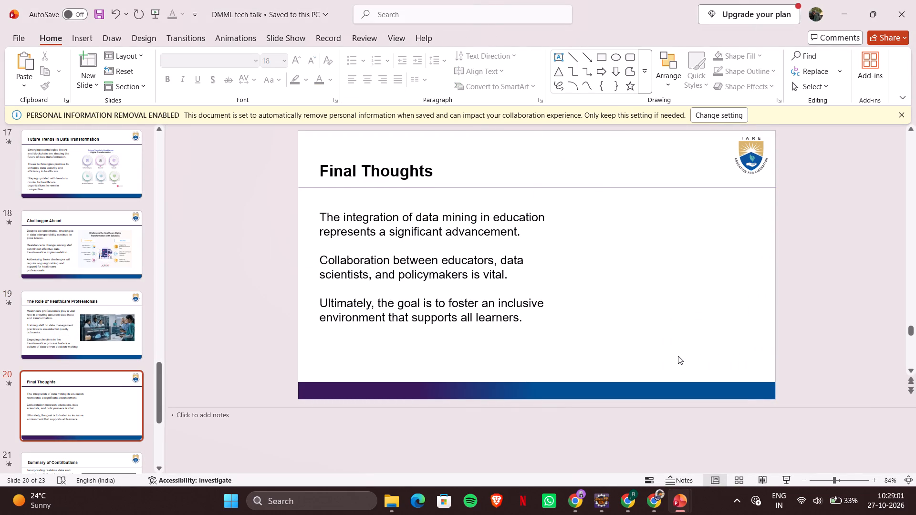
click(396, 177)
key(ctrl+a)
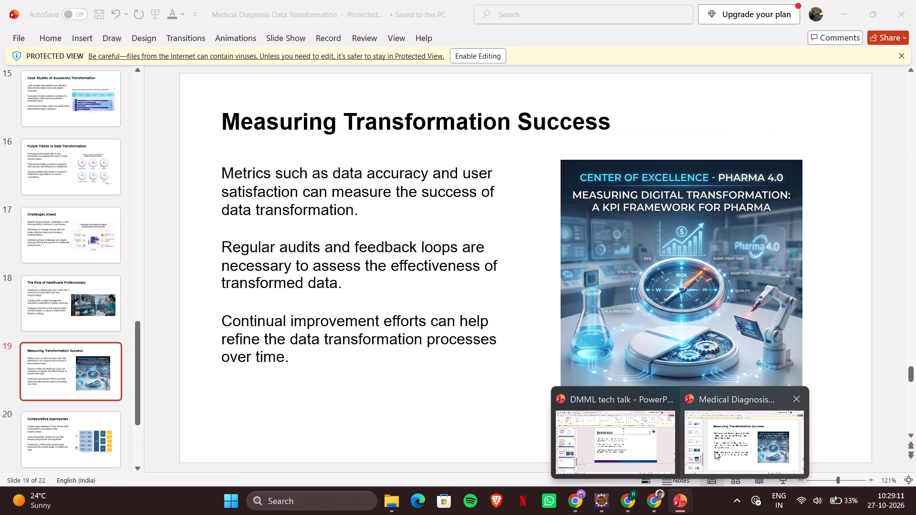
click(715, 451)
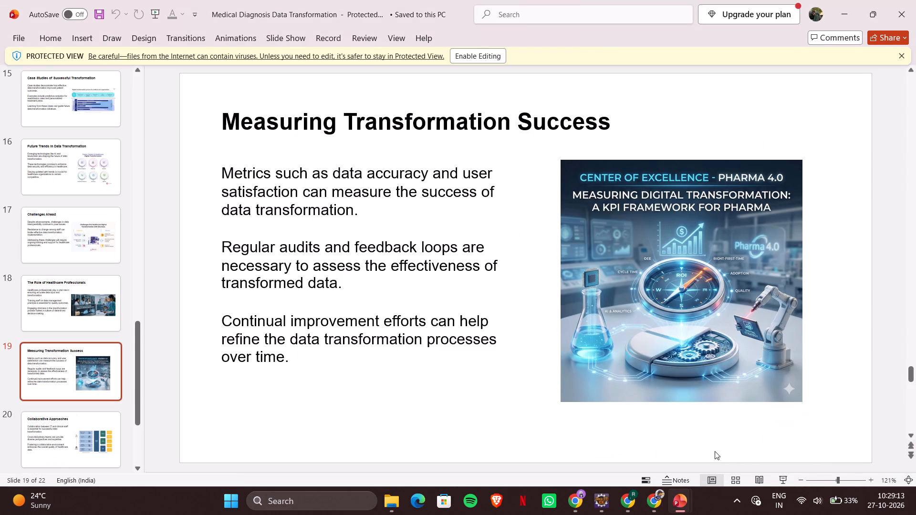
click(488, 122)
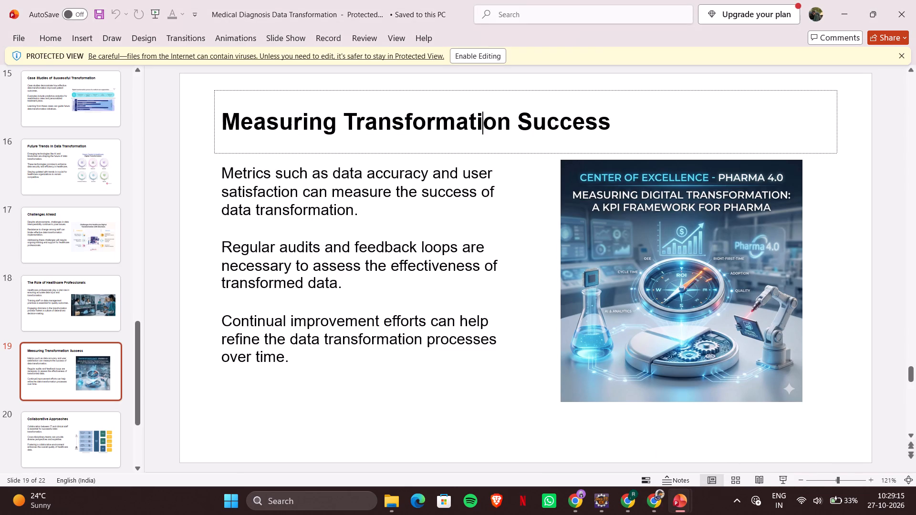
key(ctrl+a)
key(ctrl+c)
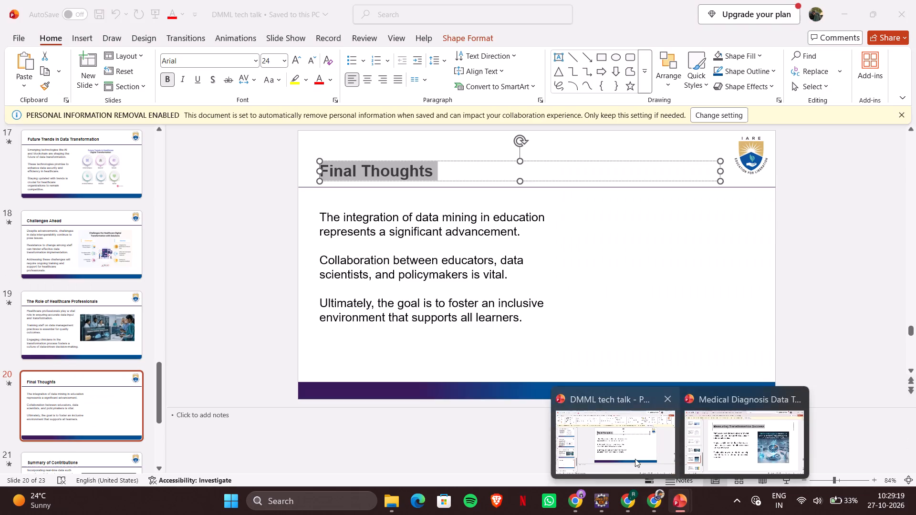
click(635, 458)
key(ctrl+v)
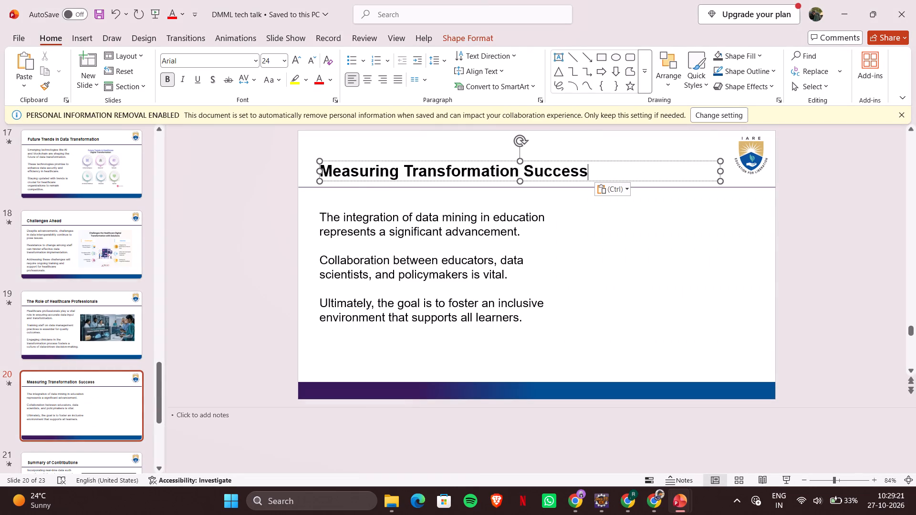
Replace the body text on slide 20 of DMML tech talk with the three success-measurement paragraphs copied from slide 19 of the downloaded deck.
click(508, 315)
key(ctrl+a)
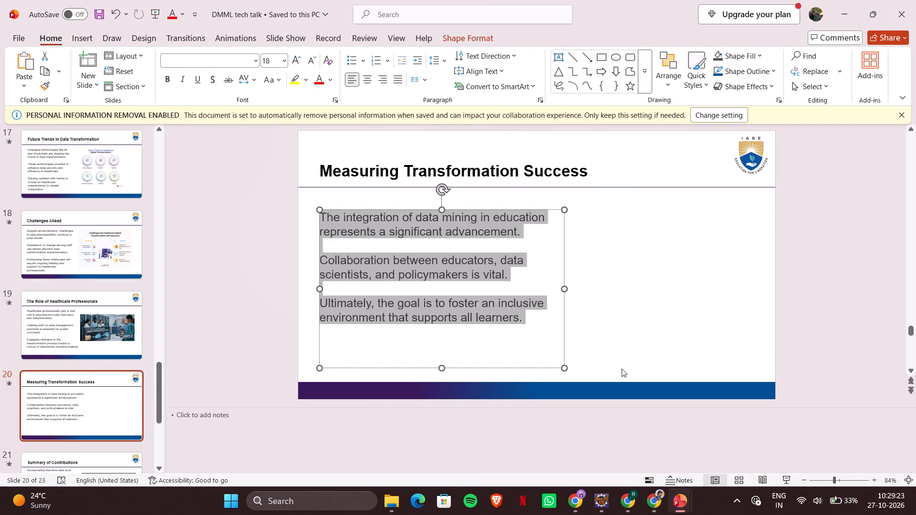
click(723, 461)
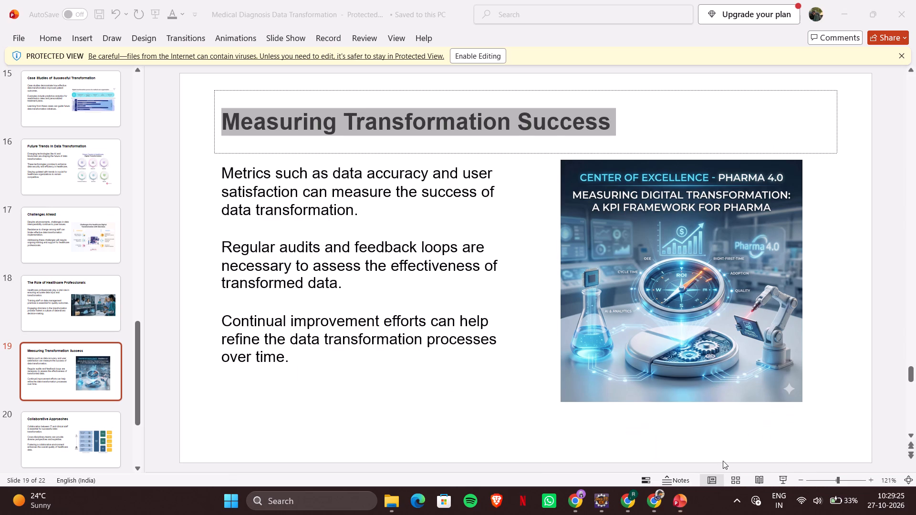
click(467, 308)
key(ctrl+a)
key(ctrl+c)
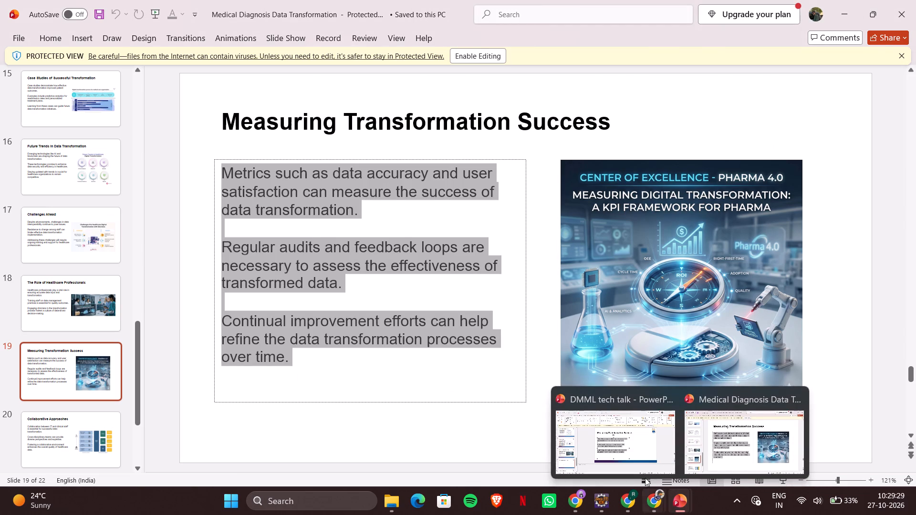
click(627, 453)
key(ctrl+v)
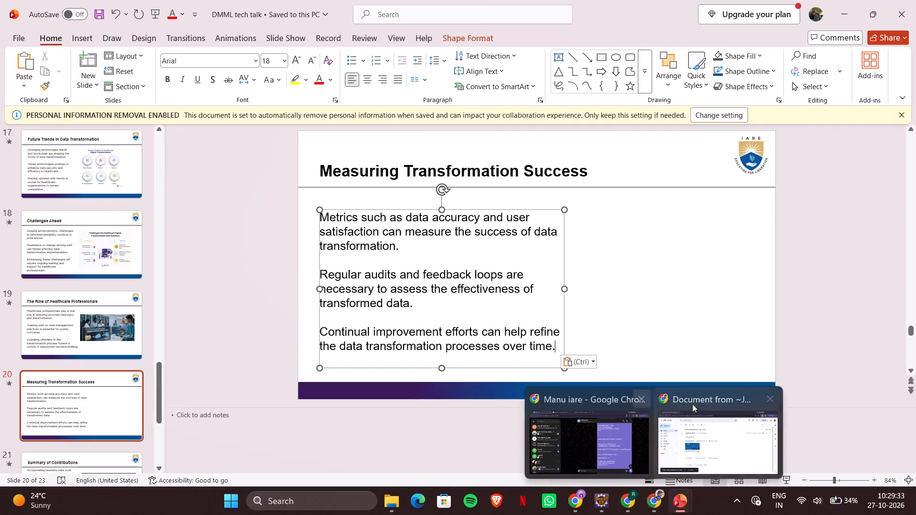
Copy the Pharma 4.0 KPI framework image from slide 19 of the downloaded deck onto slide 20 of DMML tech talk, beside the body text.
click(718, 443)
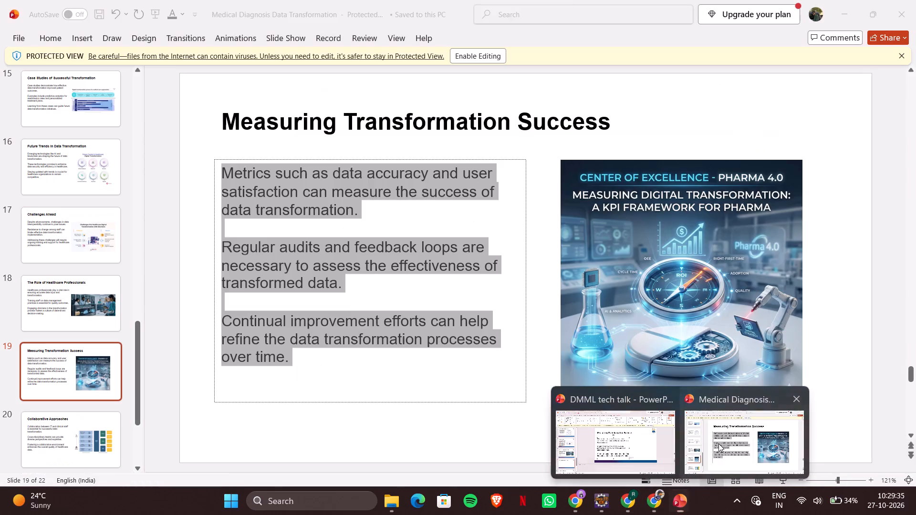
click(718, 359)
key(ctrl+c)
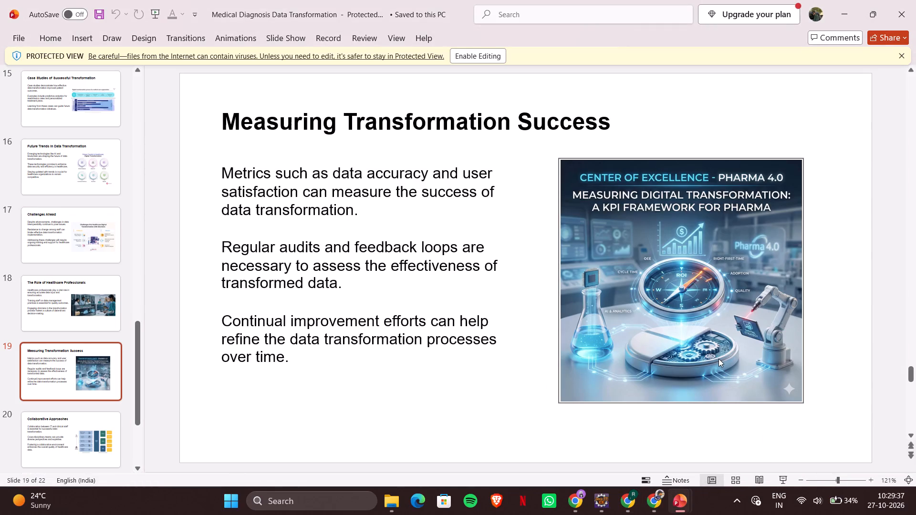
click(694, 441)
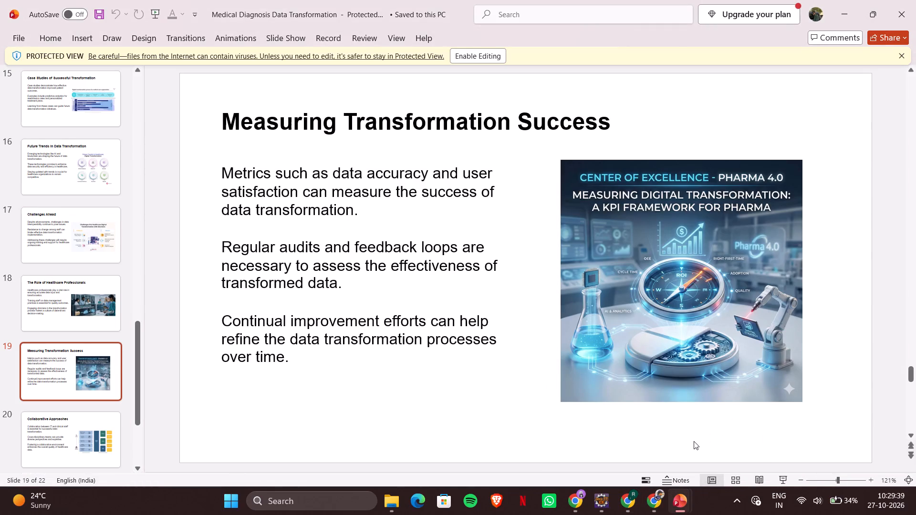
key(Right)
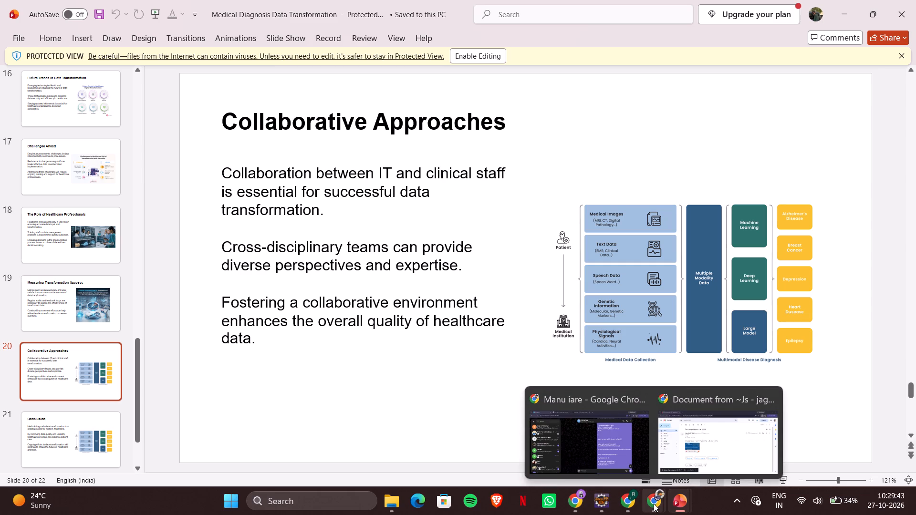
click(652, 456)
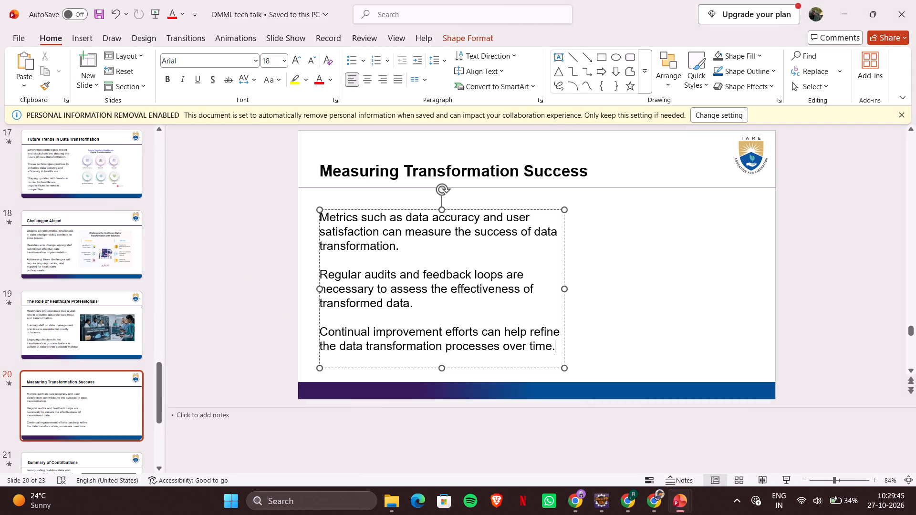
click(664, 349)
key(ctrl+v)
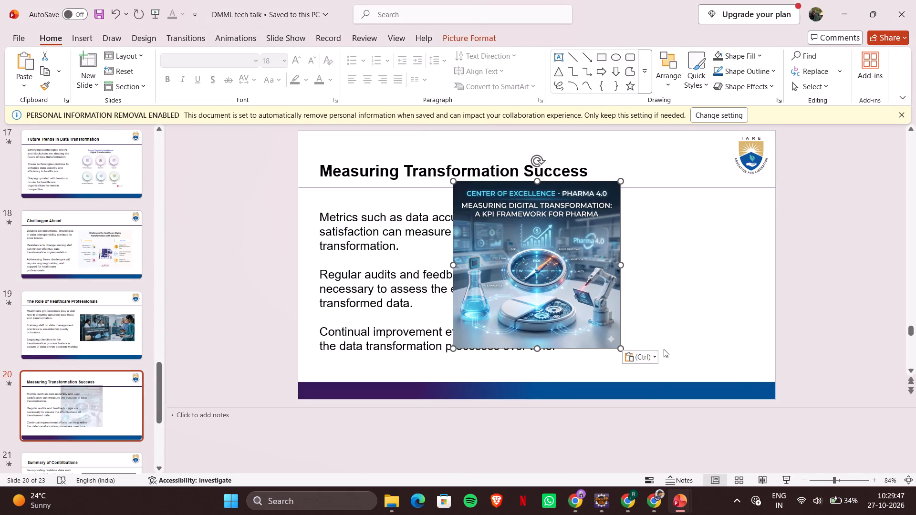
drag(612, 297, 736, 313)
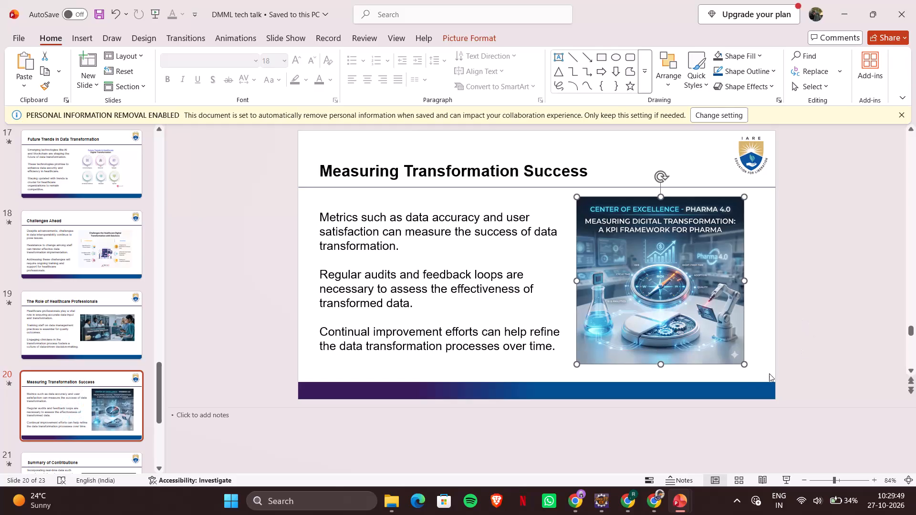
click(716, 395)
Replace the title of slide 21 in DMML tech talk with "Collaborative Approaches", copied from slide 20 of the downloaded deck.
key(Right)
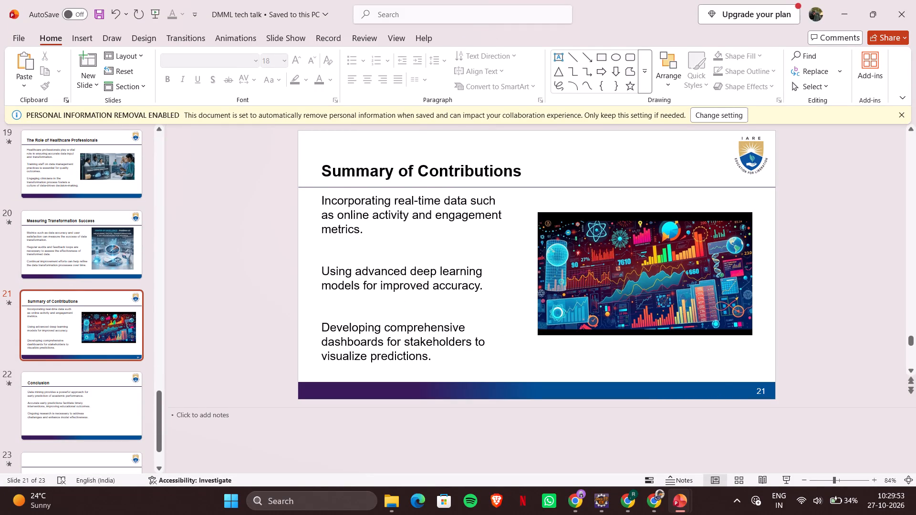
click(473, 172)
key(ctrl+a)
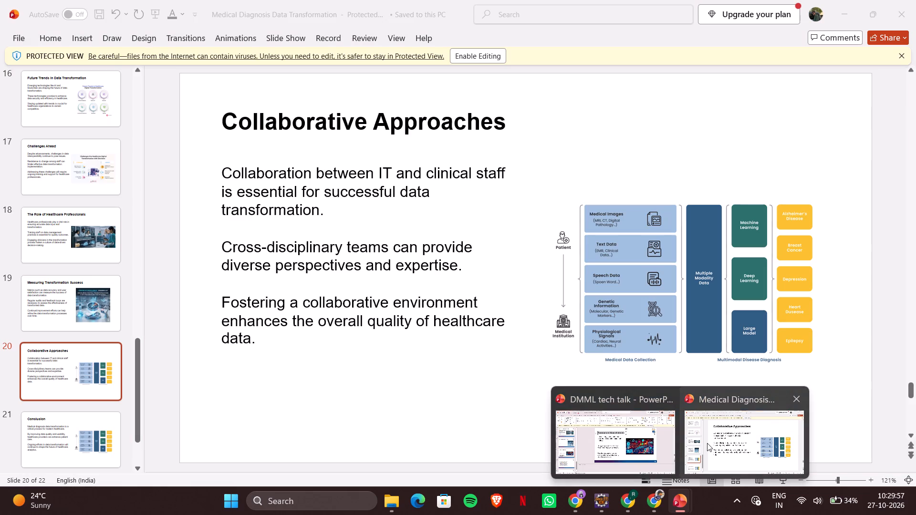
click(707, 443)
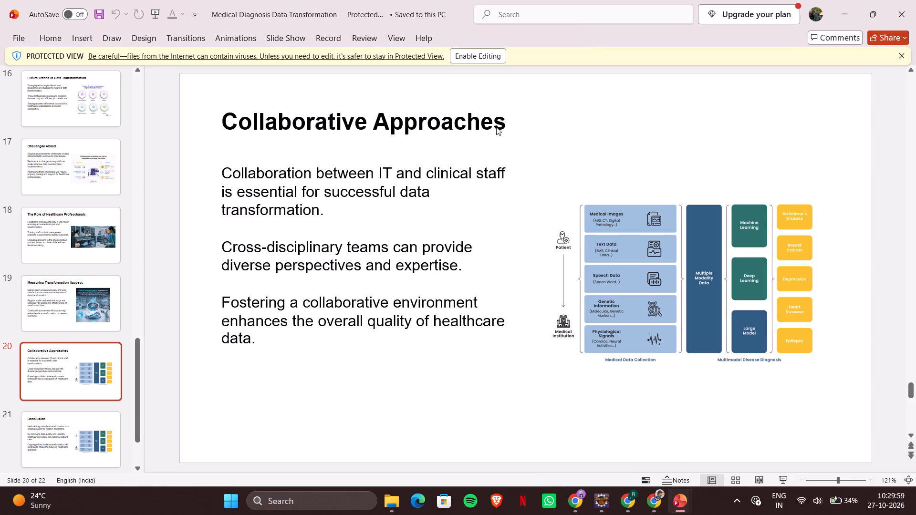
click(496, 127)
key(ctrl+a)
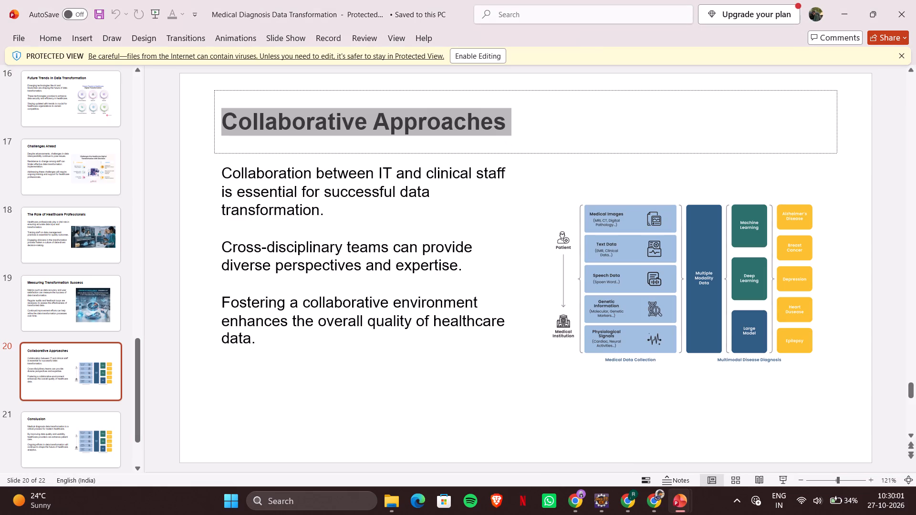
key(ctrl+c)
click(424, 287)
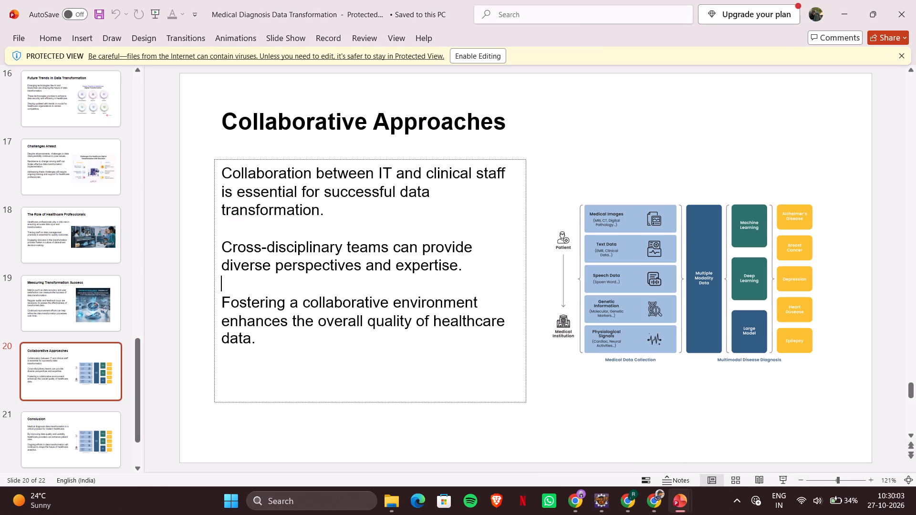
key(ctrl+a)
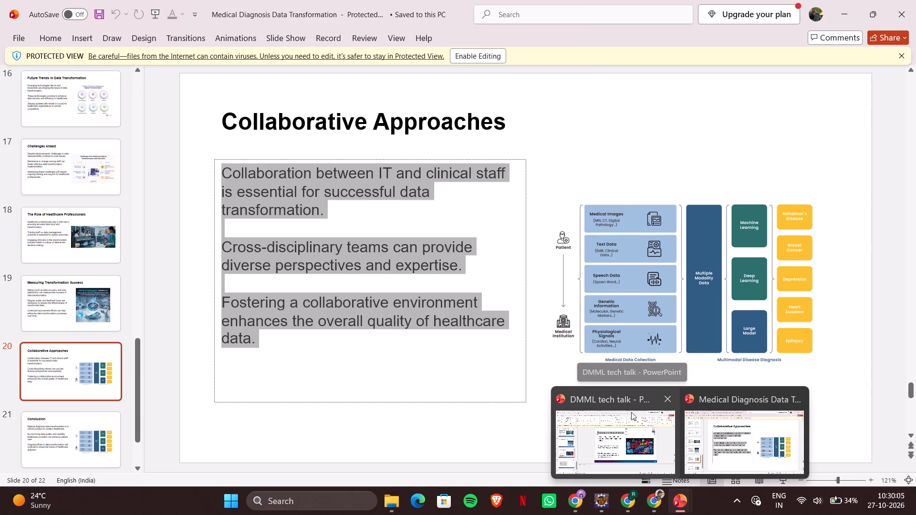
click(631, 418)
key(ctrl+v)
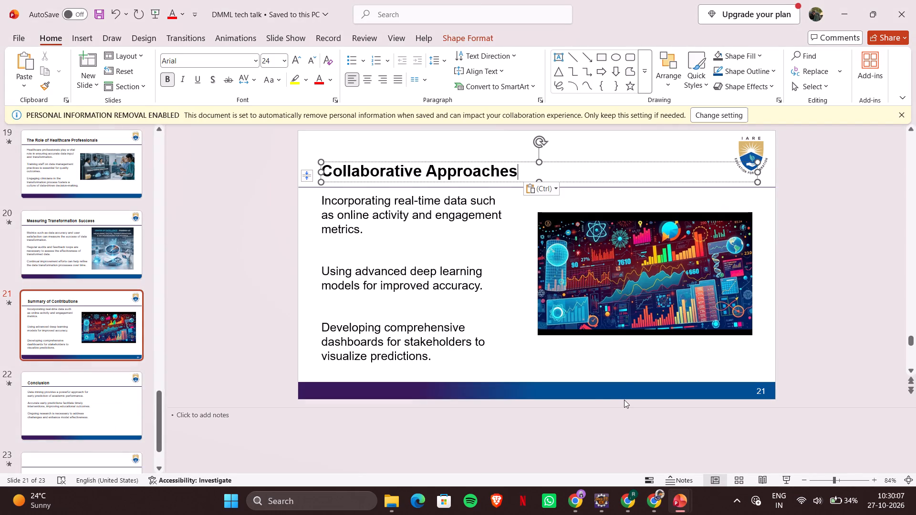
Replace the body text on slide 21 of DMML tech talk with the three collaboration paragraphs copied from slide 20 of the downloaded deck.
click(482, 351)
key(ctrl+a)
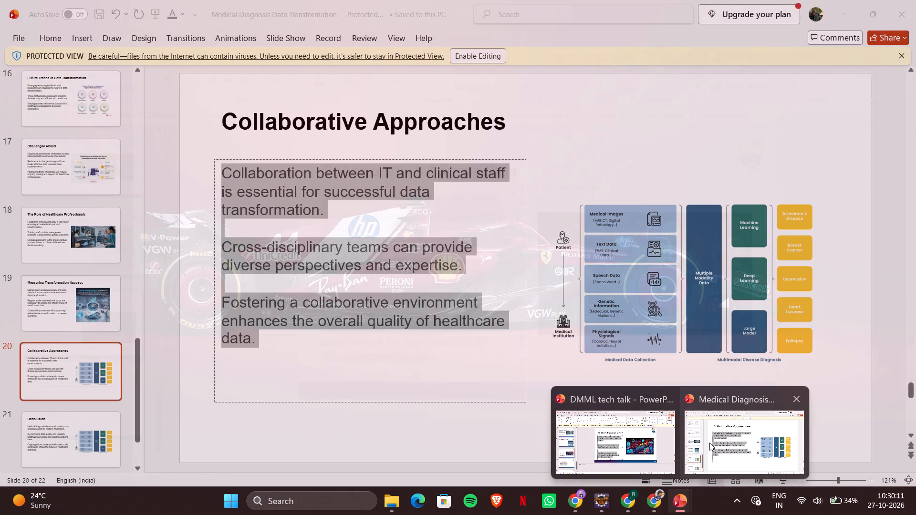
click(709, 443)
key(ctrl+c)
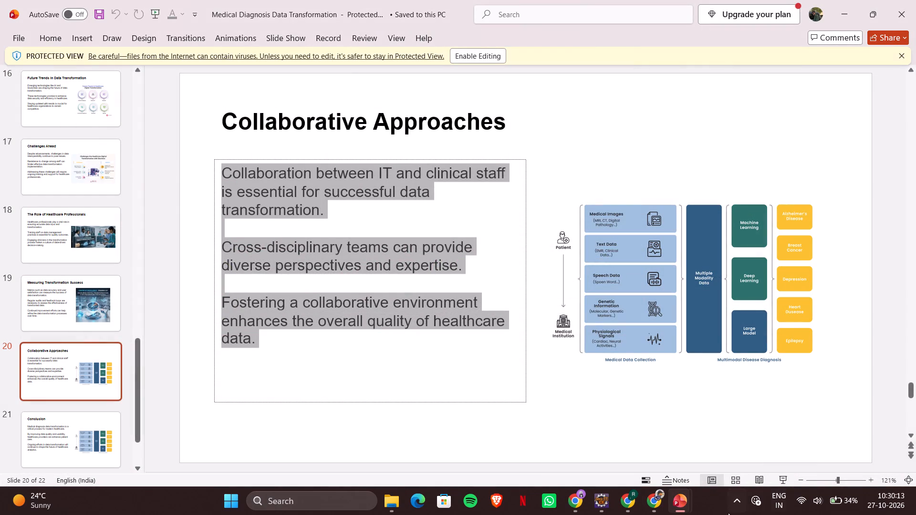
click(626, 446)
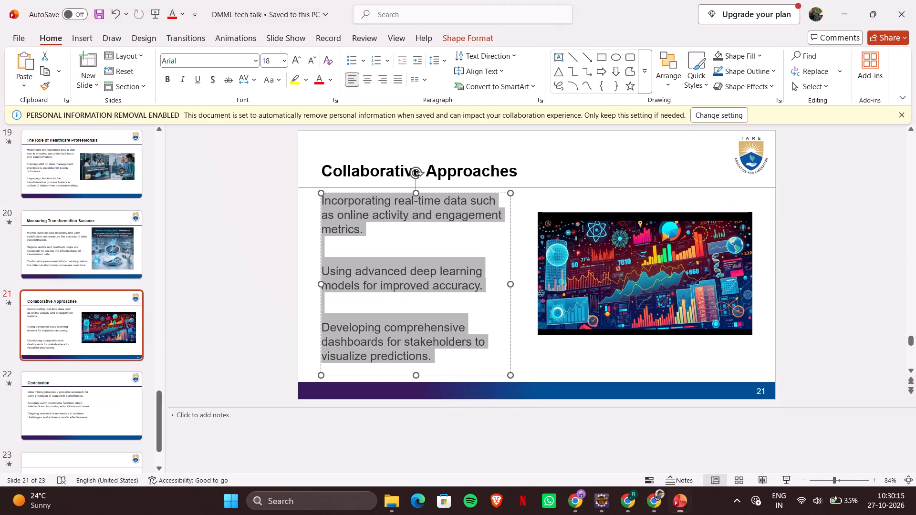
key(ctrl+v)
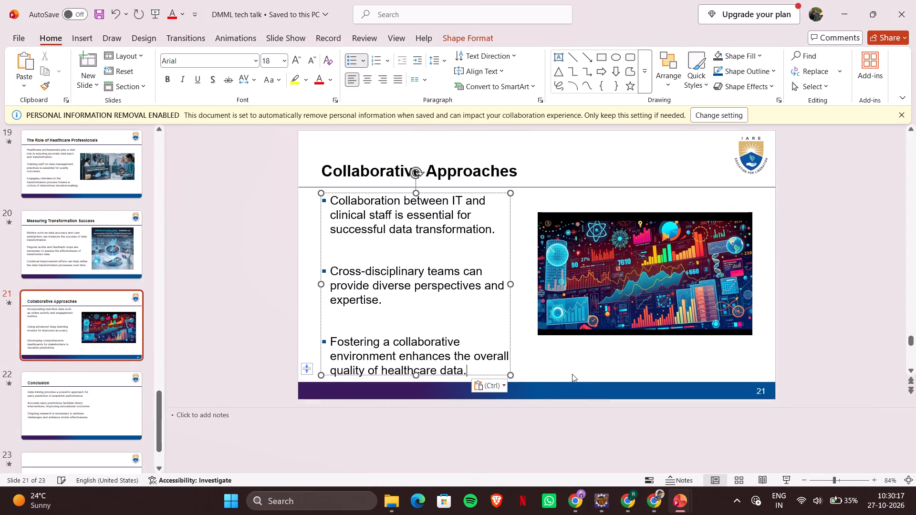
Delete the data analytics image beside the body text on slide 21.
click(595, 316)
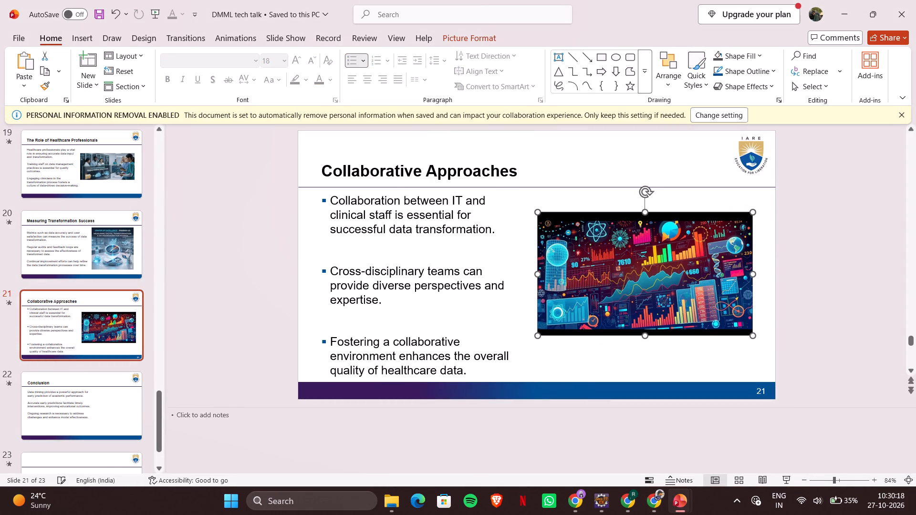
key(BackSpace)
Widen the body text box on slide 21 into the space beside it, keeping its height.
click(406, 308)
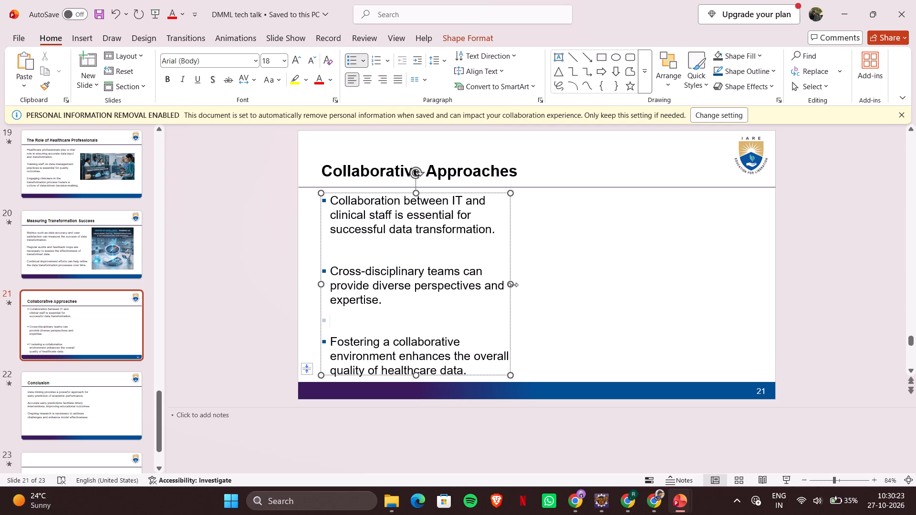
drag(509, 286, 545, 286)
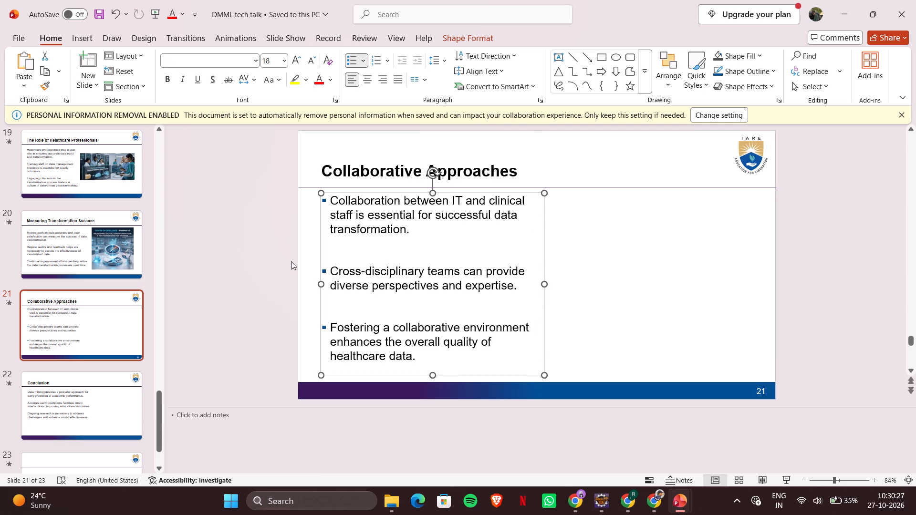
Remove the bullets from the three collaboration paragraphs on slide 21.
click(330, 272)
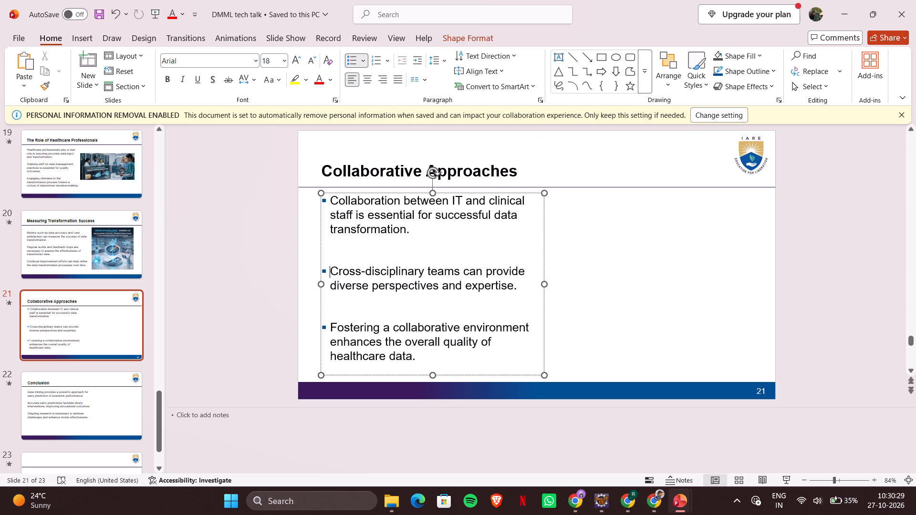
key(BackSpace)
key(Down)
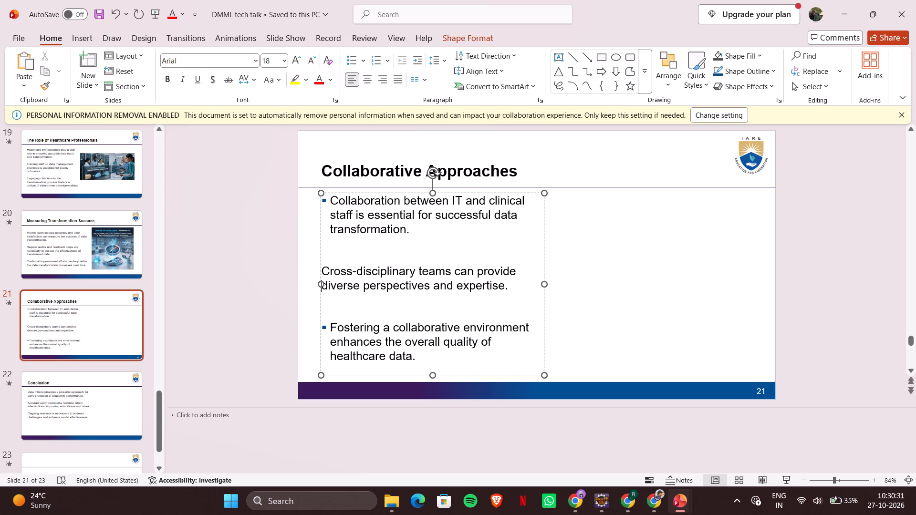
key(Down)
key(Down)
key(BackSpace)
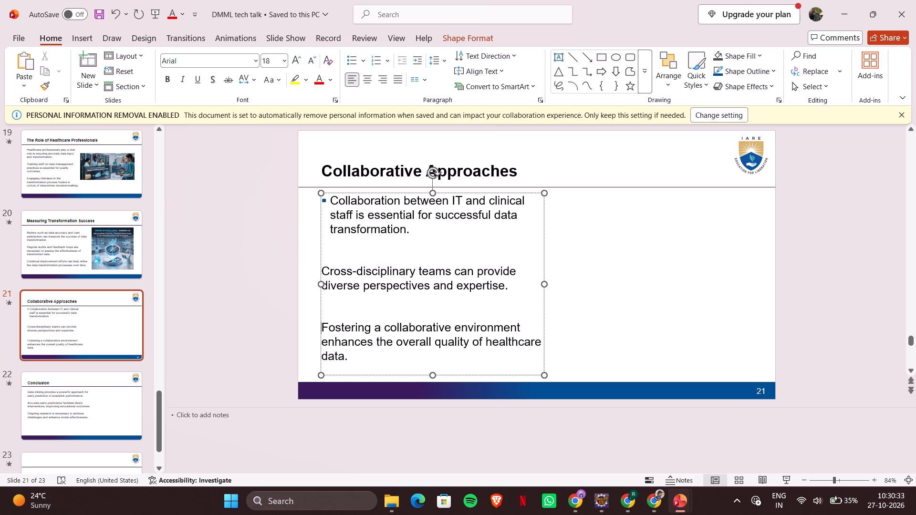
key(Up)
key(Up)
key(Up)
key(Up)
key(Up)
key(Up)
key(Up)
key(BackSpace)
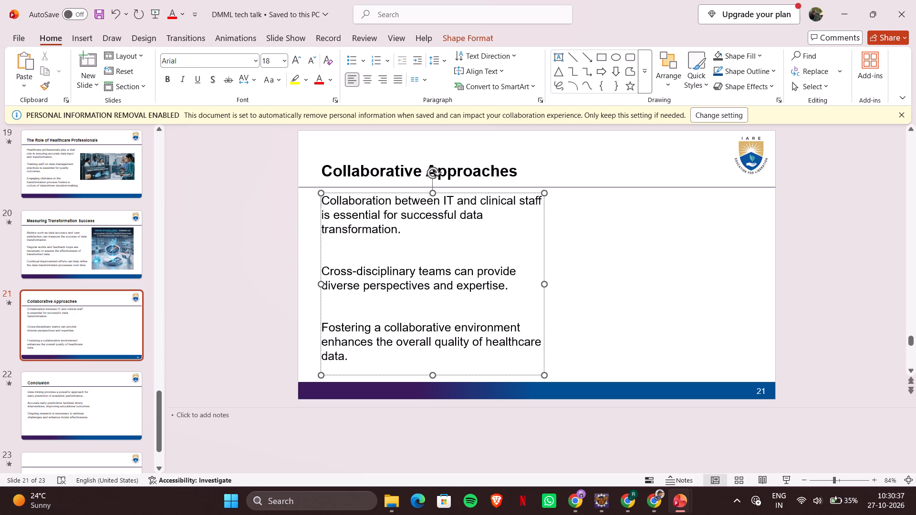
click(603, 331)
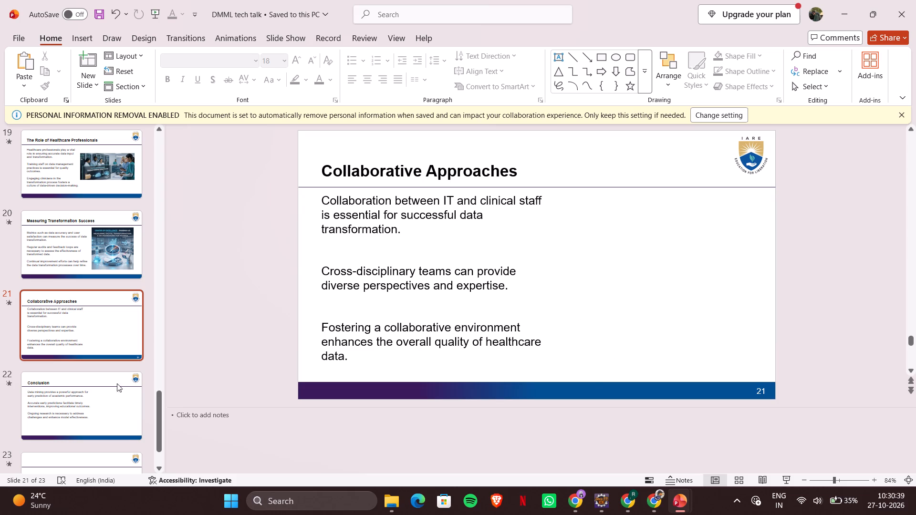
Replace the Conclusion body text on slide 22 of DMML tech talk with the three paragraphs copied from slide 21 of the downloaded deck.
click(66, 396)
click(362, 267)
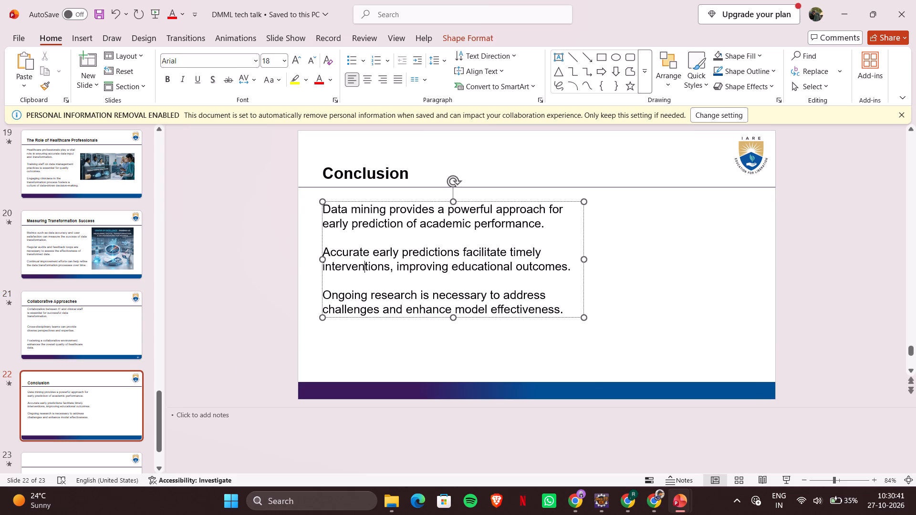
key(ctrl+a)
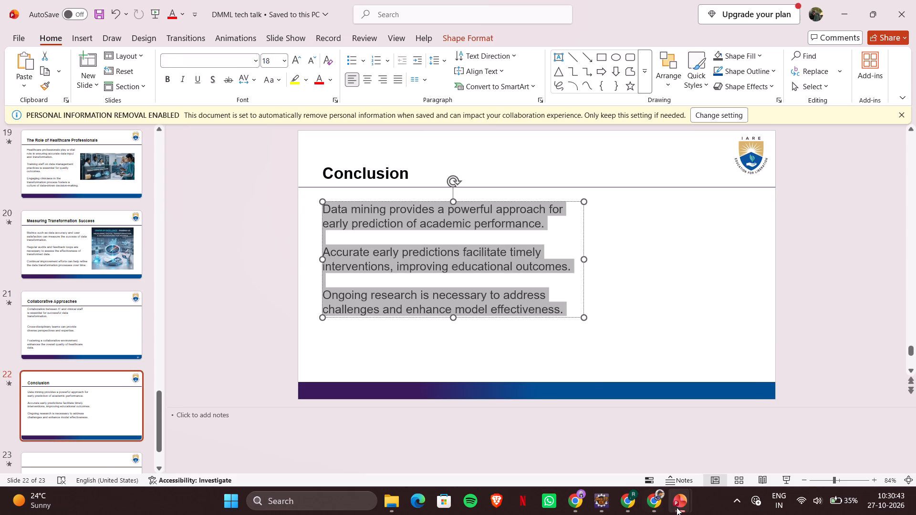
click(677, 507)
click(737, 443)
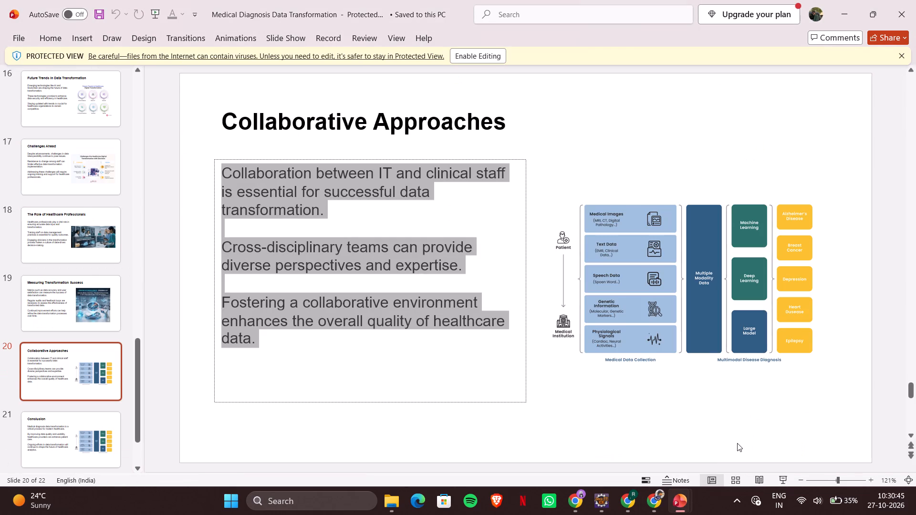
click(737, 443)
key(Right)
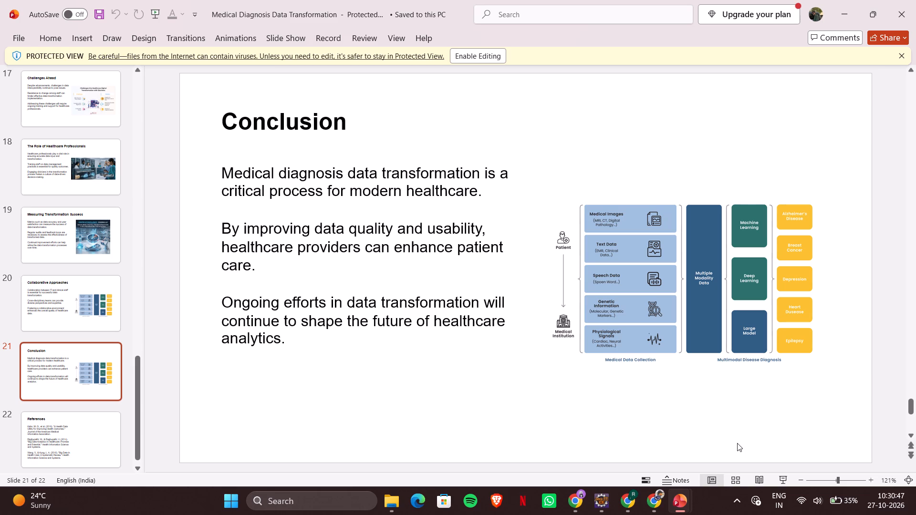
click(392, 231)
key(ctrl+a)
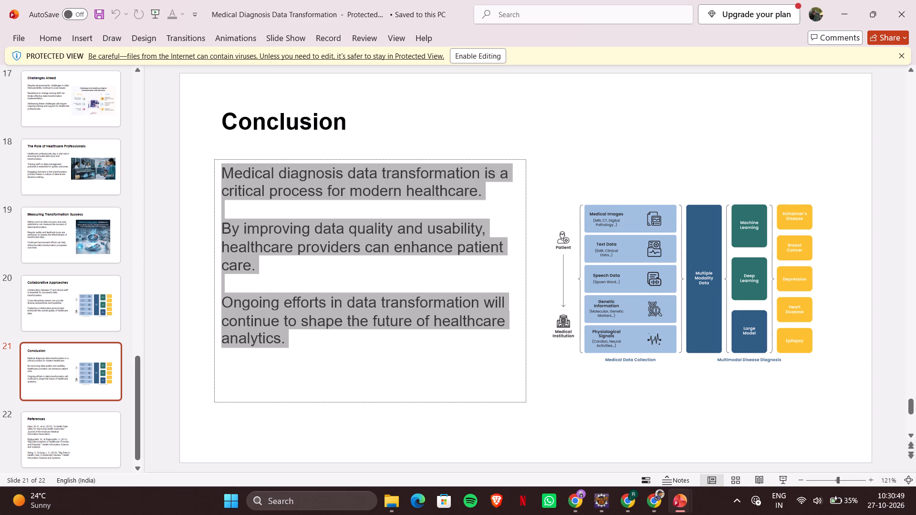
key(ctrl+c)
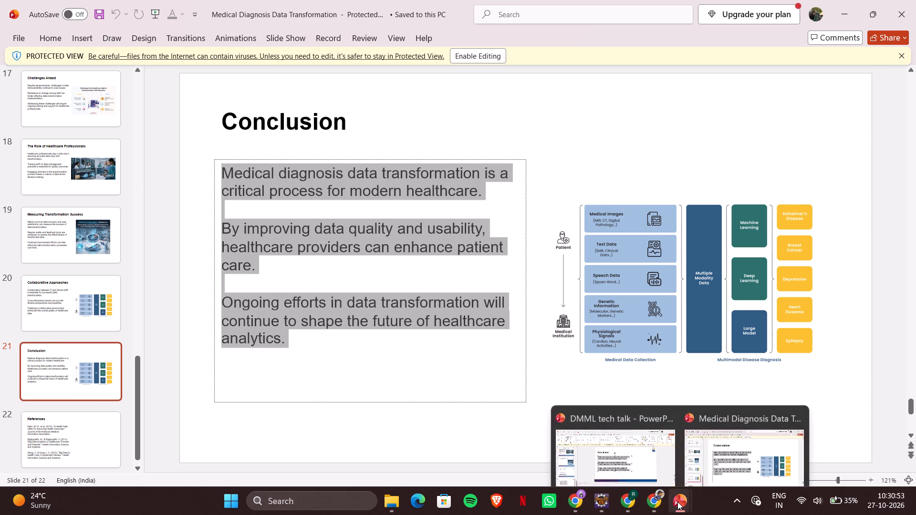
click(635, 443)
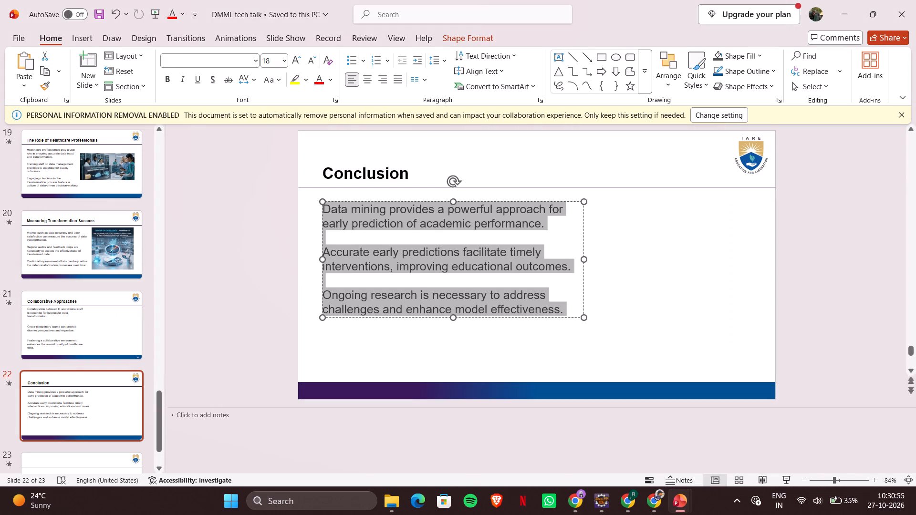
key(ctrl+v)
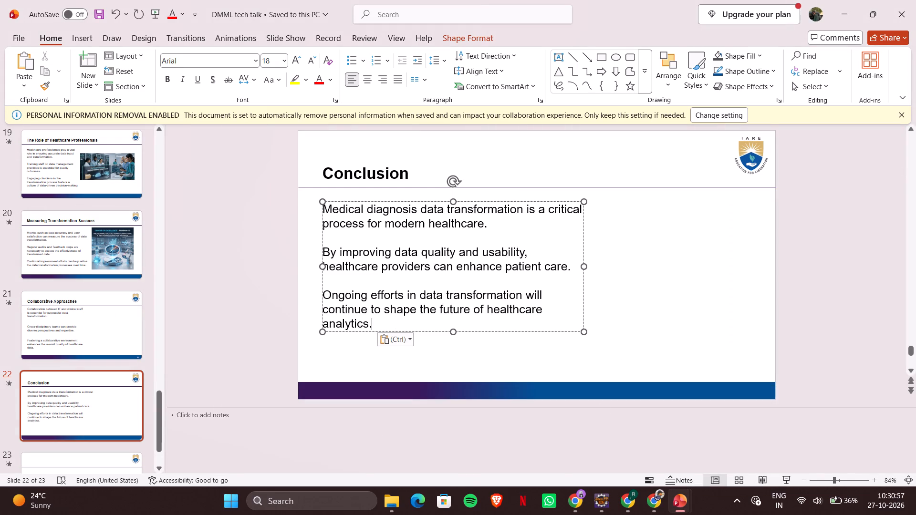
drag(454, 331, 451, 352)
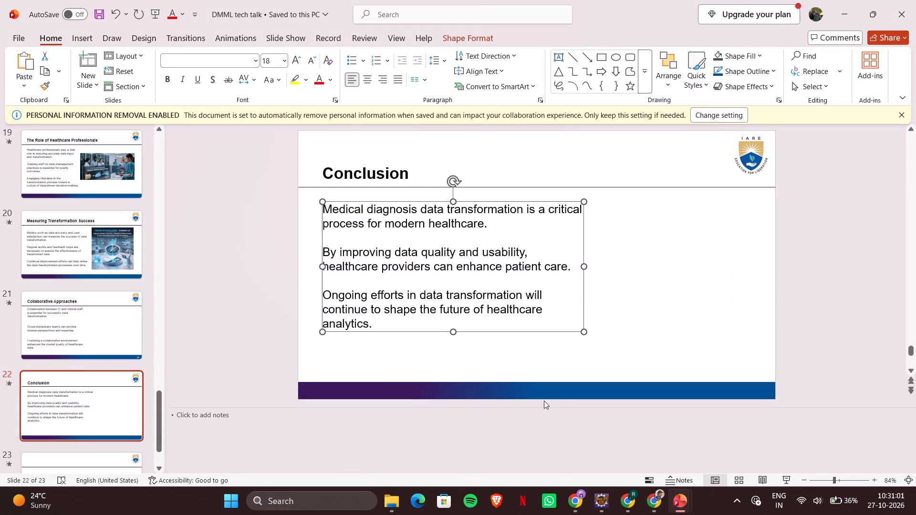
click(632, 334)
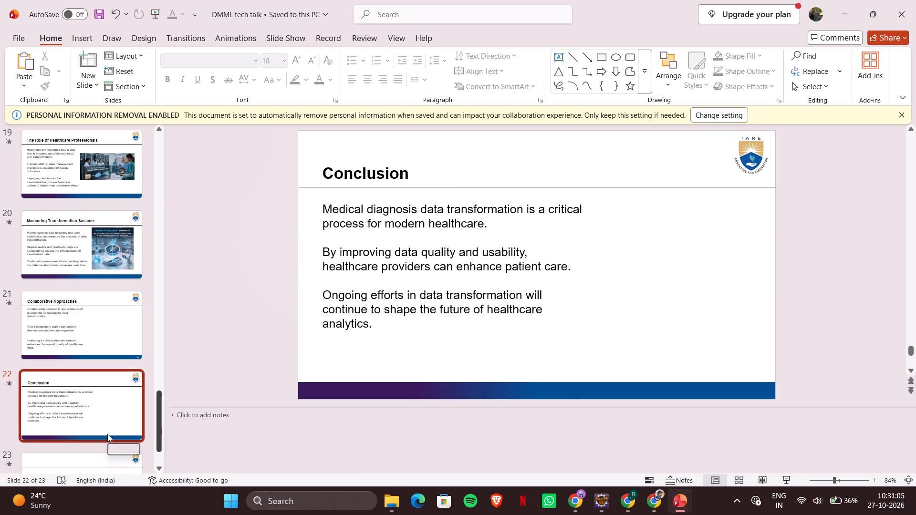
Look through the slides of DMML tech talk, including the closing slide 23, to review the deck.
scroll(107, 434, down, 4)
click(106, 405)
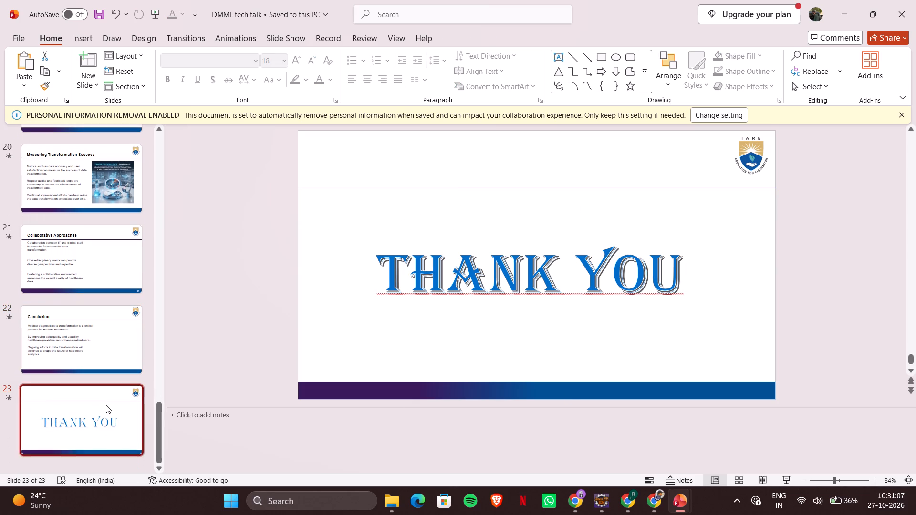
scroll(112, 364, up, 14)
scroll(112, 364, up, 7)
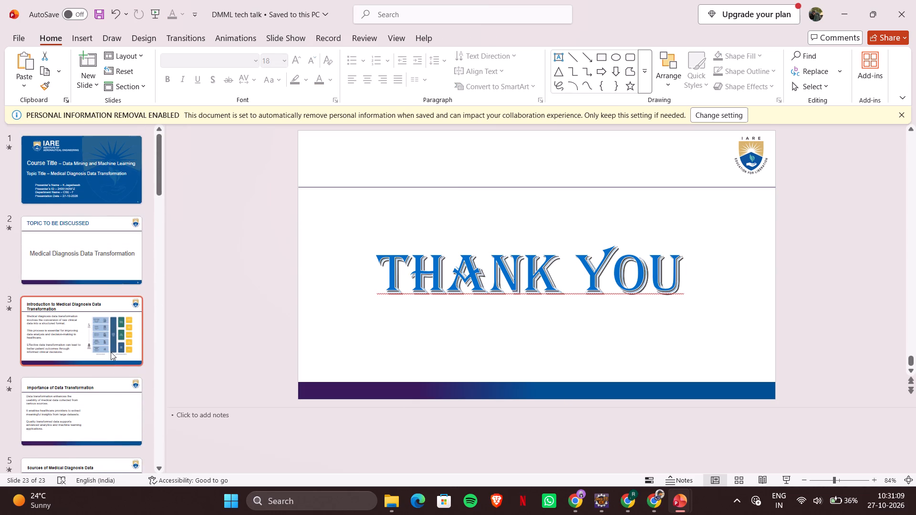
scroll(73, 176, down, 8)
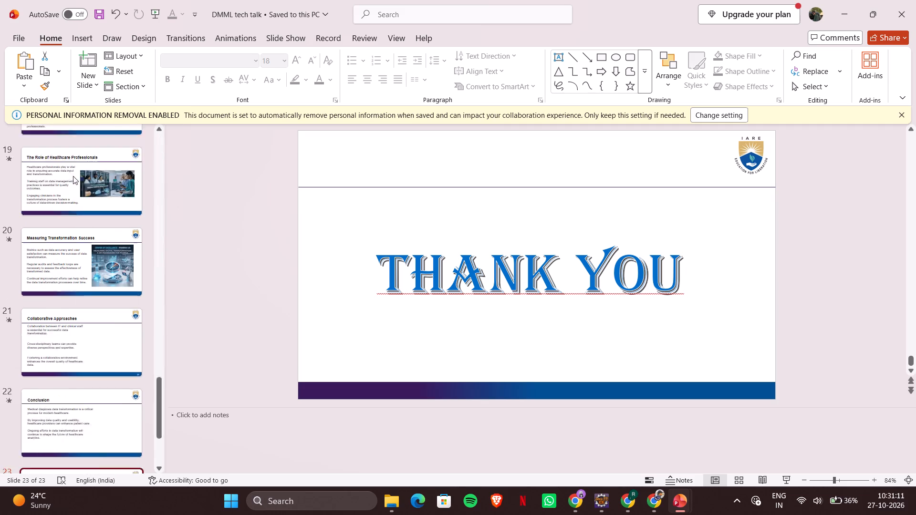
scroll(73, 176, up, 6)
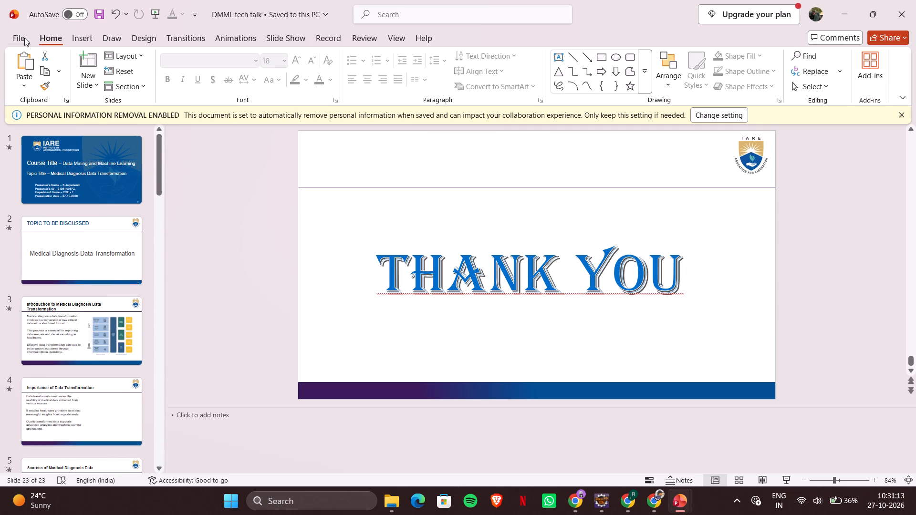
Save a copy of the presentation in the Downloads folder under the file name "DMML tech talk 2.1".
click(23, 38)
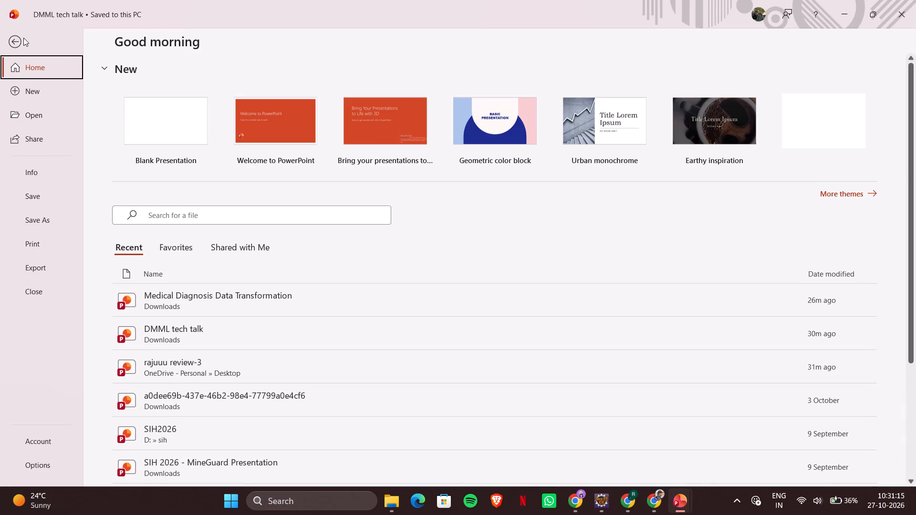
click(12, 47)
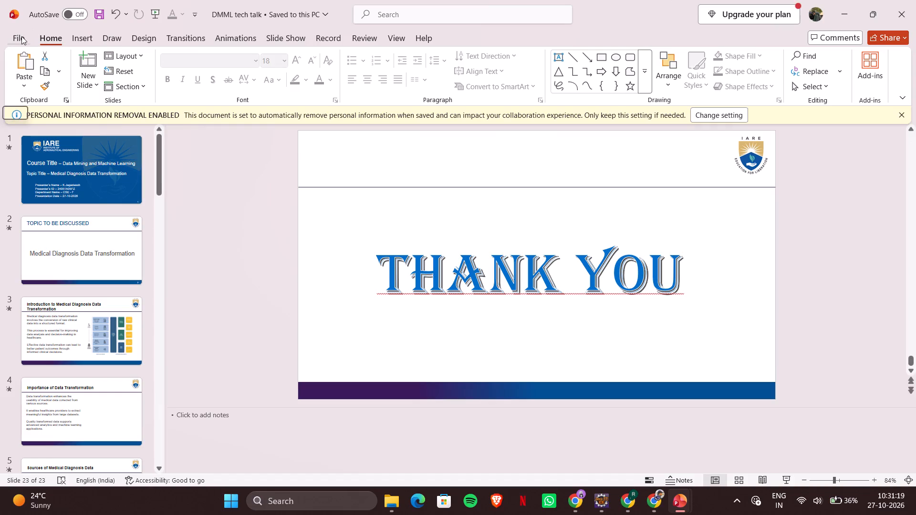
click(21, 36)
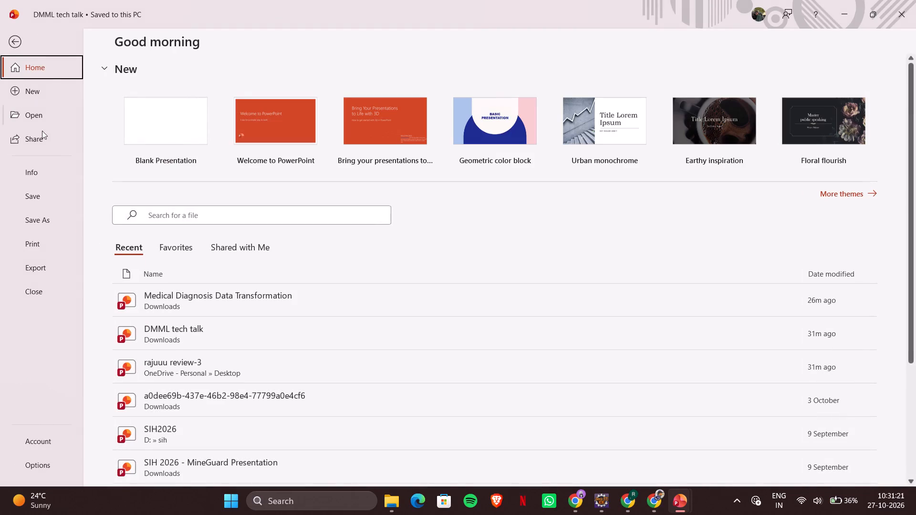
click(33, 220)
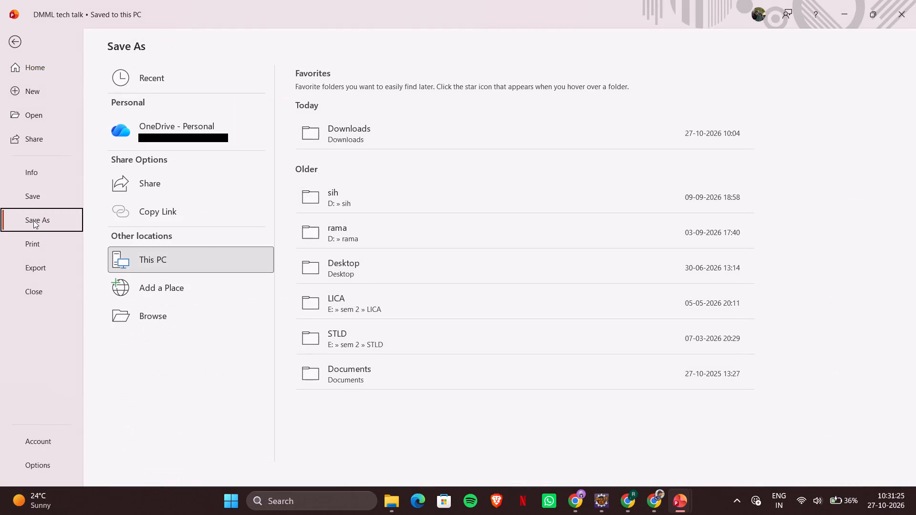
click(178, 306)
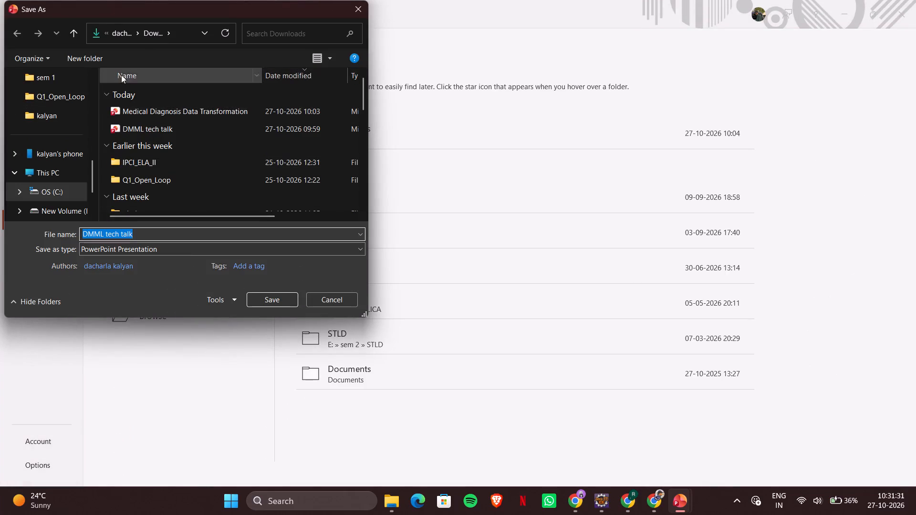
scroll(48, 132, up, 1)
click(48, 132)
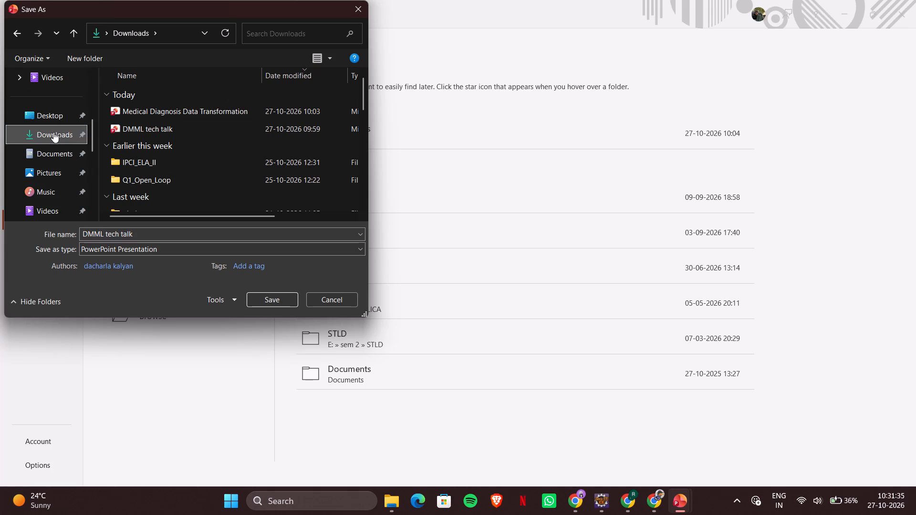
click(137, 236)
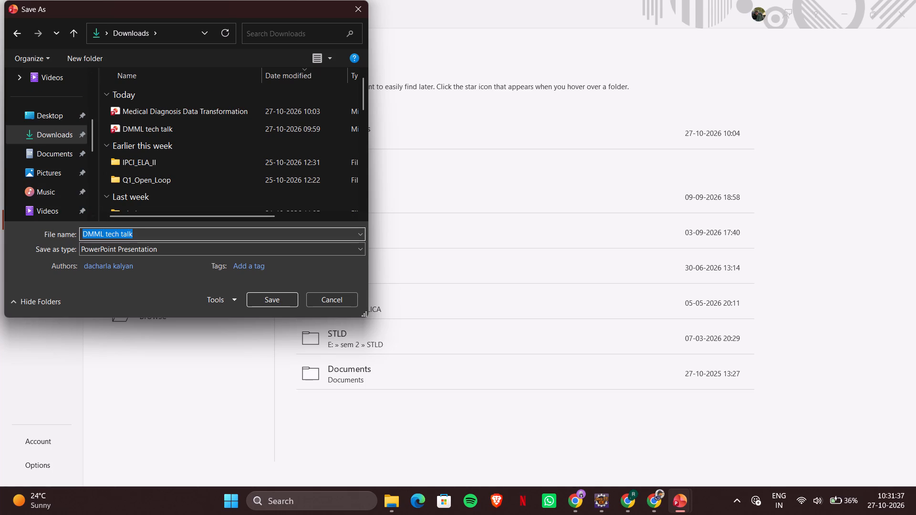
key(space)
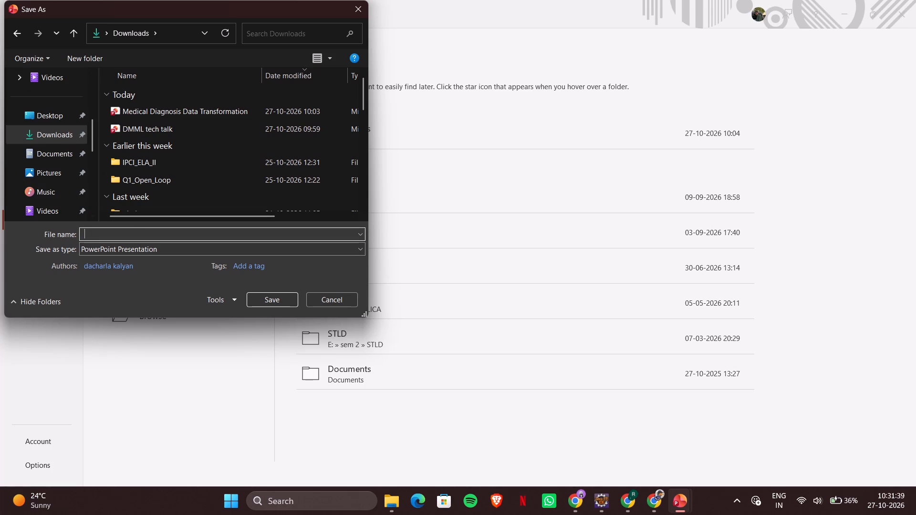
key(ctrl+z)
right_click(140, 235)
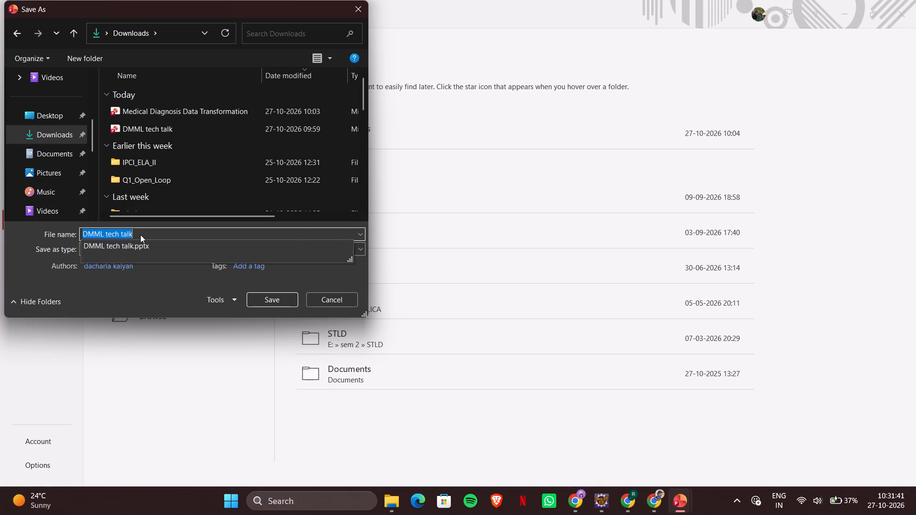
key(space)
click(135, 232)
key(space)
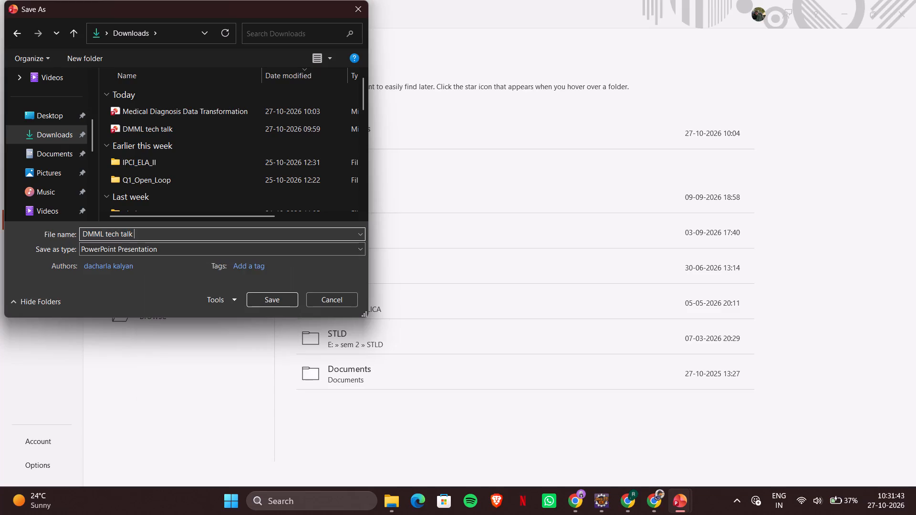
text(2.1)
Finish saving the copy of the deck in the Downloads folder as a PowerPoint Presentation.
click(269, 300)
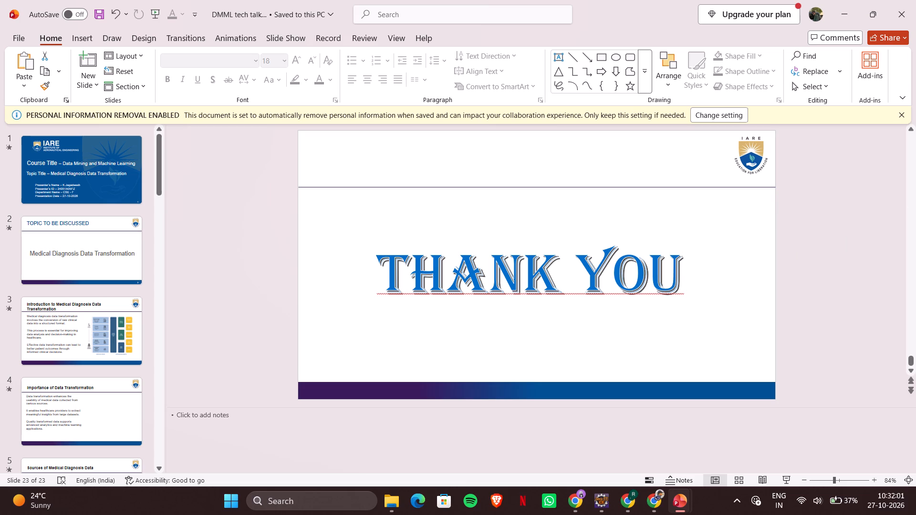
Switch to the Chrome window showing the Gmail message with the DMML tech talk attachment.
click(653, 497)
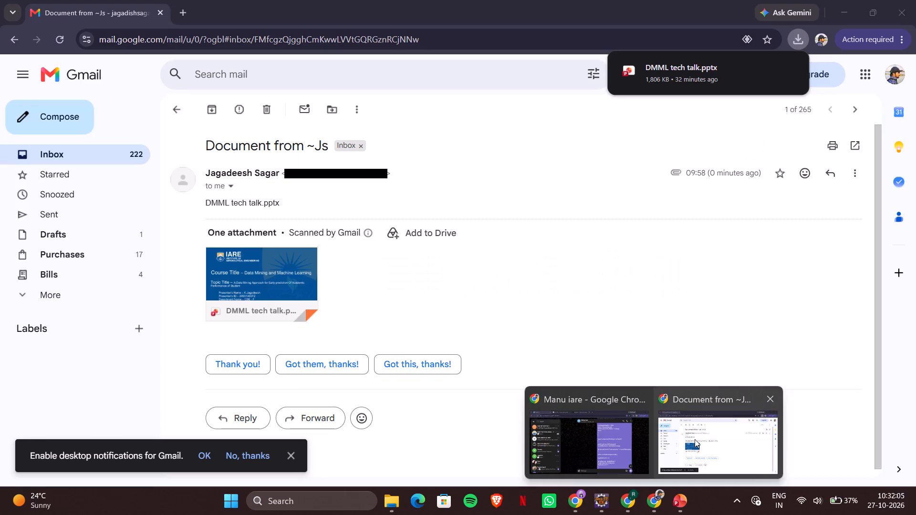